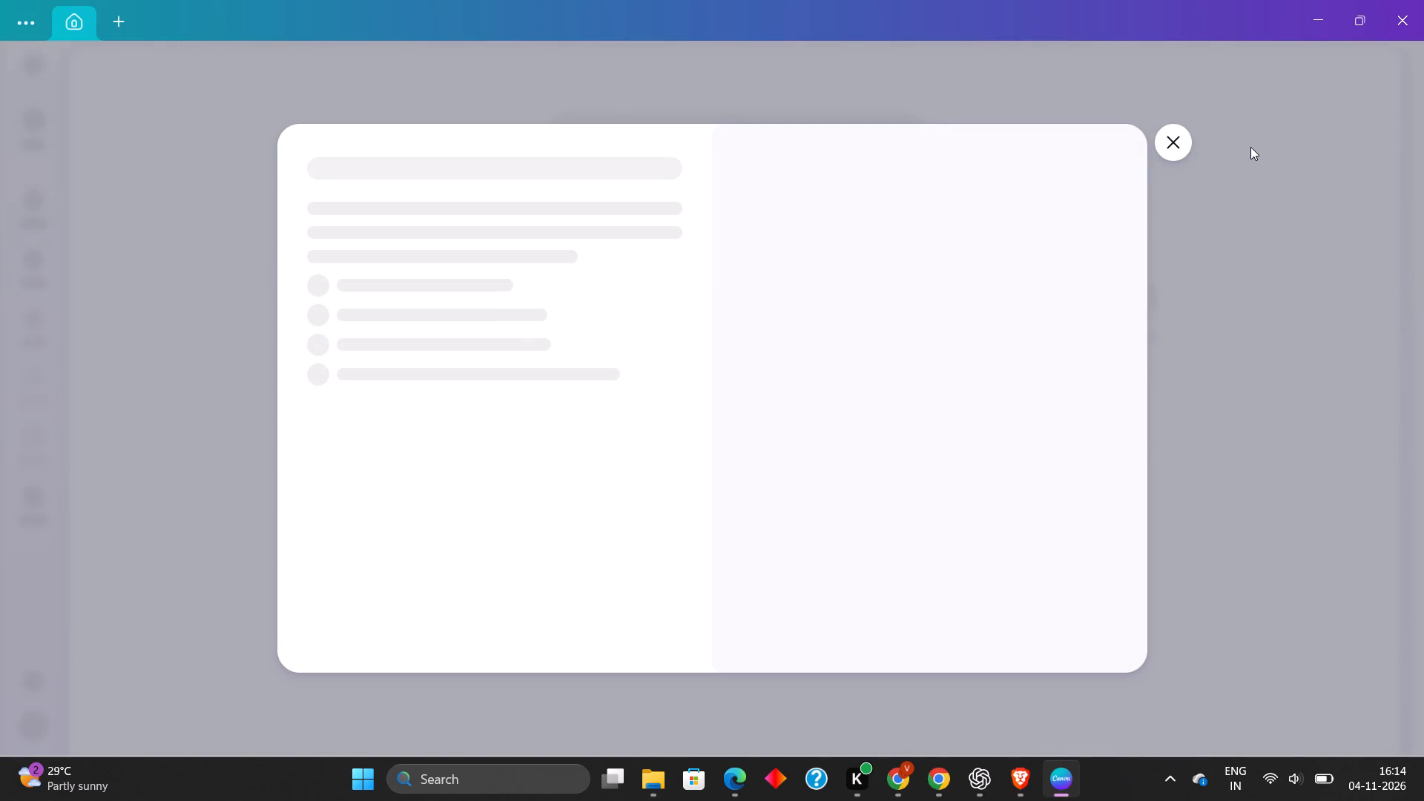
Dismiss the pop-up and open the recent A4 design "Fixtures Inter IIT Sports Meet" for editing.
{"action": "left_click", "coordinate": [1175, 143]}
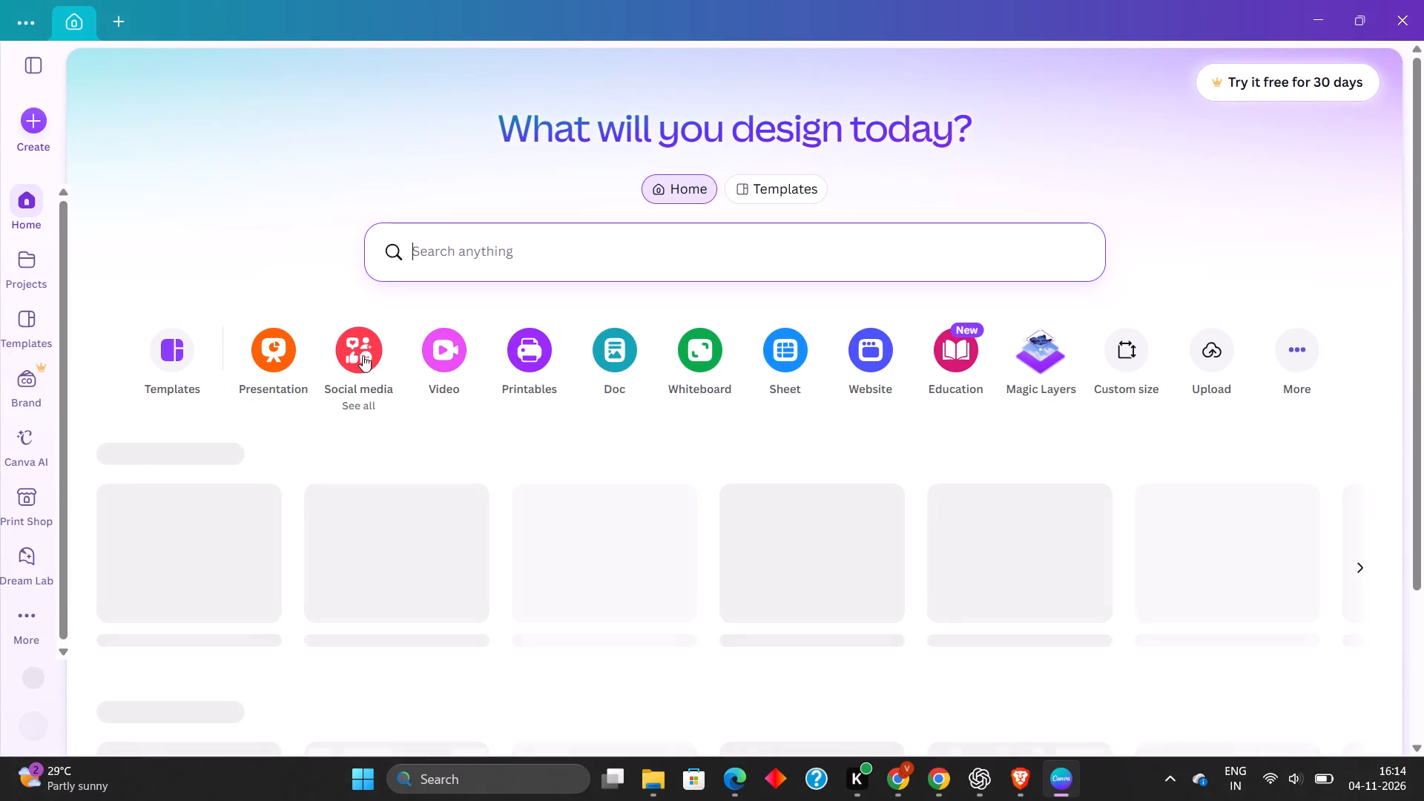
{"action": "scroll", "coordinate": [395, 419], "scroll_direction": "down", "scroll_amount": 1}
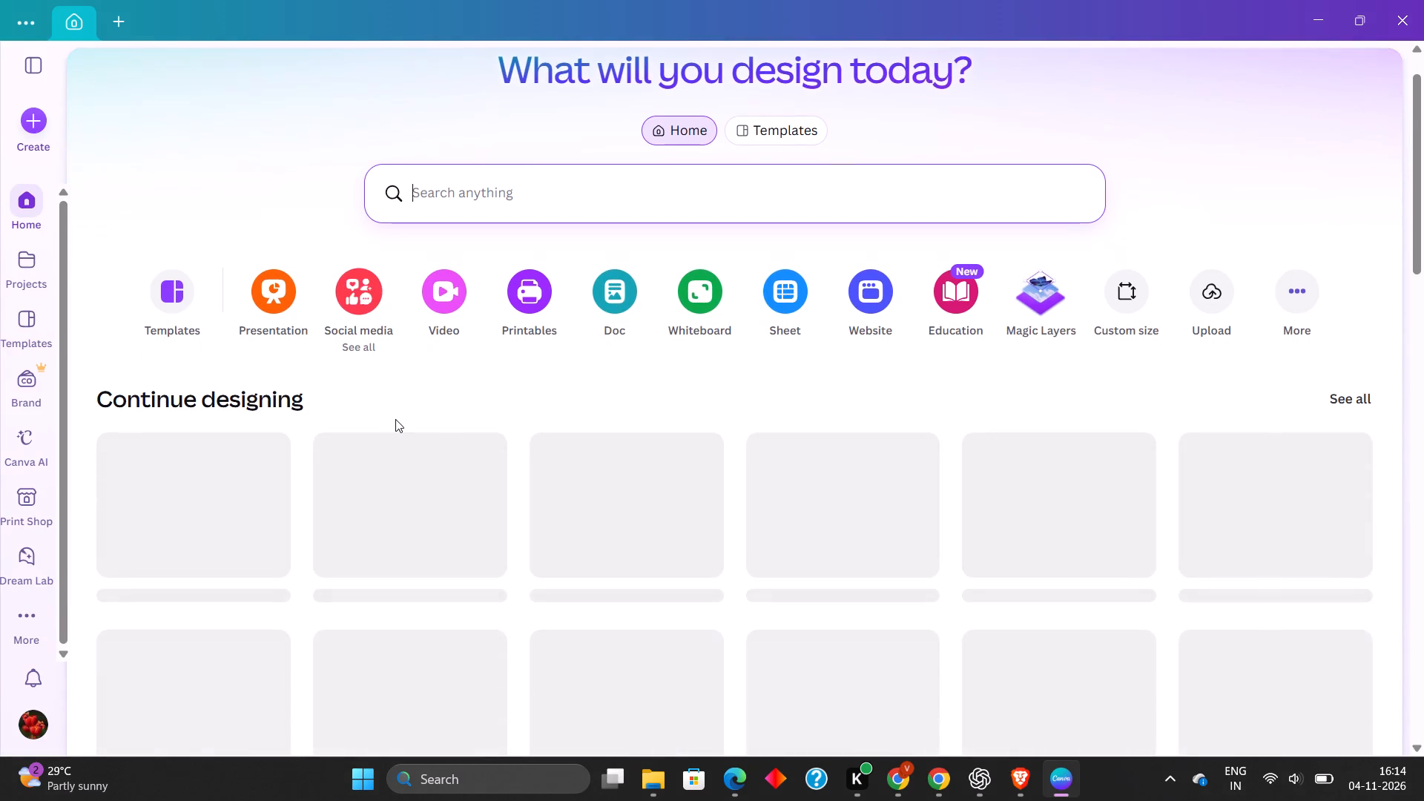
{"action": "scroll", "coordinate": [395, 419], "scroll_direction": "down", "scroll_amount": 2}
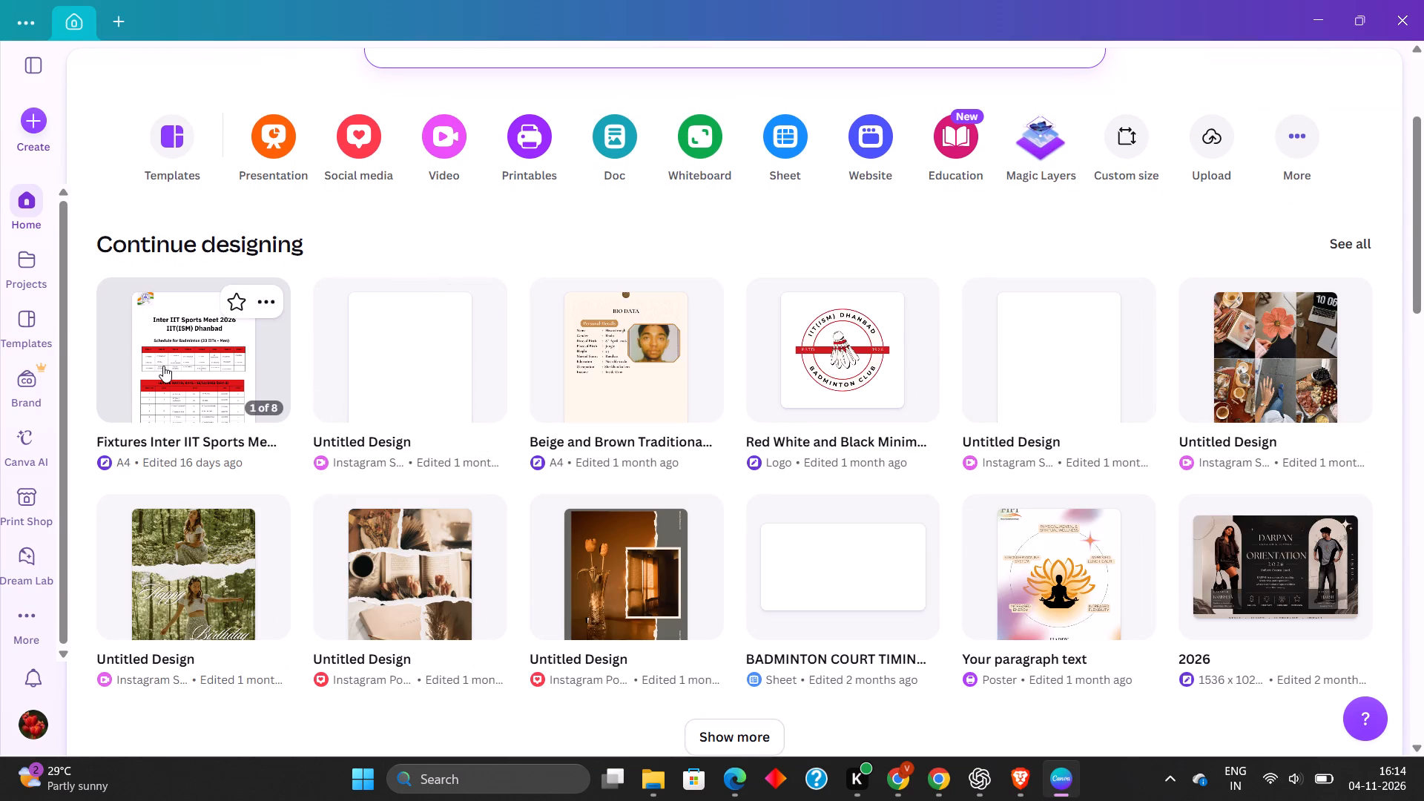
{"action": "double_click", "coordinate": [163, 366]}
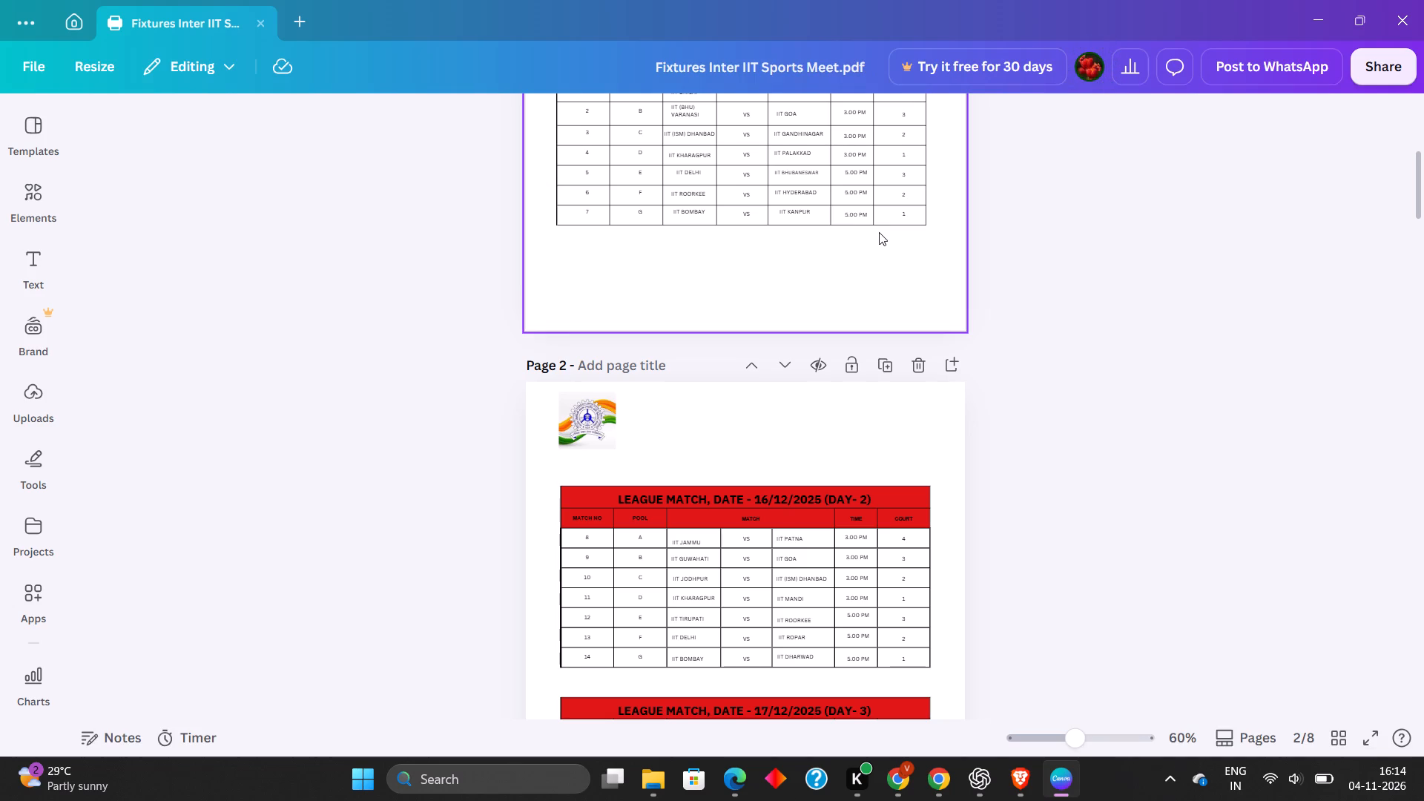
Examine the badminton pool, league, knockout and finals fixture tables across the pages, through to the league tables on page 6.
{"action": "scroll", "coordinate": [879, 232], "scroll_direction": "up", "scroll_amount": 5}
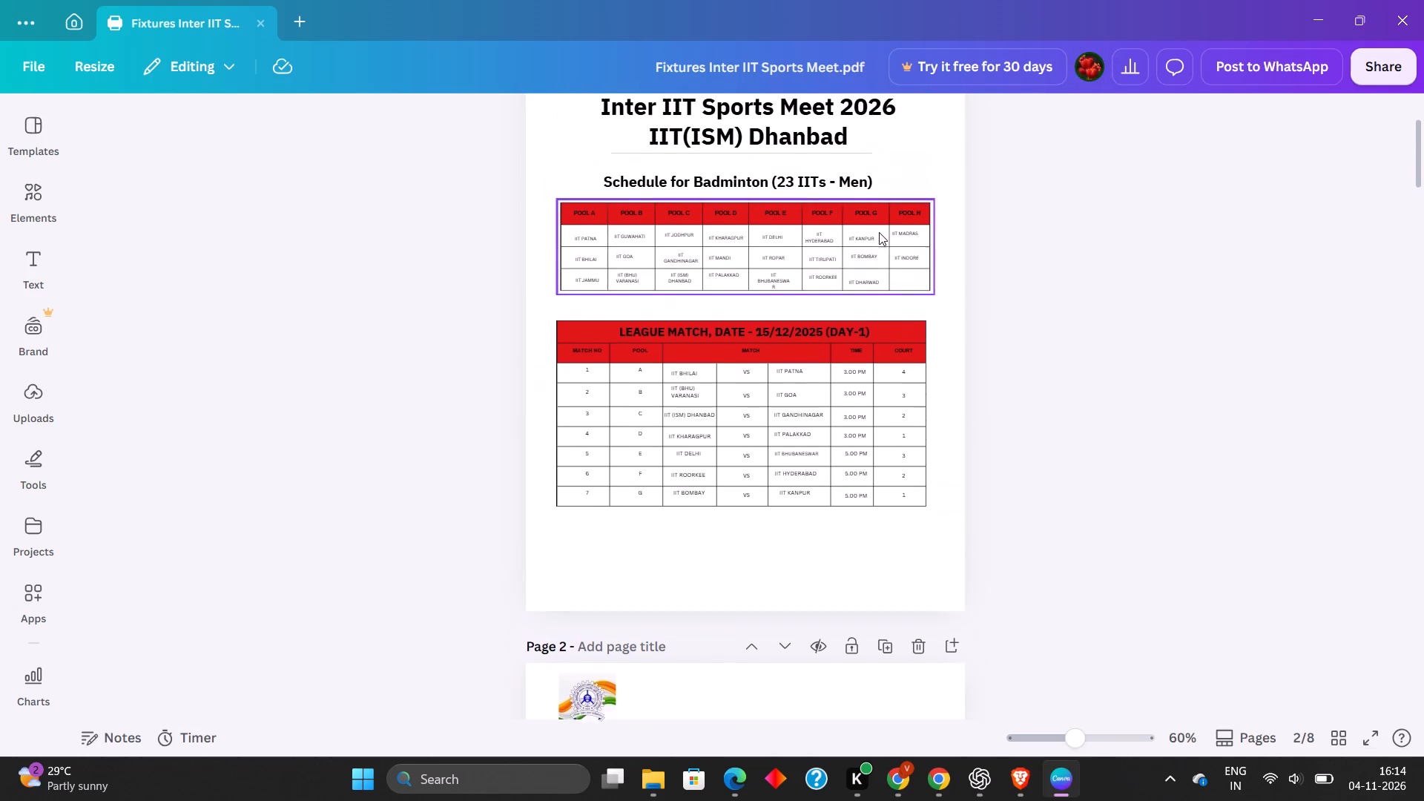
{"action": "scroll", "coordinate": [879, 232], "scroll_direction": "down", "scroll_amount": 1}
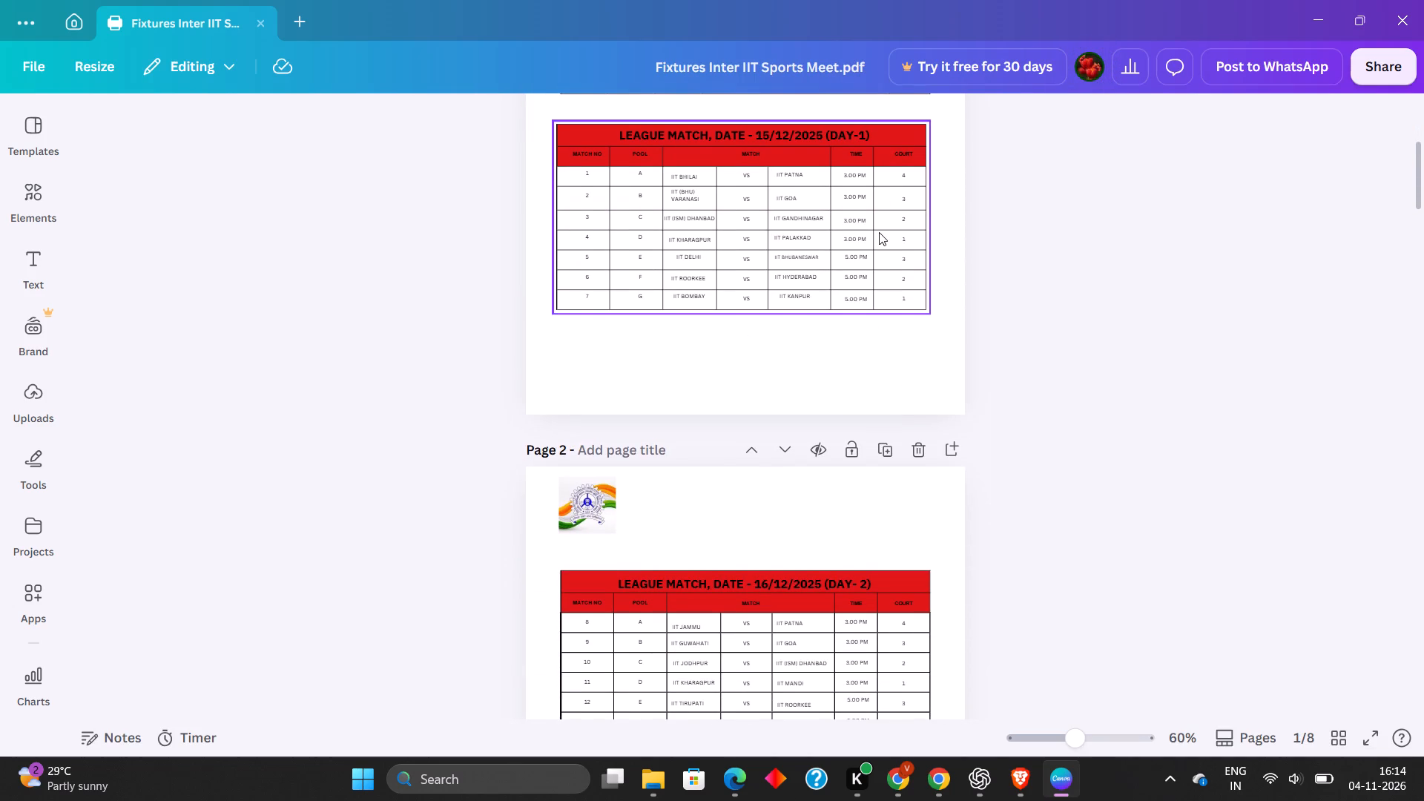
{"action": "scroll", "coordinate": [879, 232], "scroll_direction": "down", "scroll_amount": 2}
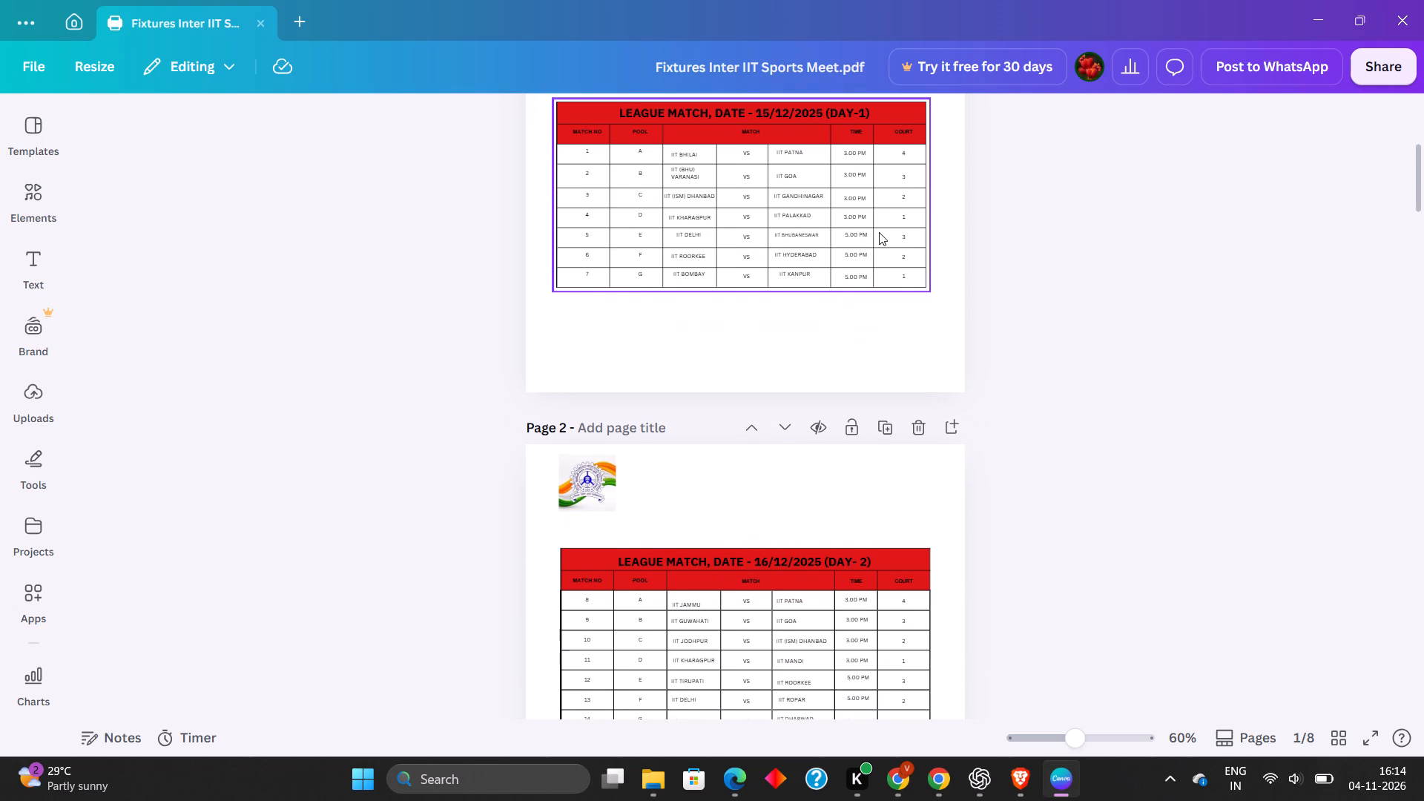
{"action": "scroll", "coordinate": [879, 232], "scroll_direction": "down", "scroll_amount": 1}
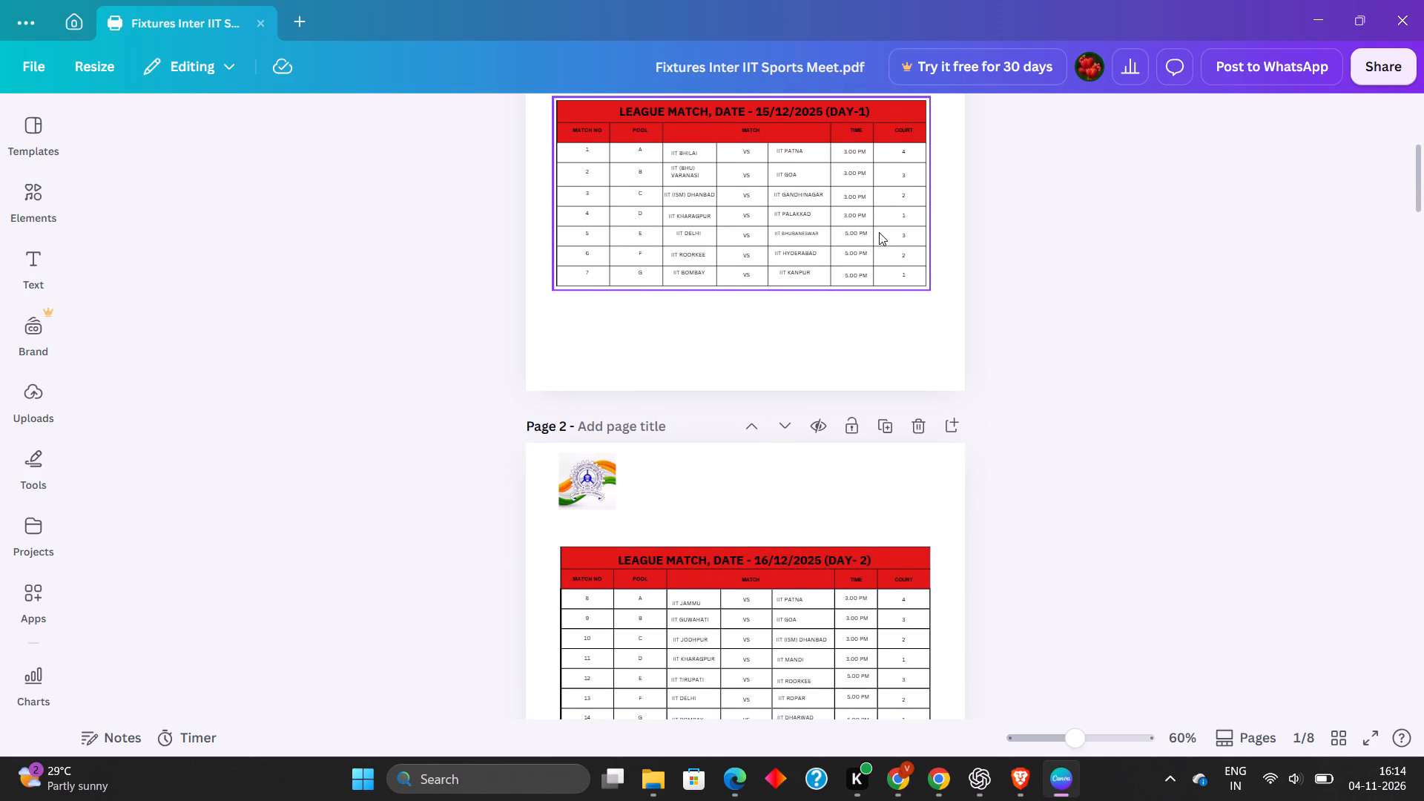
{"action": "scroll", "coordinate": [879, 232], "scroll_direction": "down", "scroll_amount": 3}
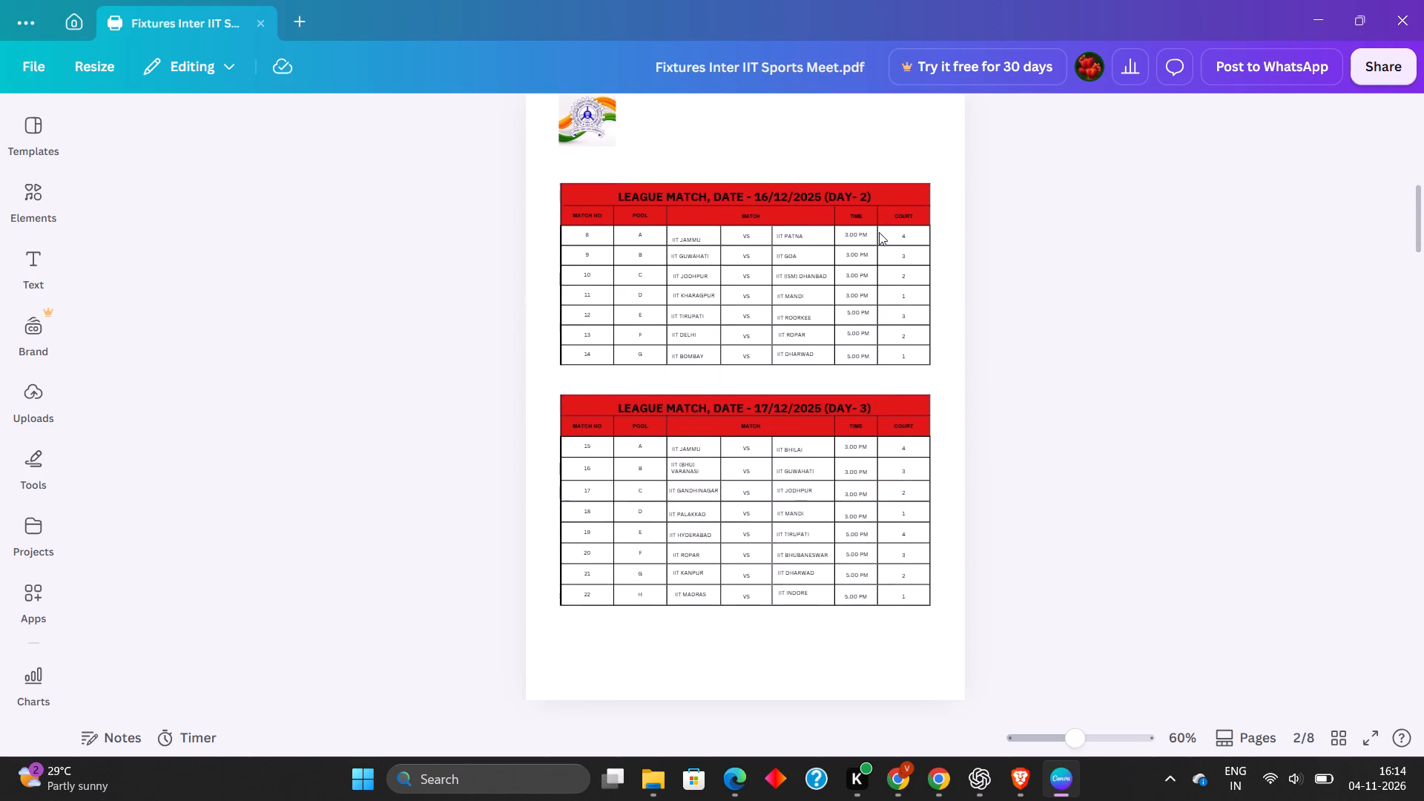
{"action": "scroll", "coordinate": [879, 232], "scroll_direction": "down", "scroll_amount": 2}
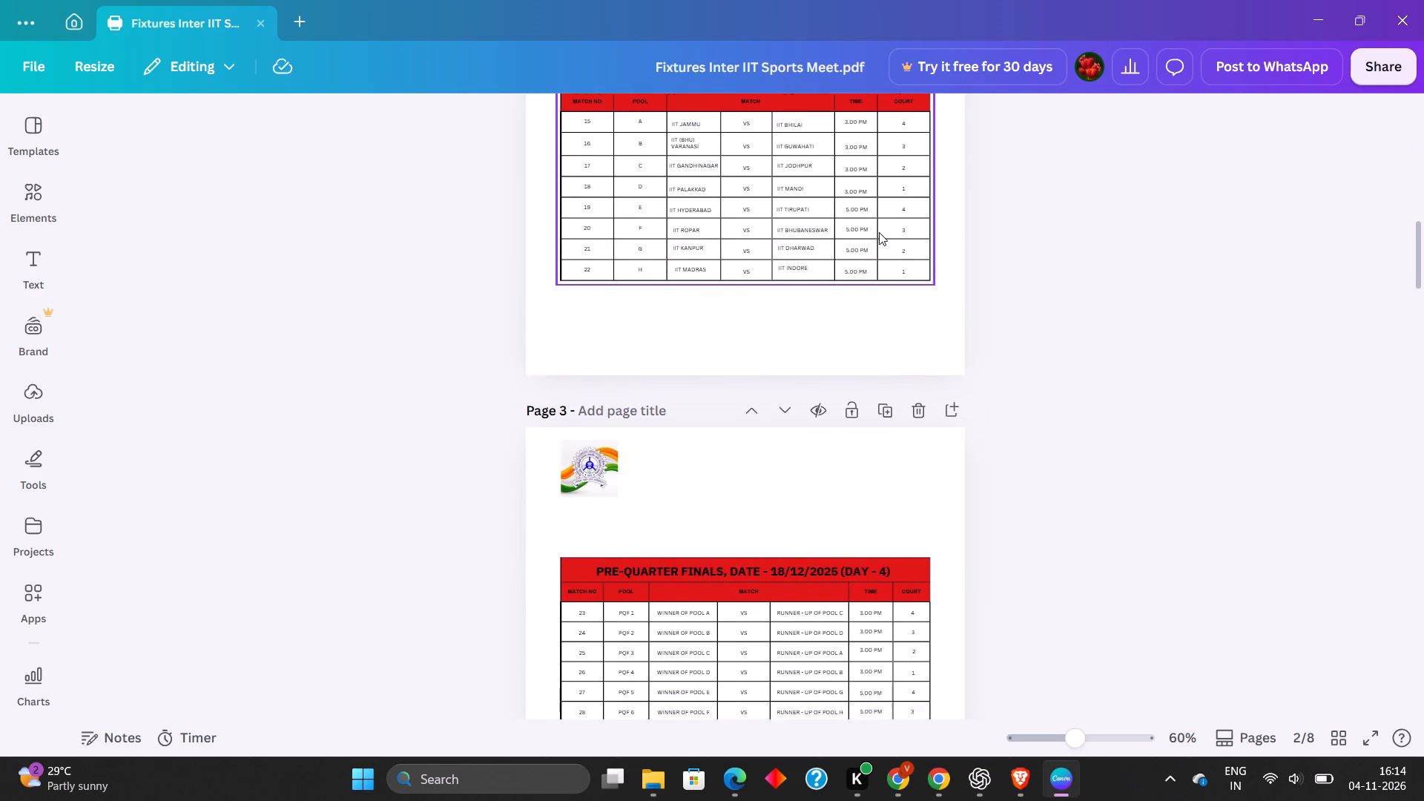
{"action": "scroll", "coordinate": [879, 232], "scroll_direction": "down", "scroll_amount": 2}
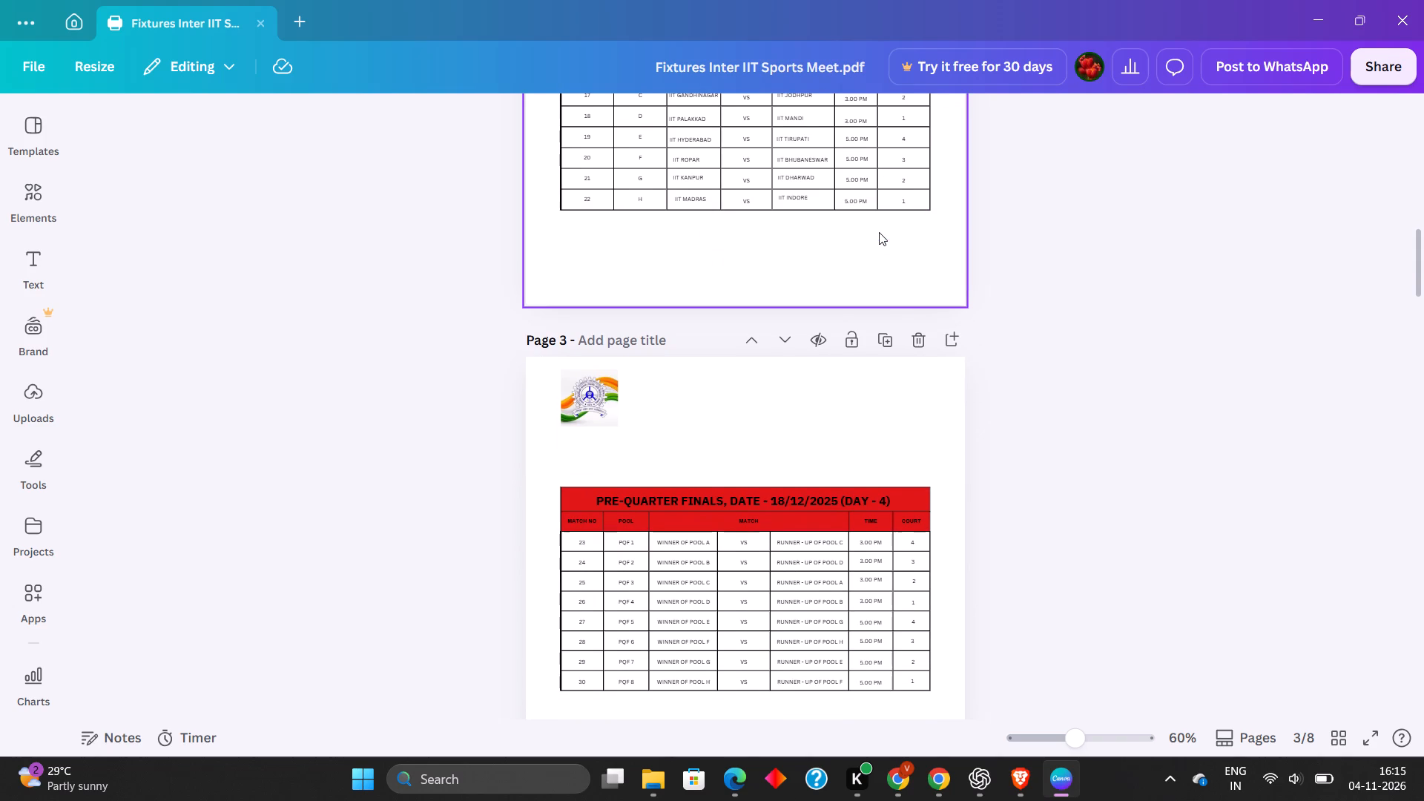
{"action": "scroll", "coordinate": [879, 232], "scroll_direction": "down", "scroll_amount": 4}
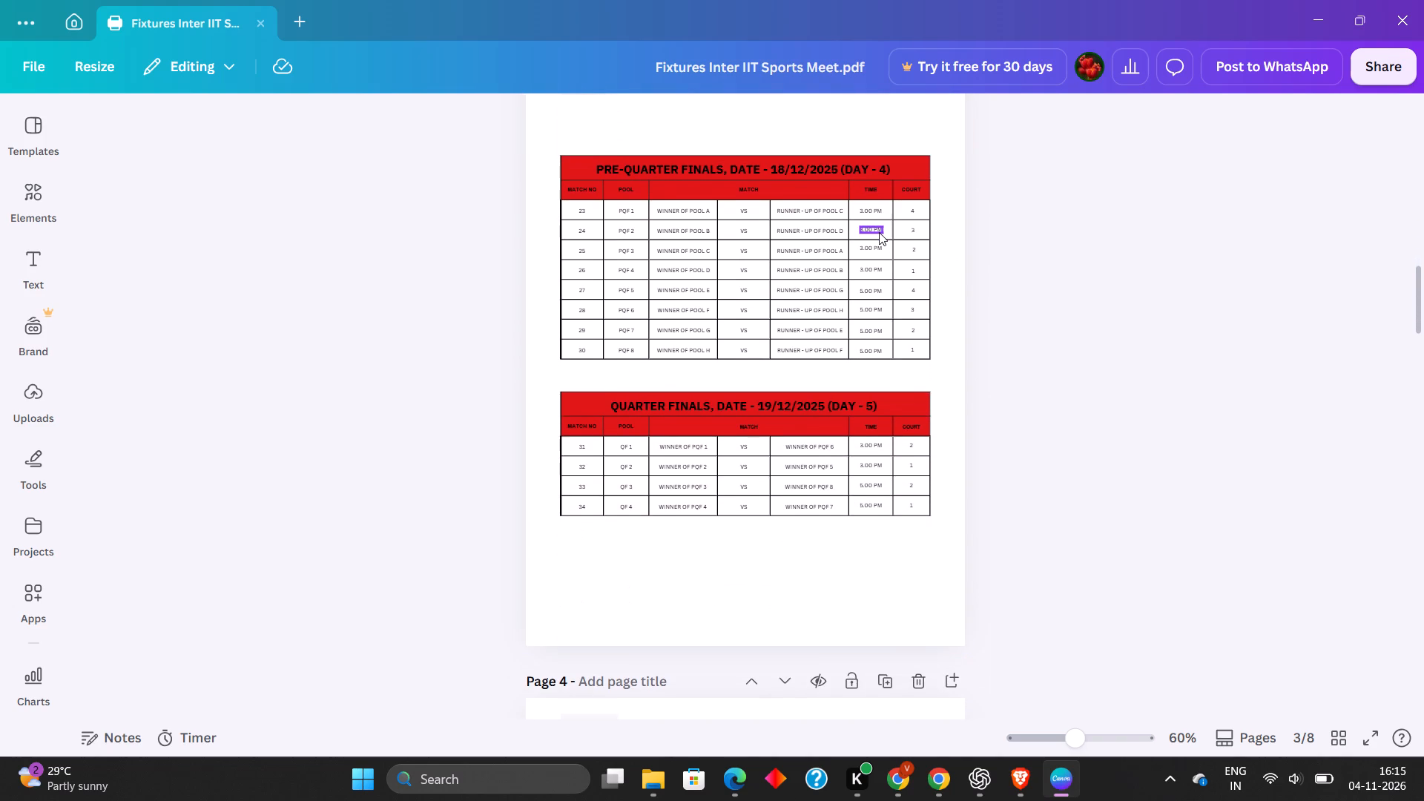
{"action": "scroll", "coordinate": [834, 392], "scroll_direction": "down", "scroll_amount": 5}
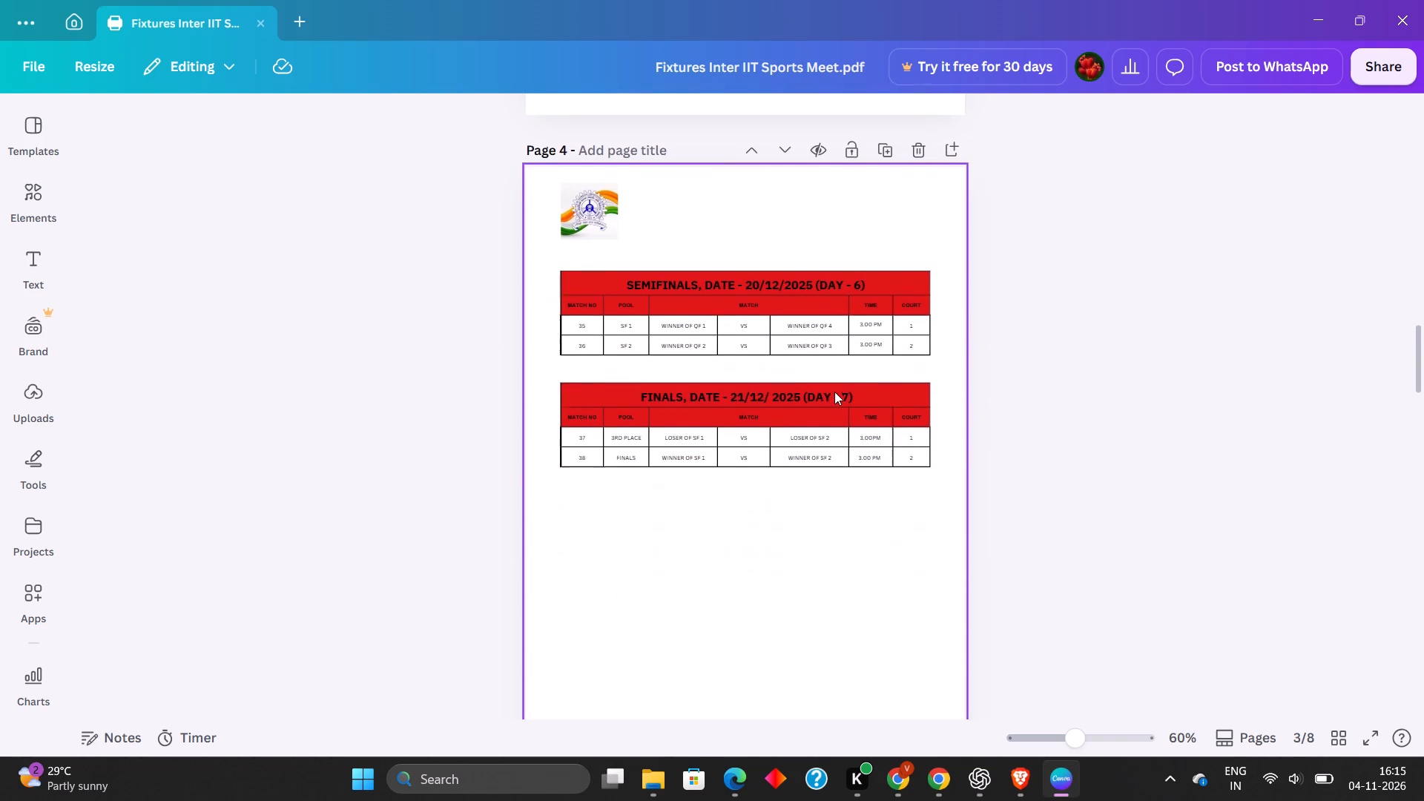
{"action": "scroll", "coordinate": [834, 392], "scroll_direction": "down", "scroll_amount": 3}
{"action": "scroll", "coordinate": [834, 392], "scroll_direction": "up", "scroll_amount": 1}
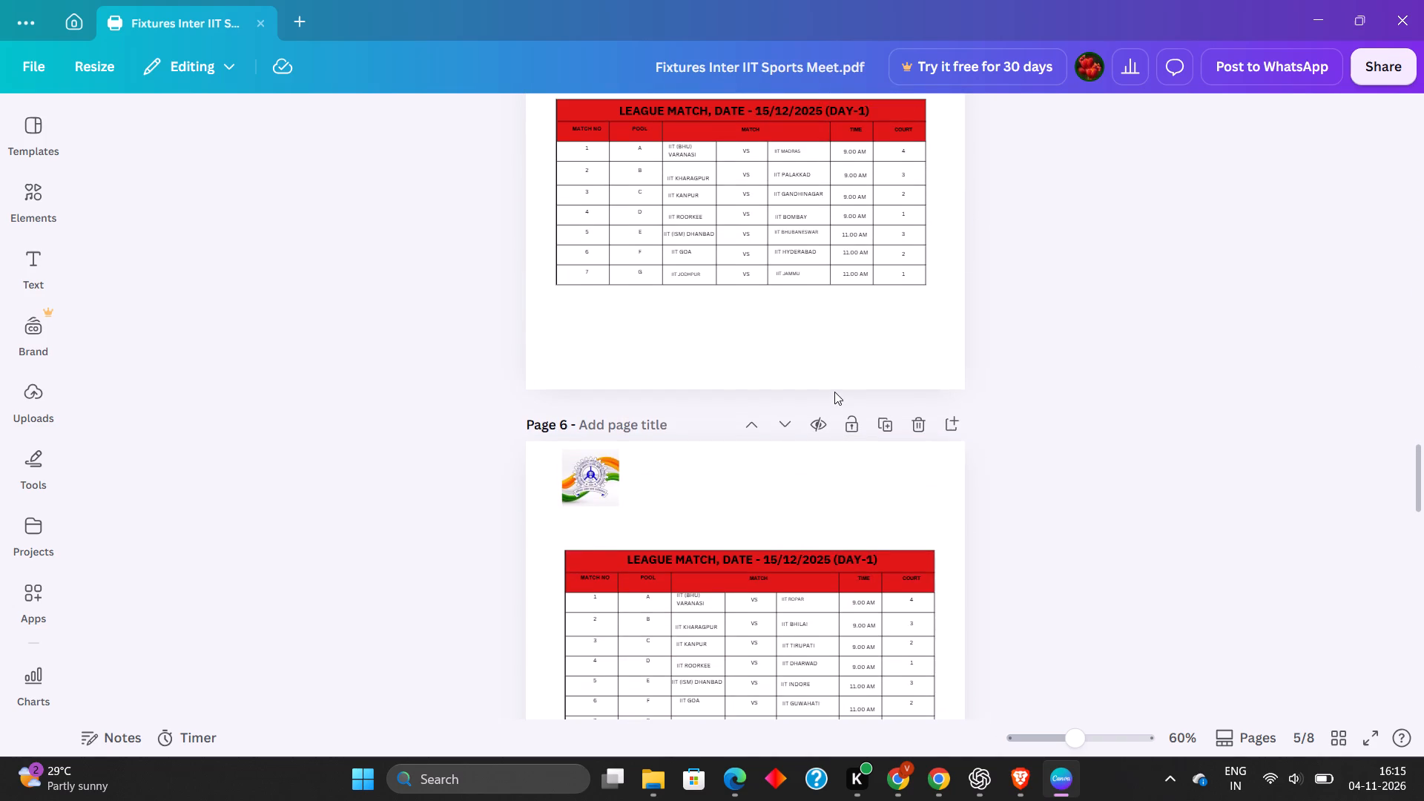
{"action": "scroll", "coordinate": [834, 392], "scroll_direction": "up", "scroll_amount": 2}
{"action": "scroll", "coordinate": [834, 392], "scroll_direction": "down", "scroll_amount": 3}
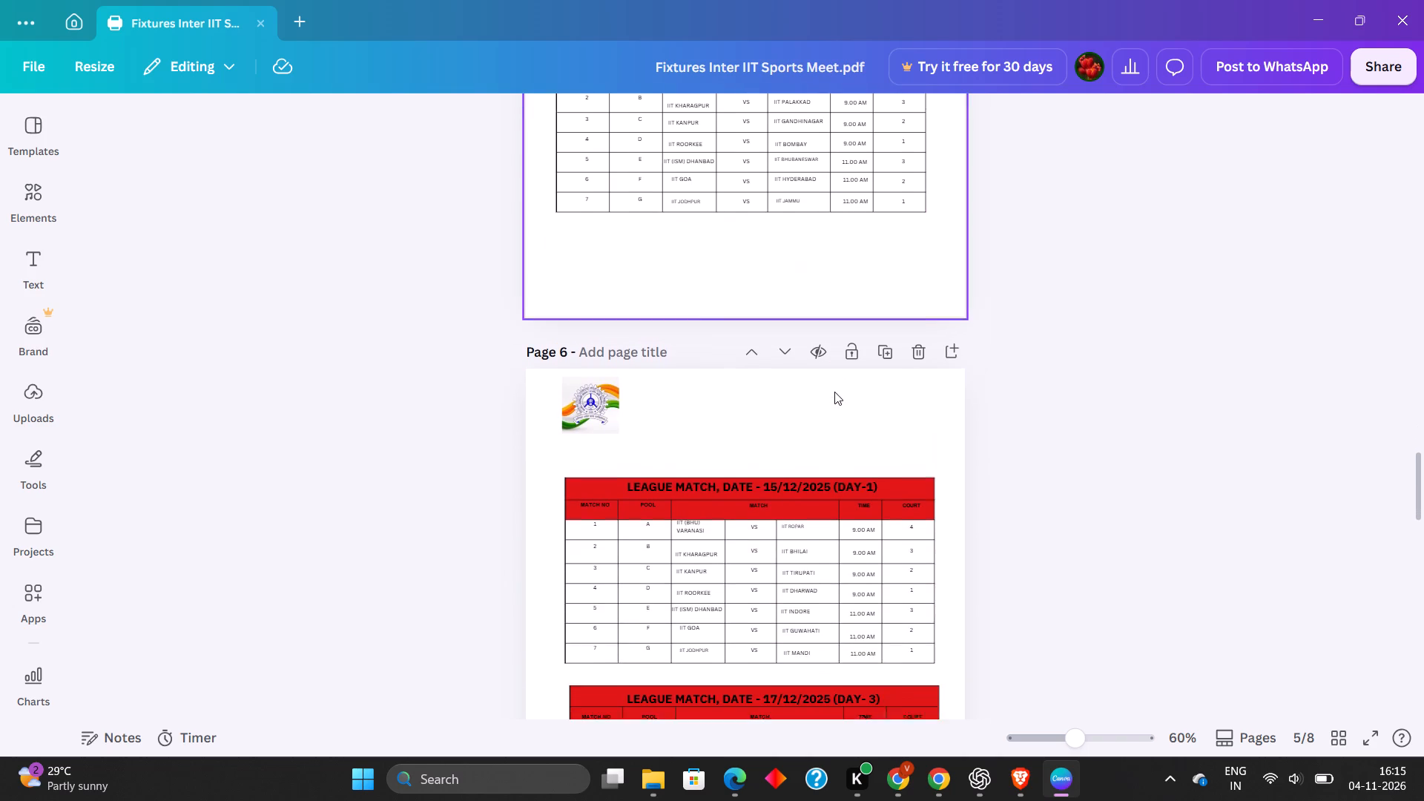
{"action": "scroll", "coordinate": [834, 392], "scroll_direction": "down", "scroll_amount": 1}
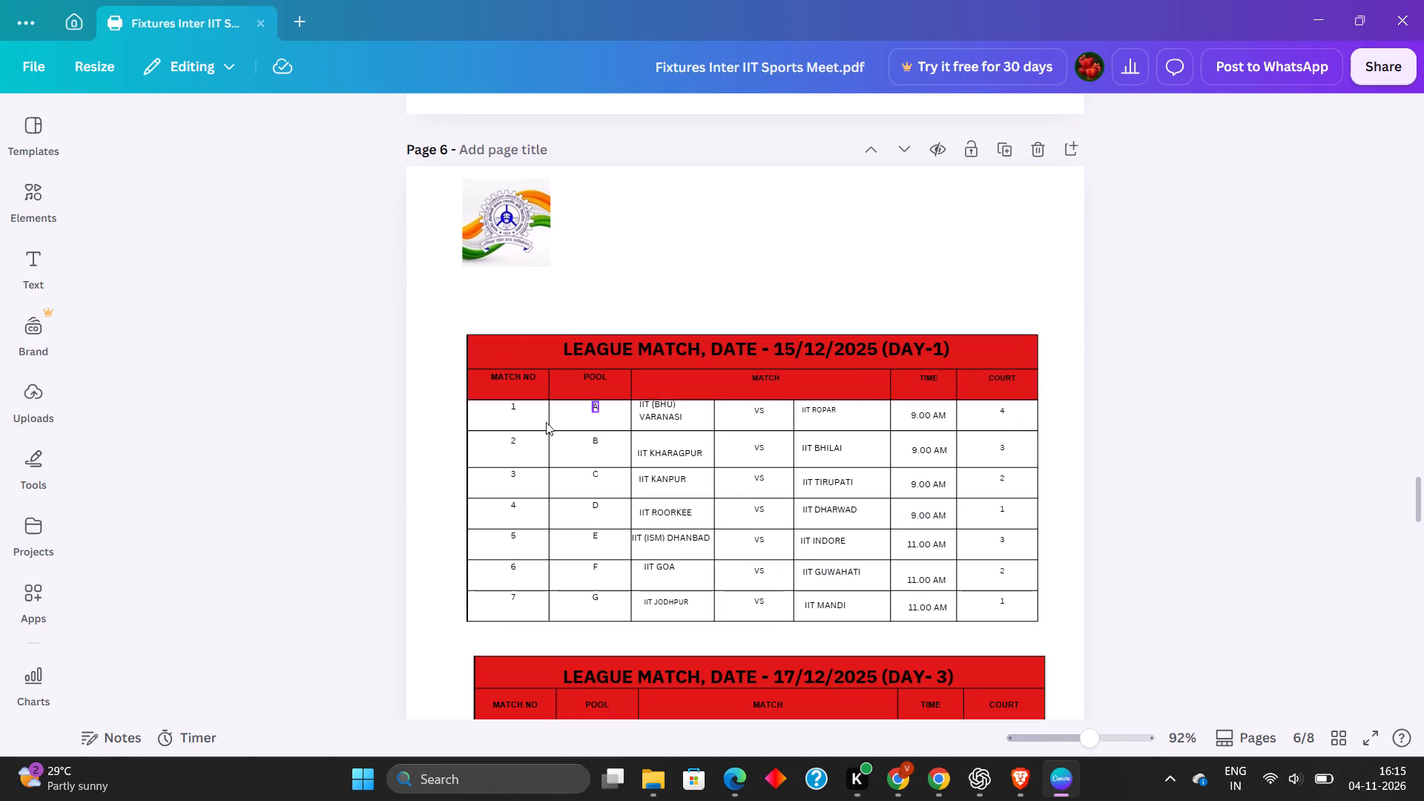
Set the match number in the Pool A row of page 6's first league table to 8.
{"action": "double_click", "coordinate": [515, 406]}
{"action": "left_click", "coordinate": [515, 406]}
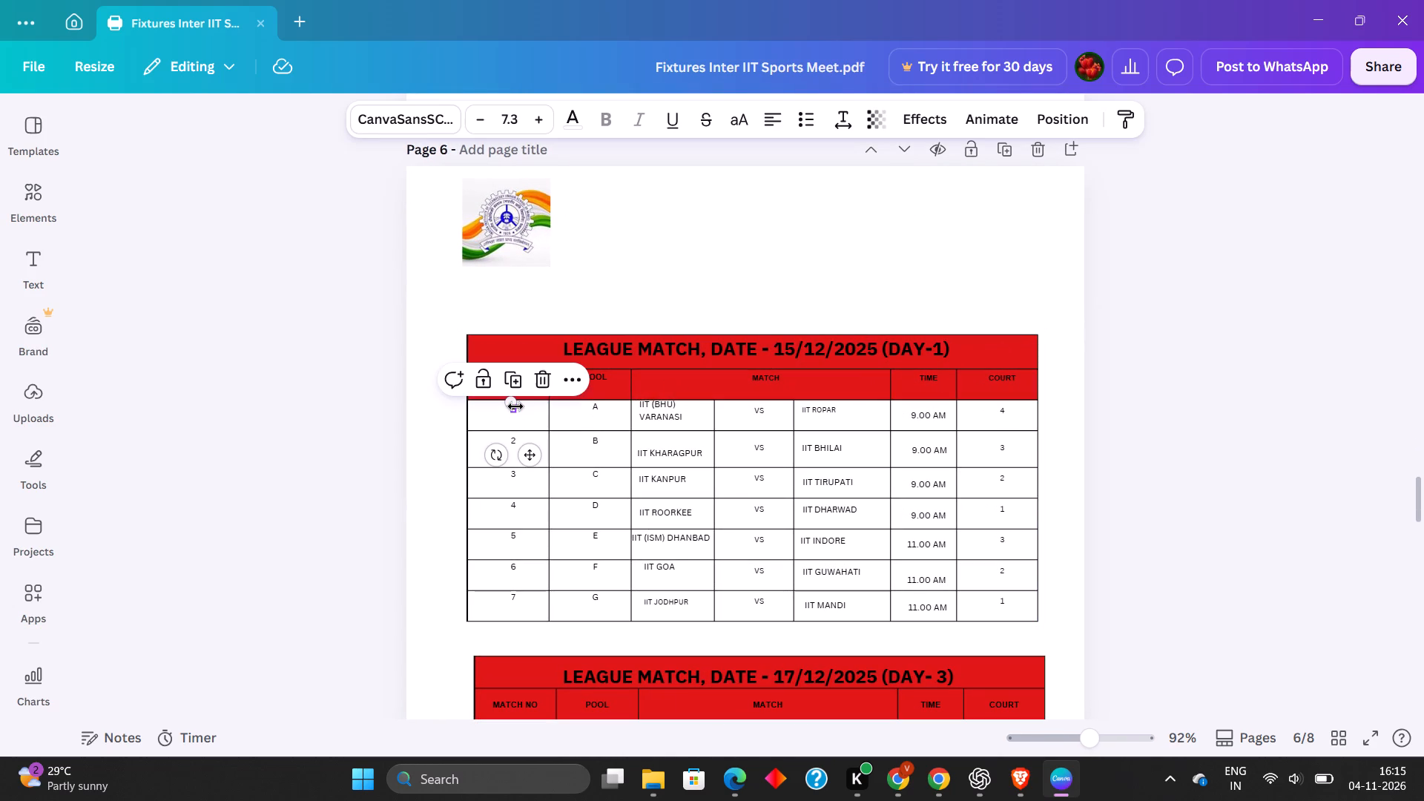
{"action": "double_click", "coordinate": [514, 411]}
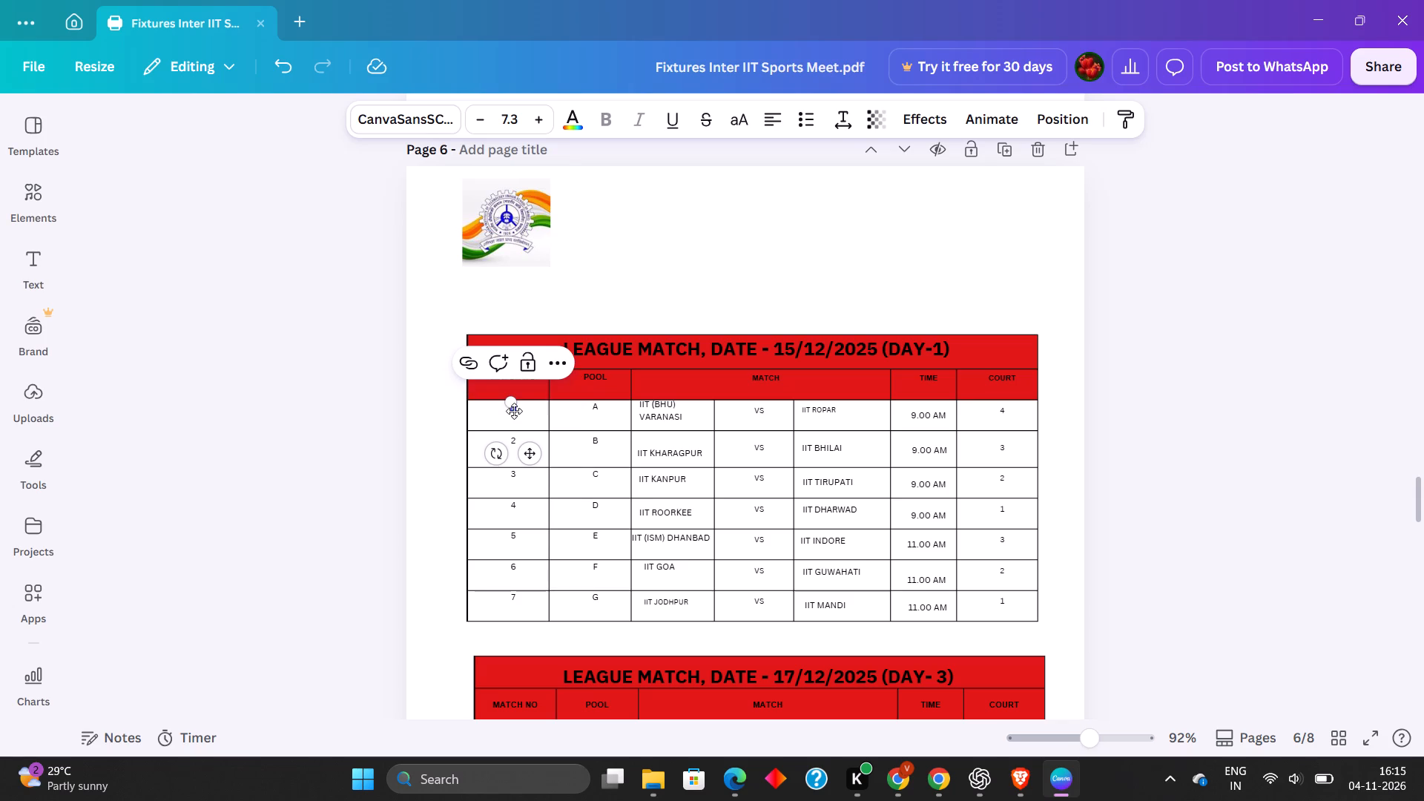
{"action": "left_click", "coordinate": [514, 411]}
{"action": "double_click", "coordinate": [512, 406]}
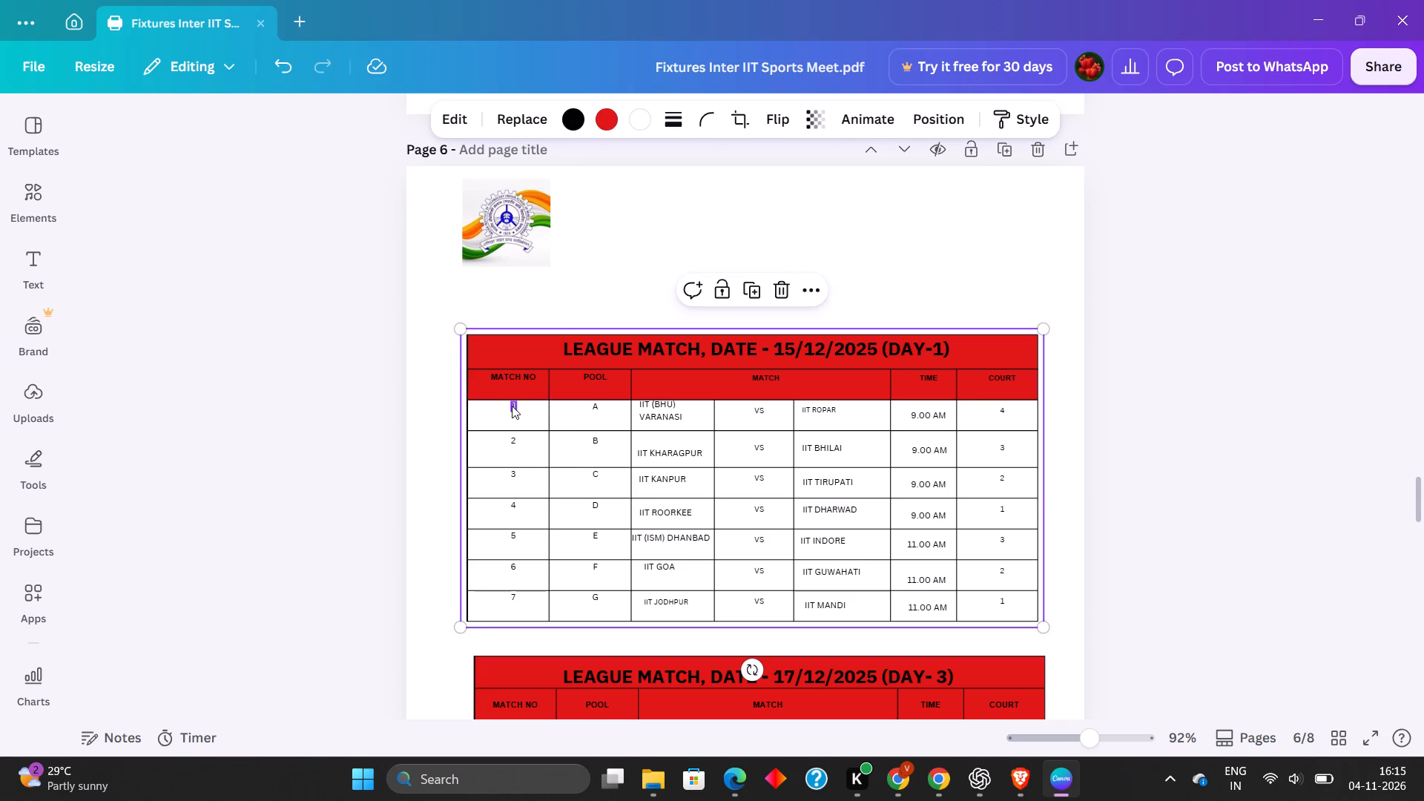
{"action": "left_click", "coordinate": [512, 406]}
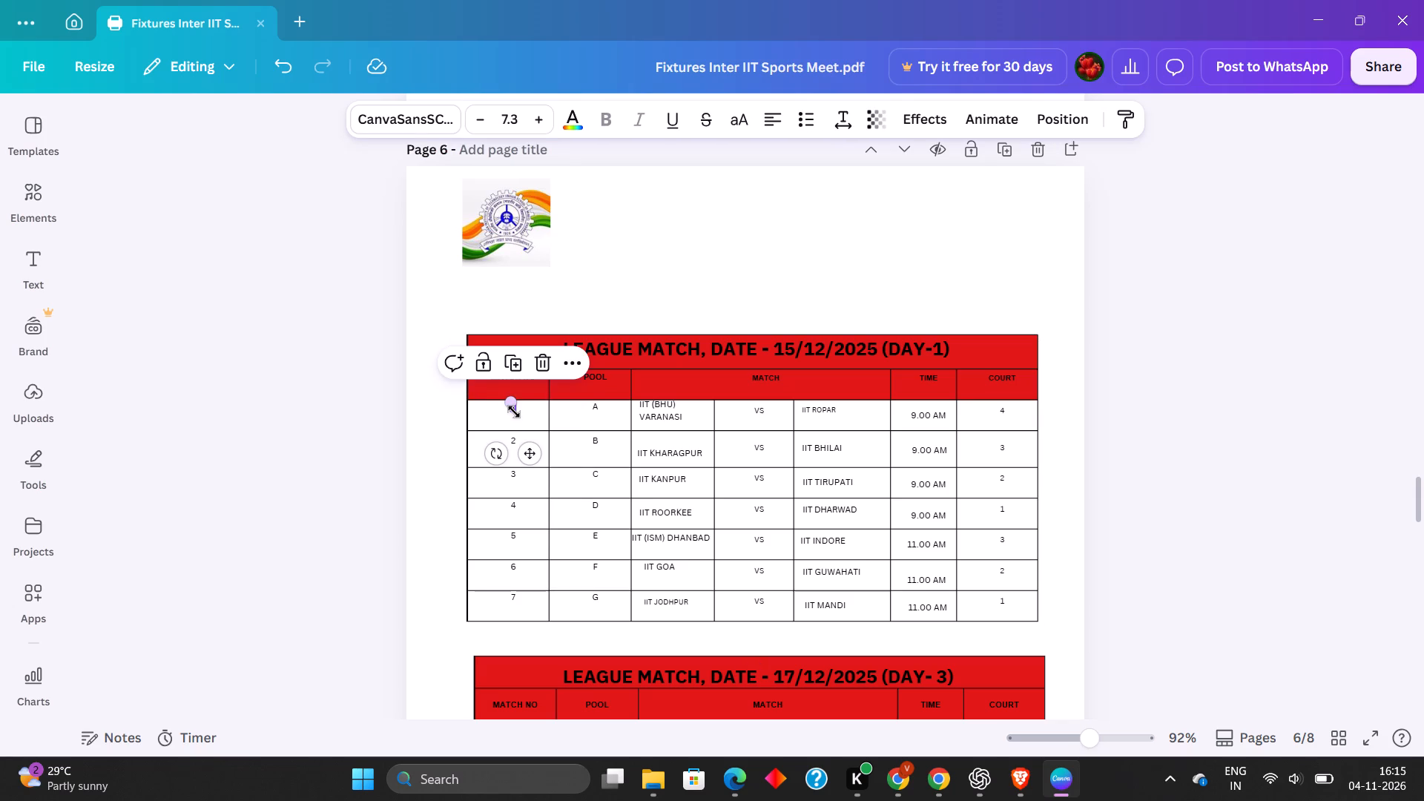
{"action": "double_click", "coordinate": [534, 418]}
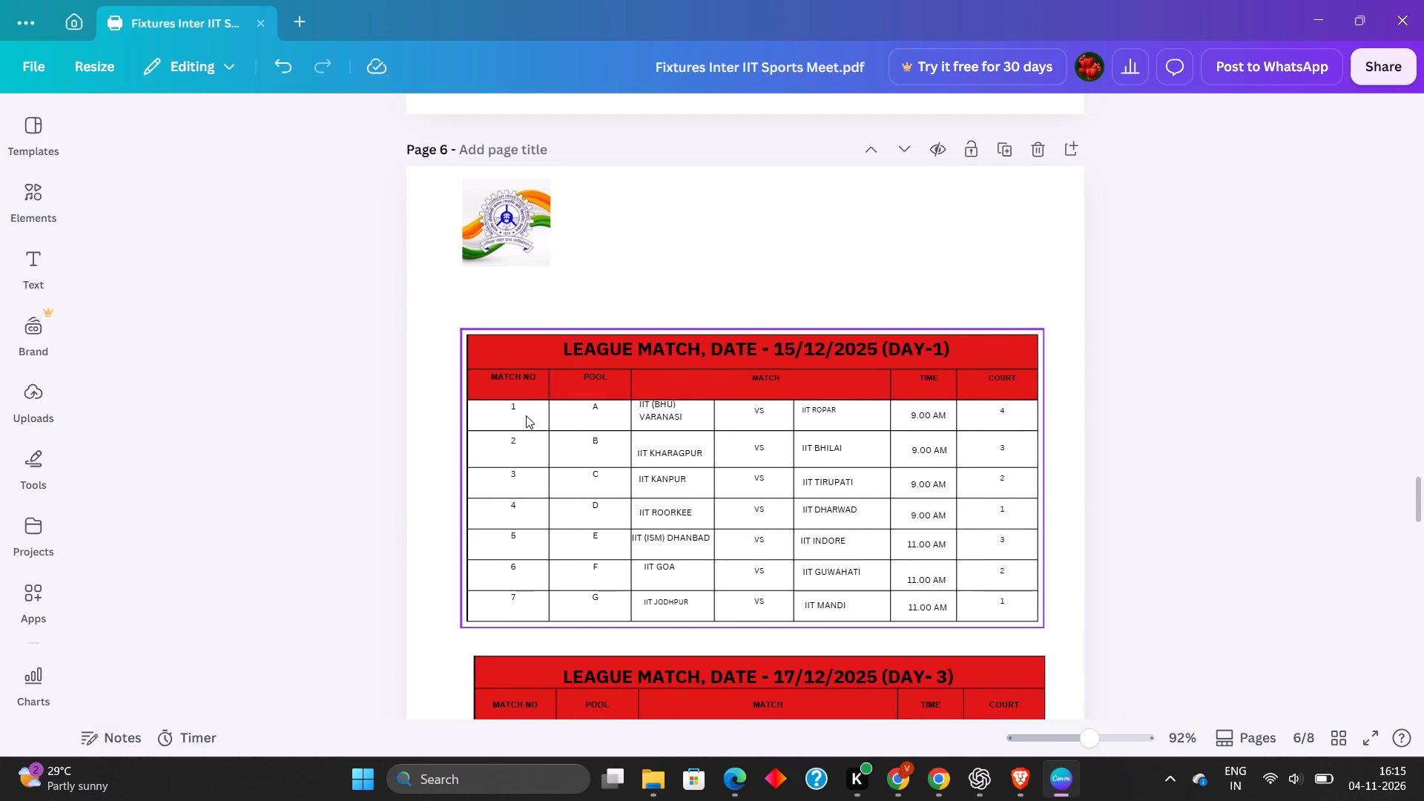
{"action": "triple_click", "coordinate": [513, 409]}
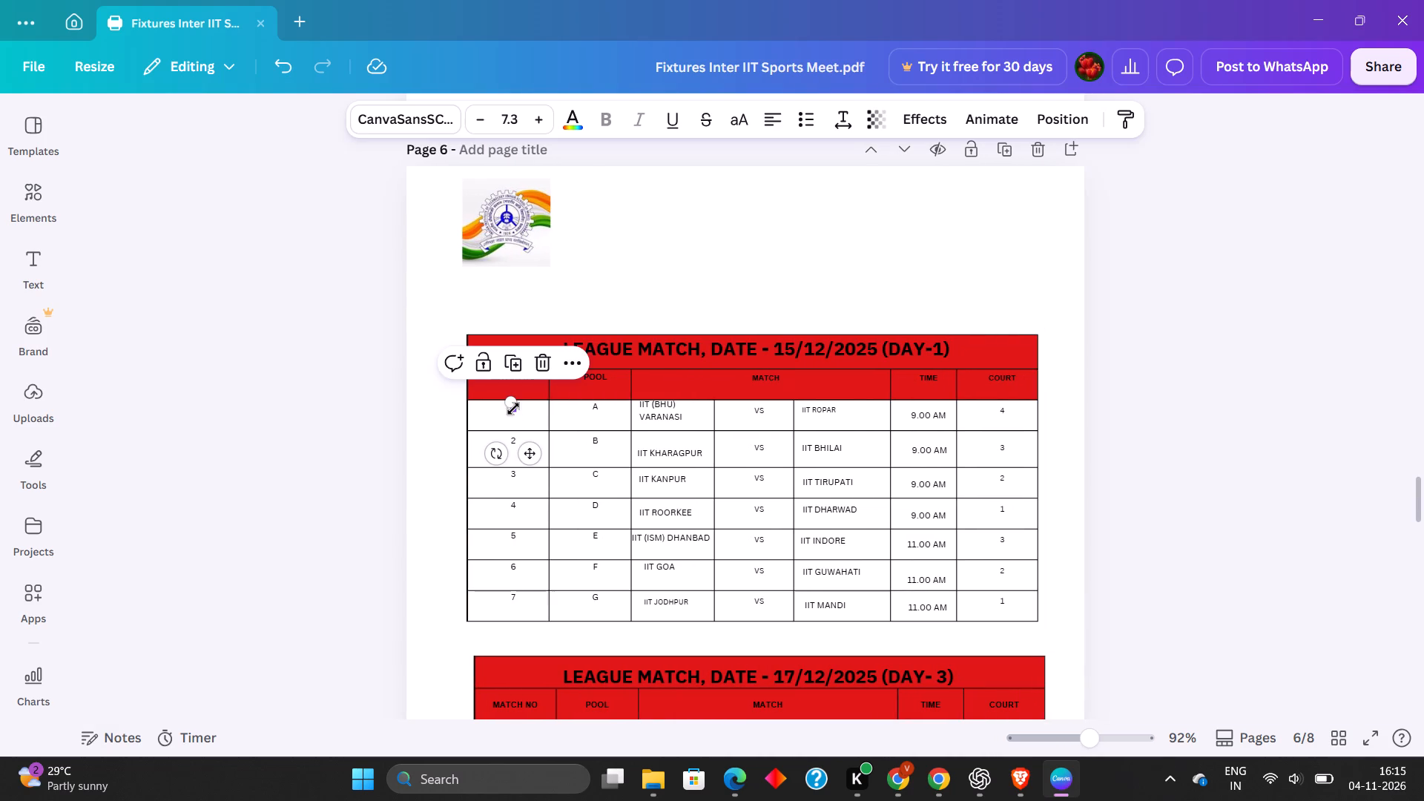
{"action": "double_click", "coordinate": [513, 409]}
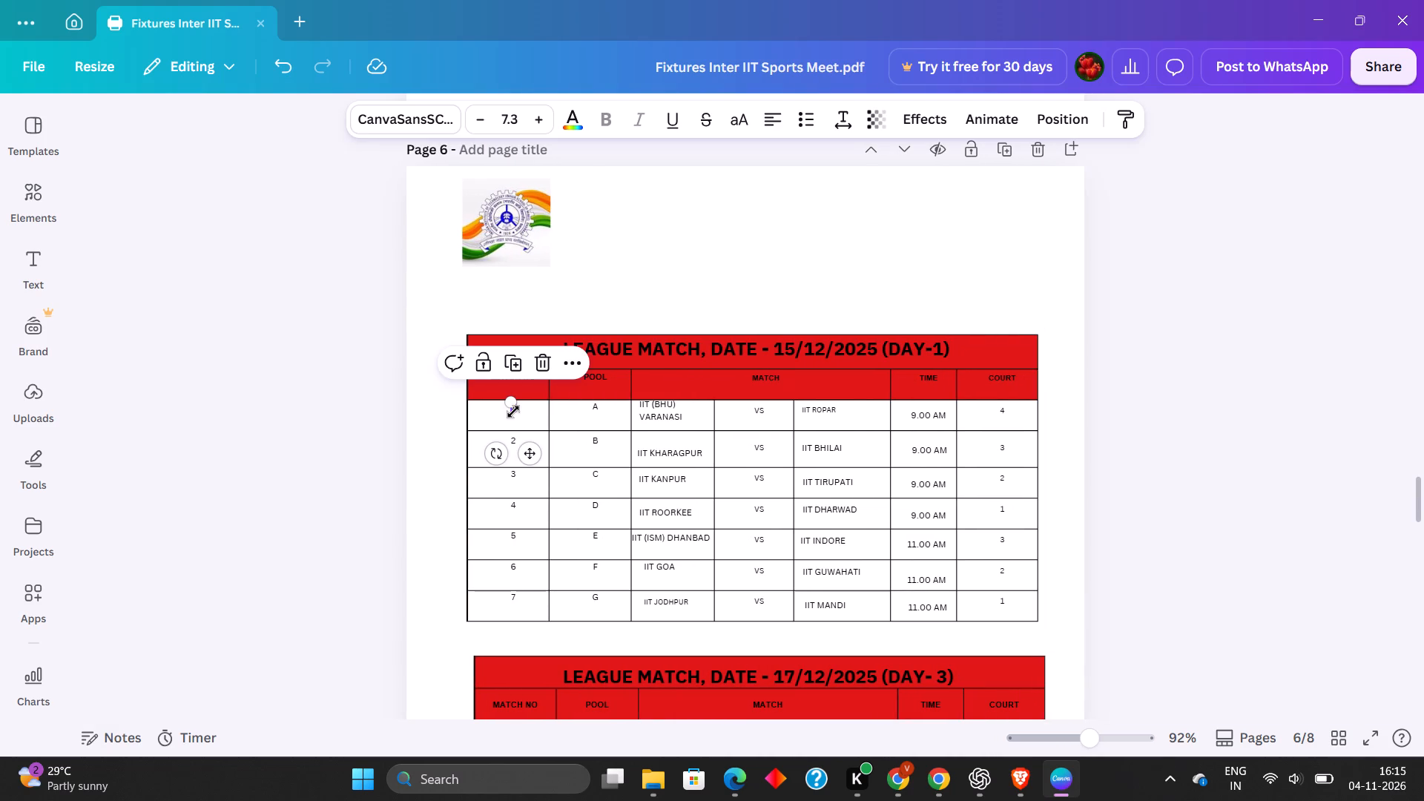
{"action": "double_click", "coordinate": [513, 412]}
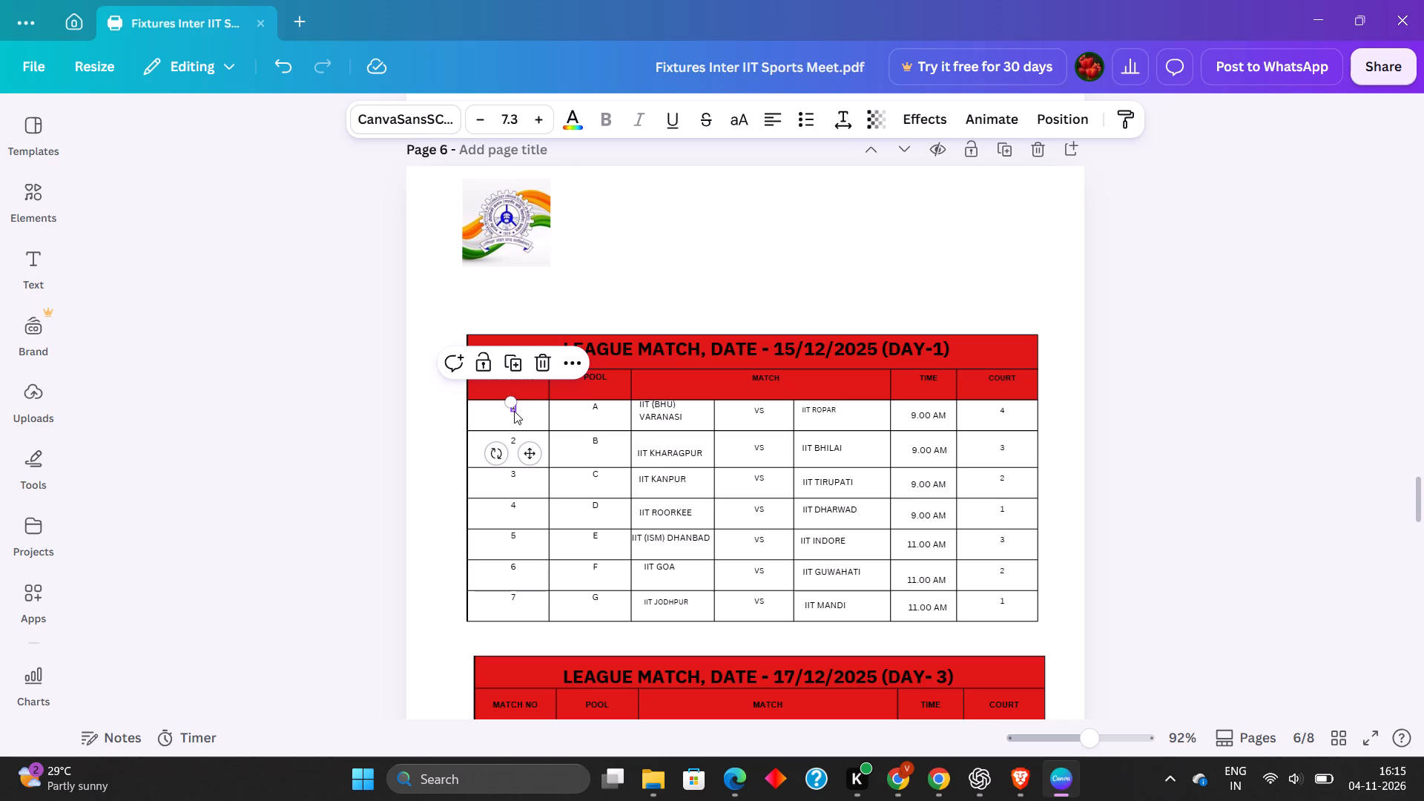
{"action": "double_click", "coordinate": [514, 411]}
{"action": "left_click", "coordinate": [514, 411]}
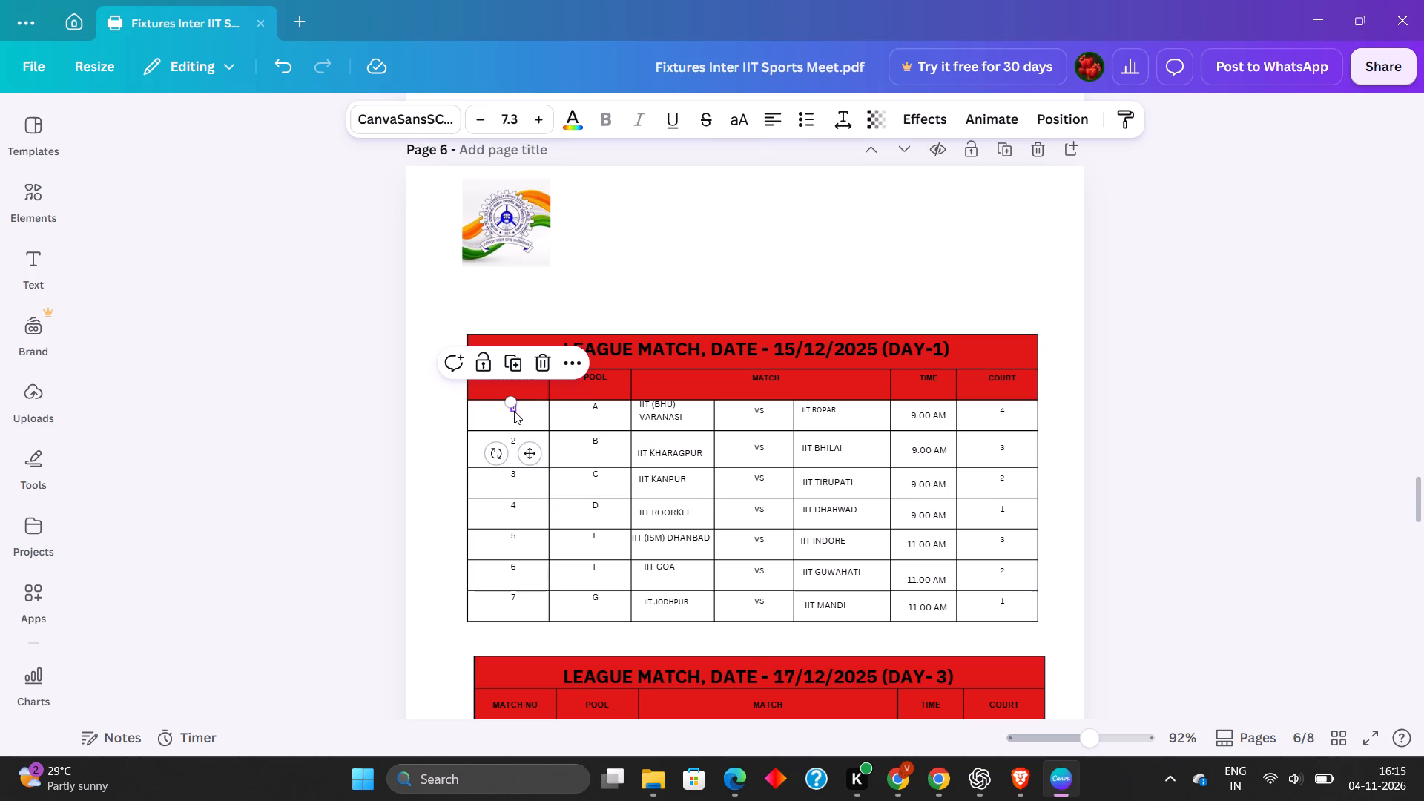
{"action": "left_click", "coordinate": [514, 409]}
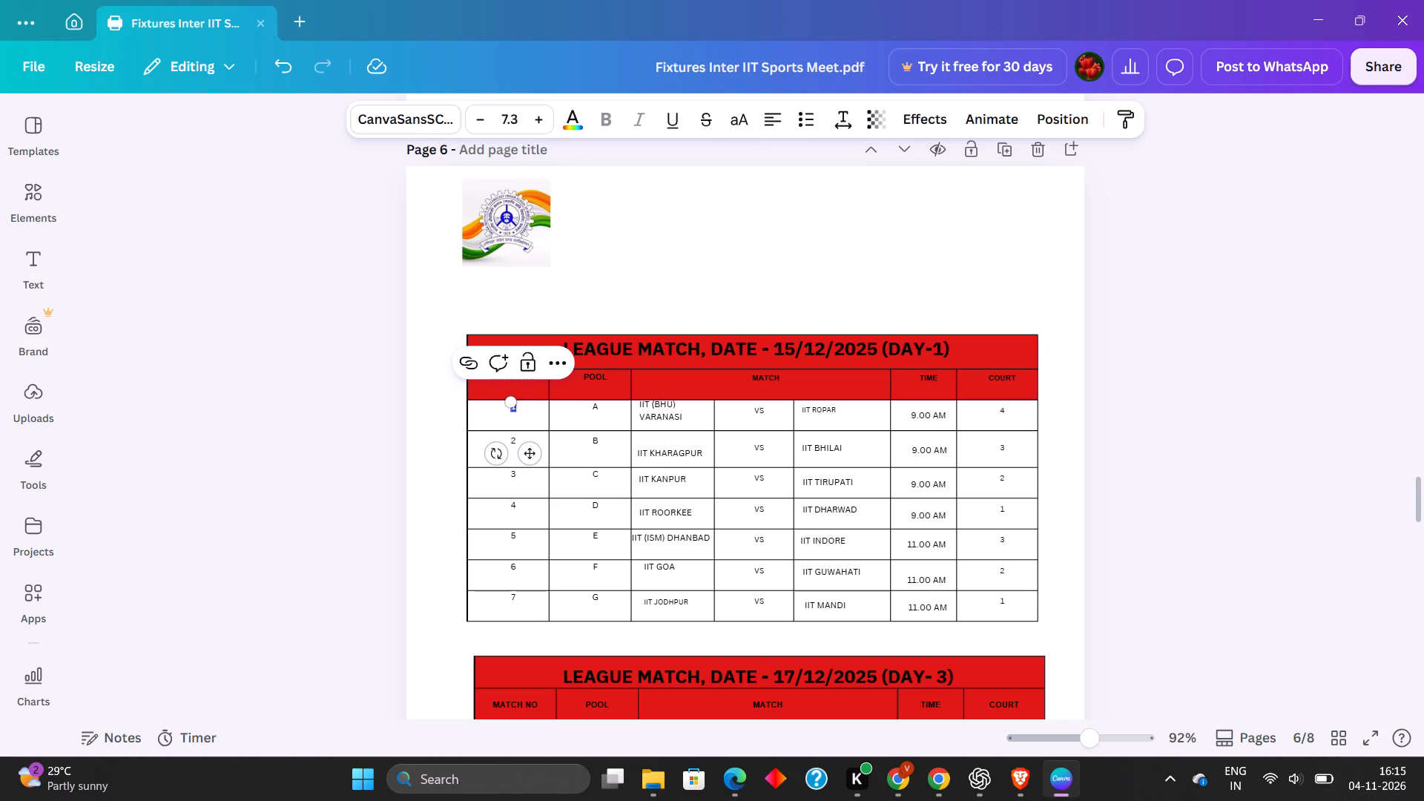
{"action": "key", "text": "BackSpace"}
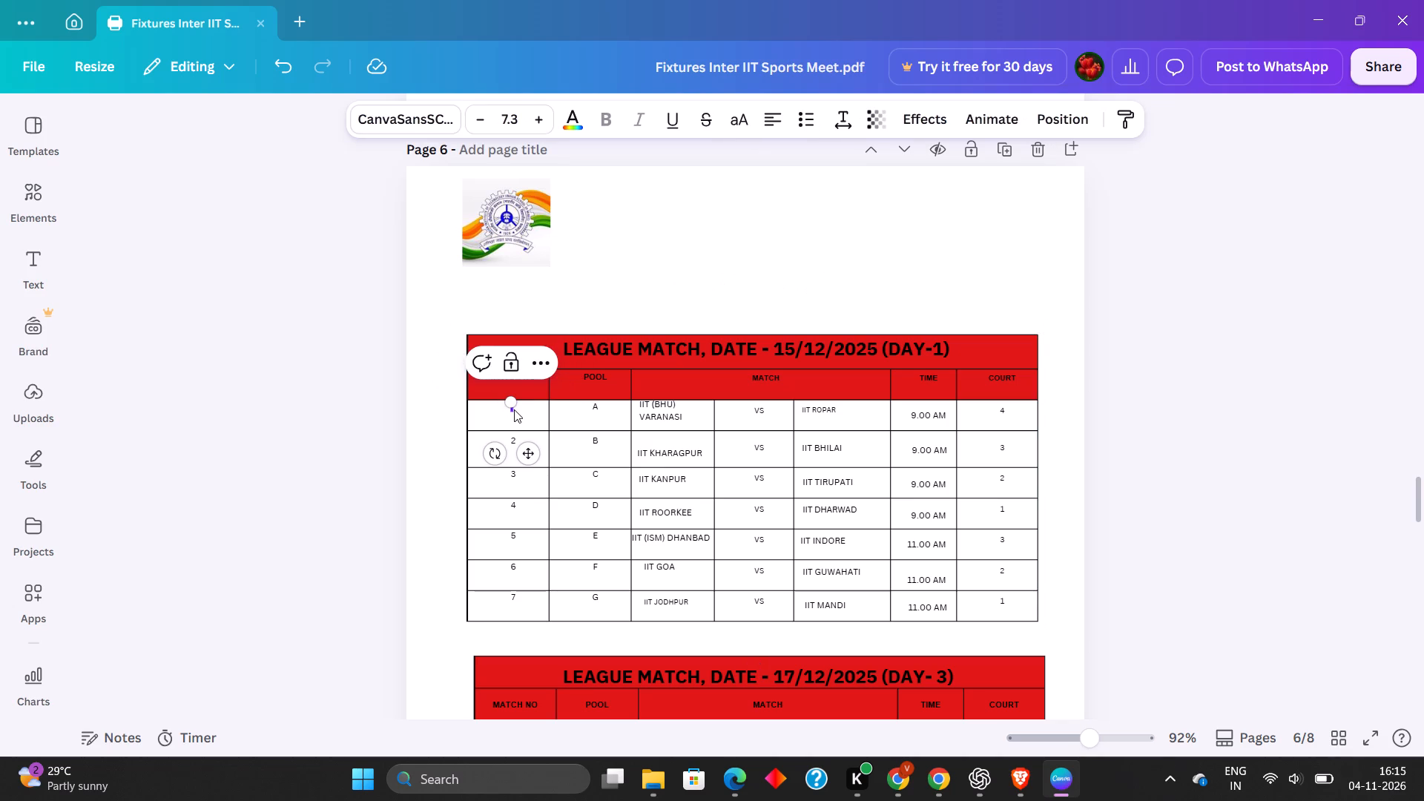
{"action": "key", "text": "8"}
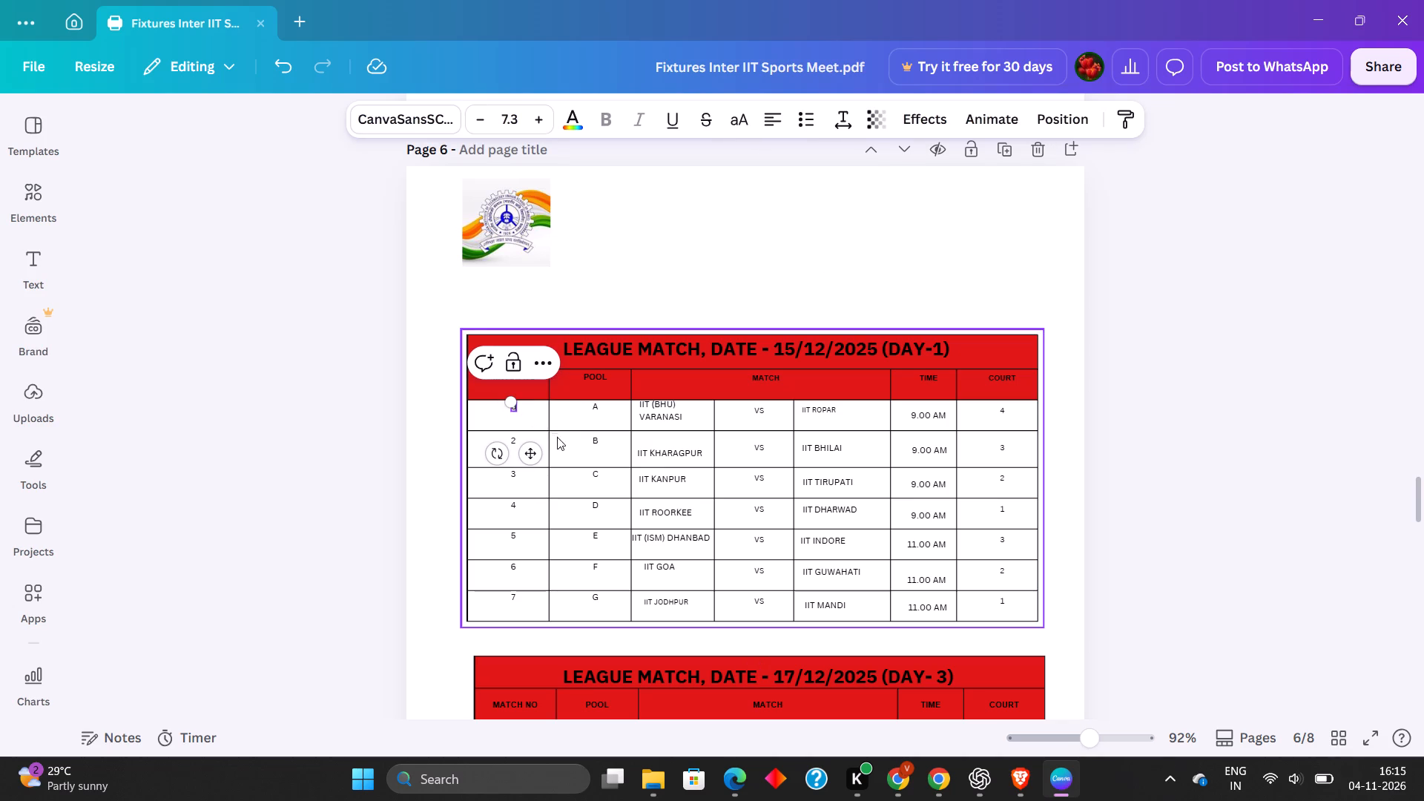
{"action": "left_click", "coordinate": [561, 438]}
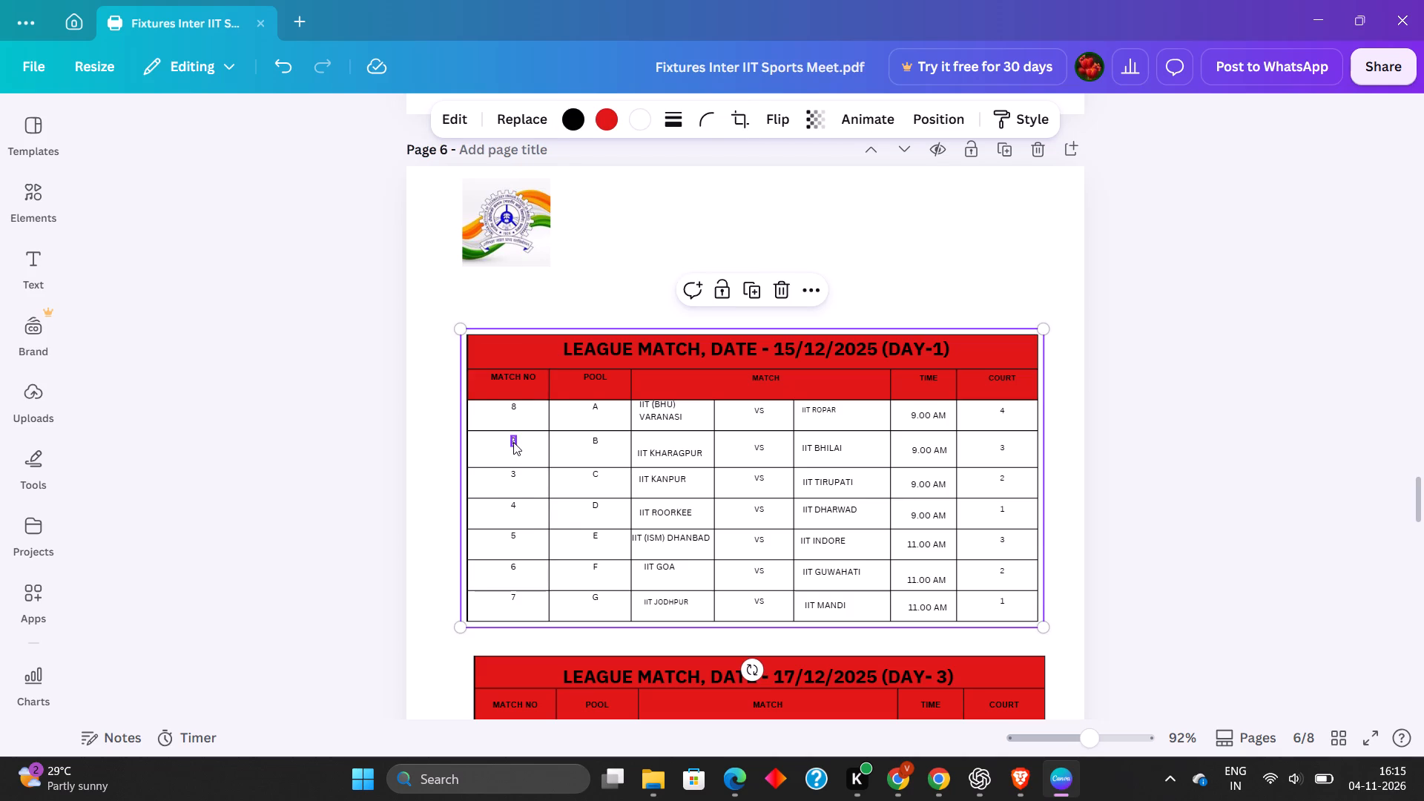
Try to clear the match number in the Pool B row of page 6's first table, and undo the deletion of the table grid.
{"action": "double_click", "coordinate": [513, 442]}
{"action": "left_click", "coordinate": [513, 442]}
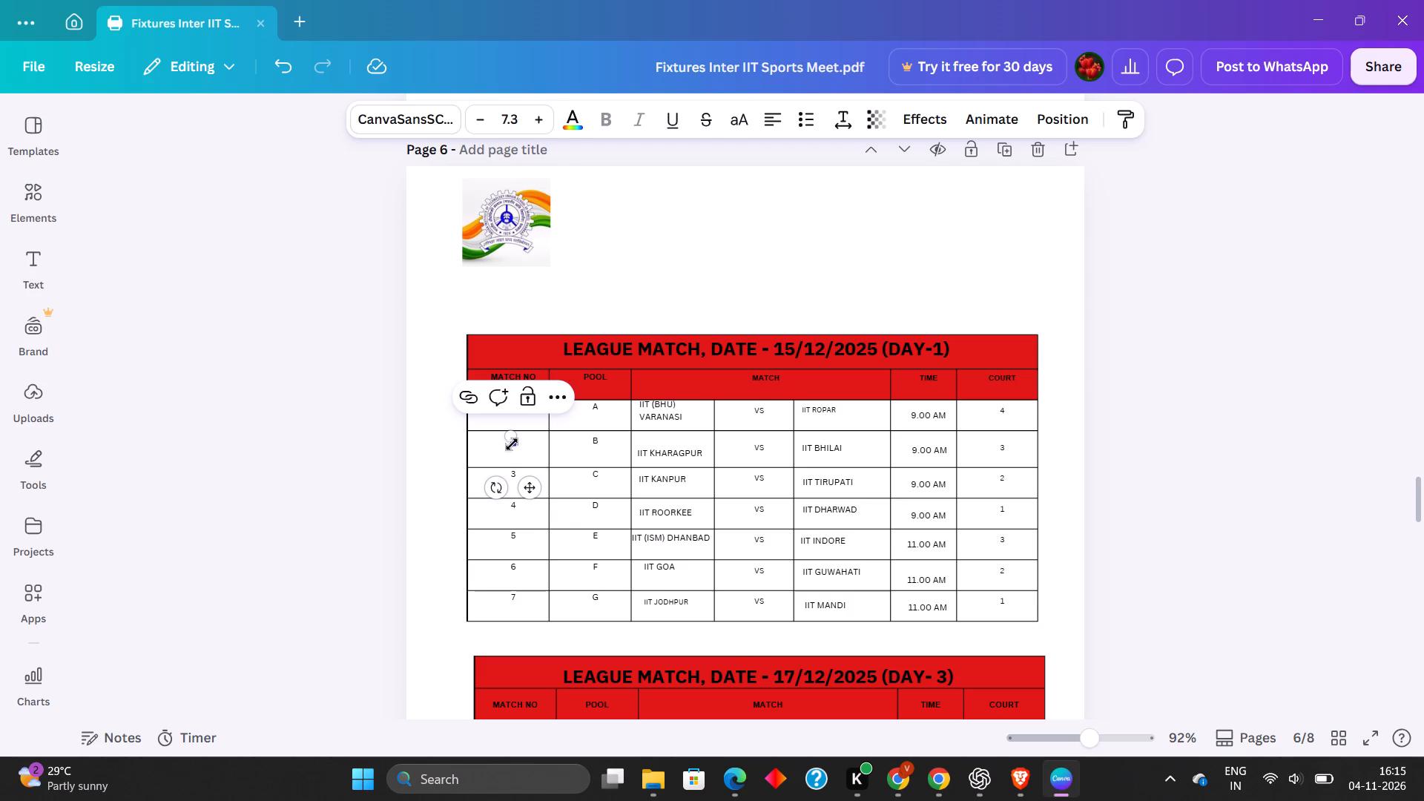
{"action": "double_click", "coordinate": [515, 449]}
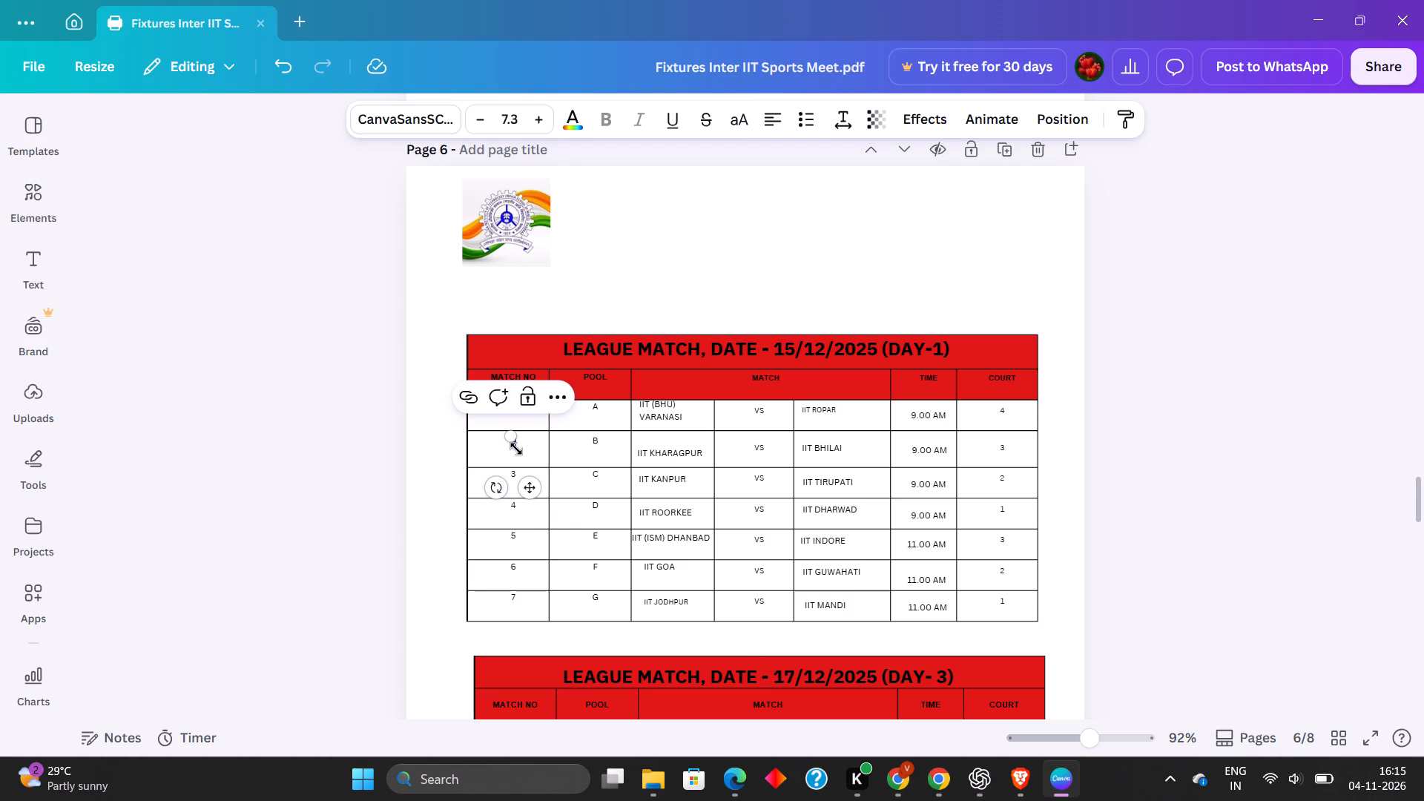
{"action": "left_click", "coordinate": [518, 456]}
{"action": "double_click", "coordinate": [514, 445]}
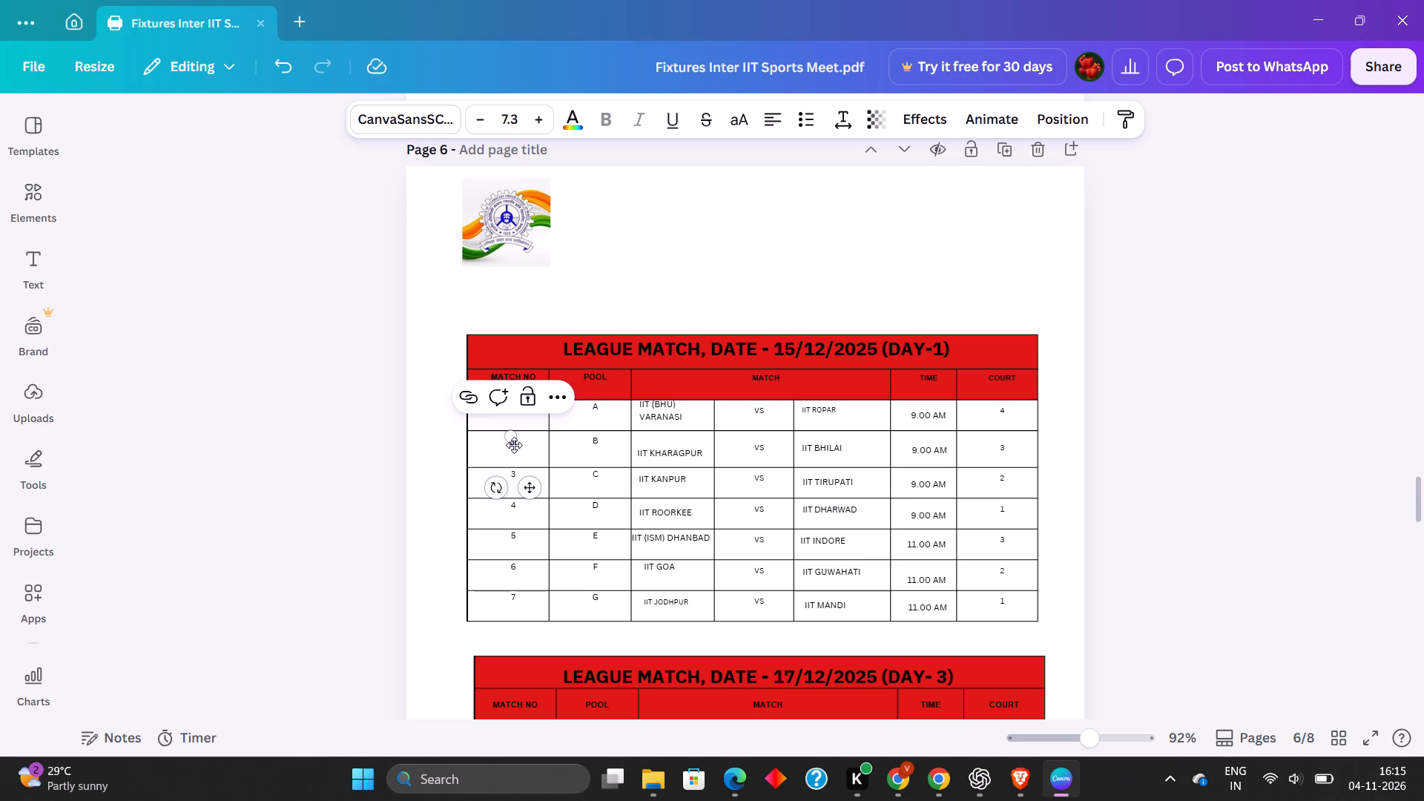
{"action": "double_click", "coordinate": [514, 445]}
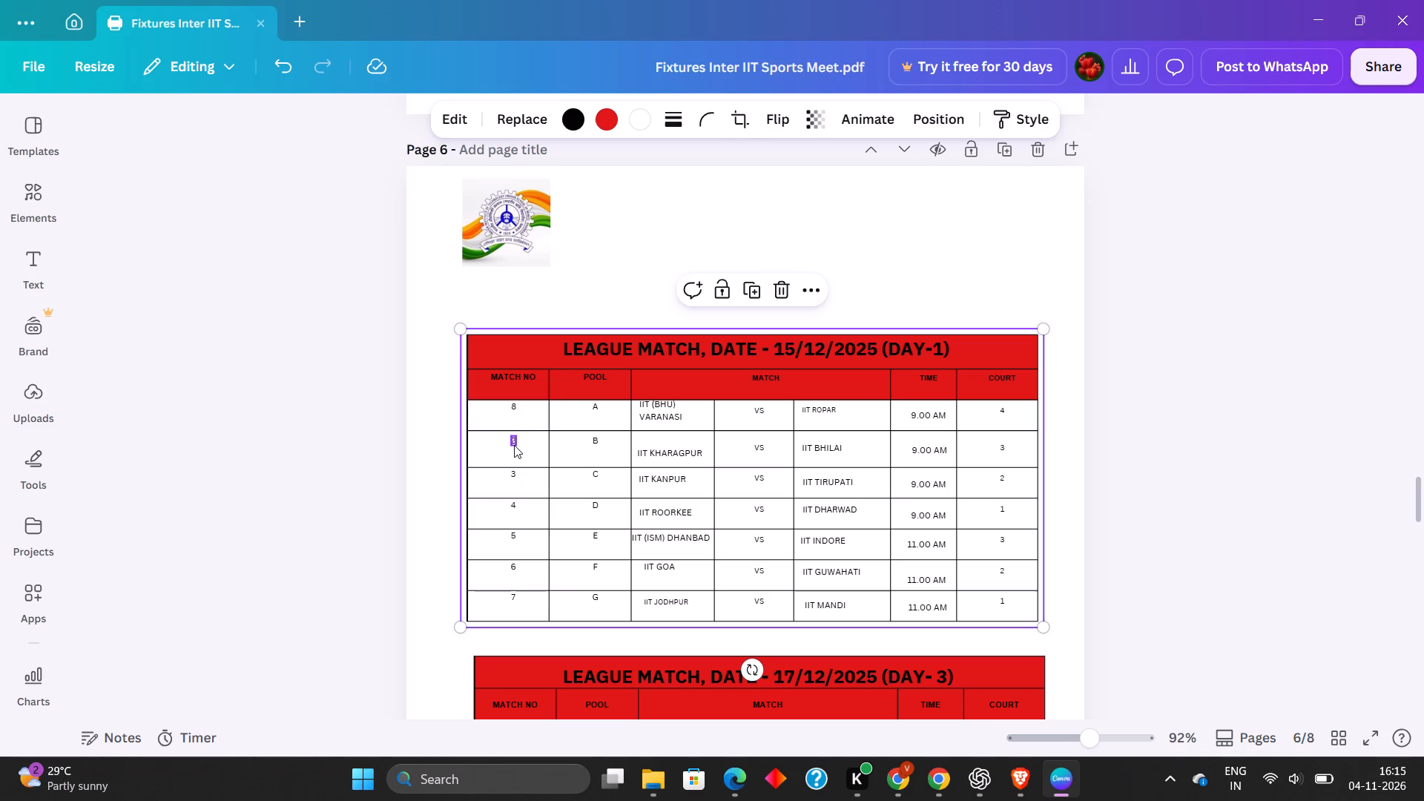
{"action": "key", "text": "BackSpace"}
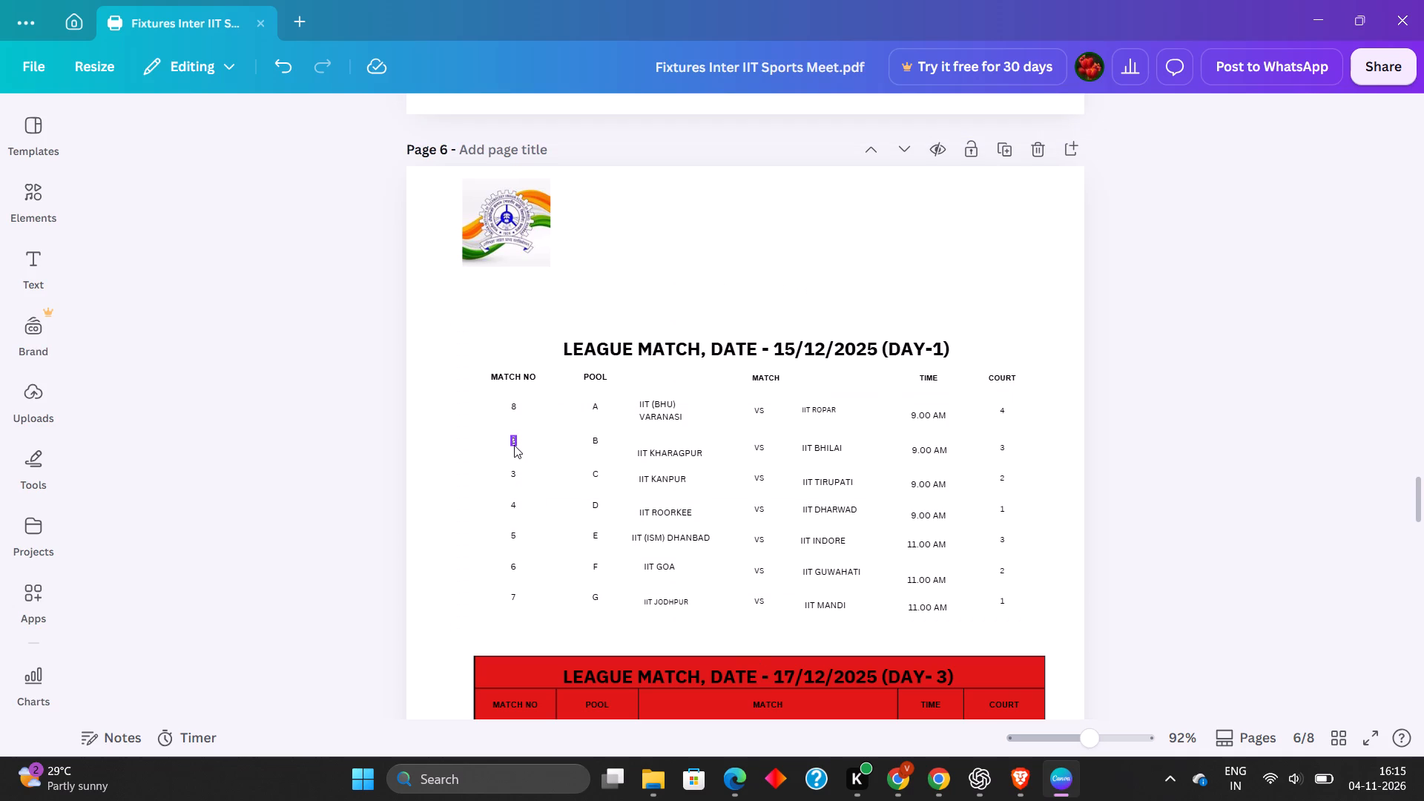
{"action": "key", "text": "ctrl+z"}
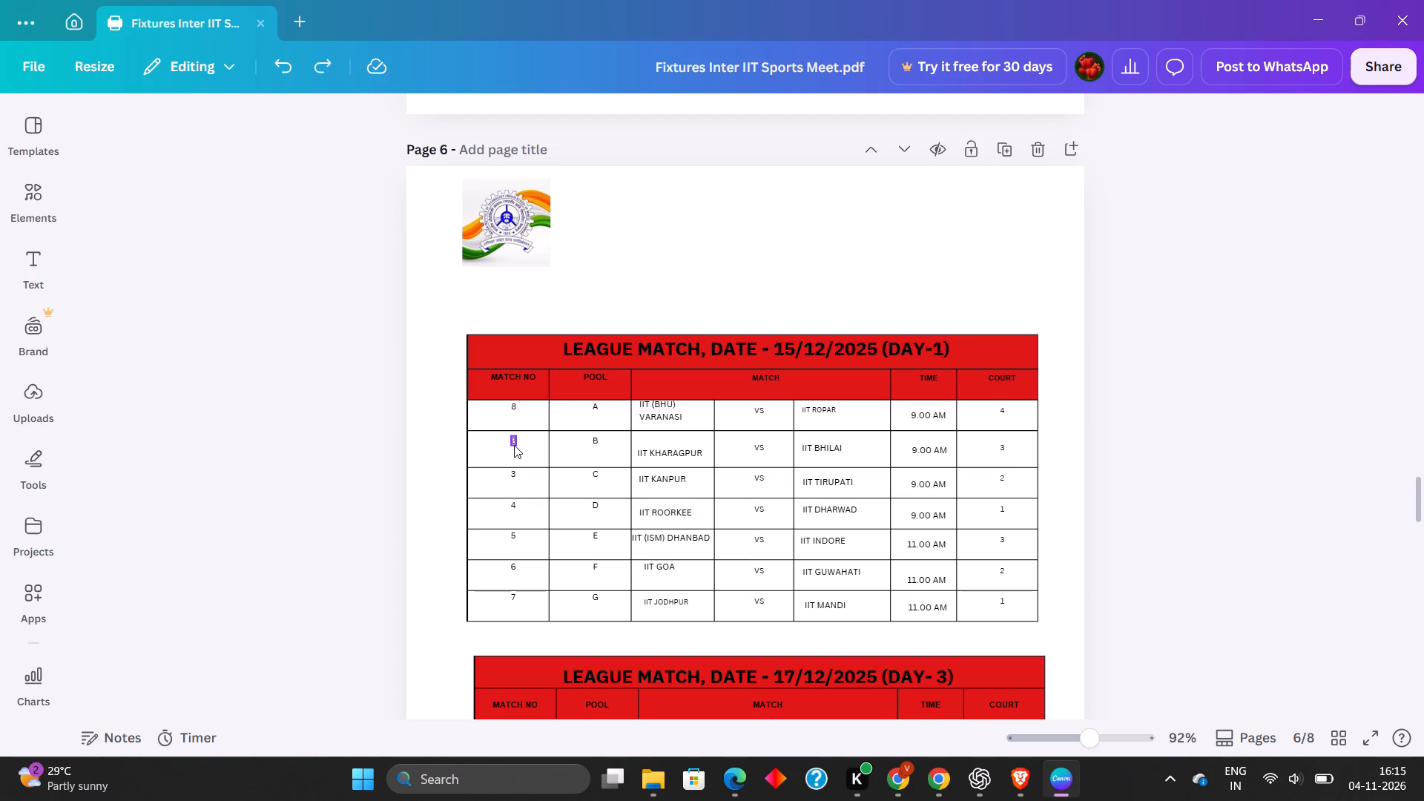
Set the match number in the Pool B row of page 6's first league table to 9.
{"action": "double_click", "coordinate": [514, 445]}
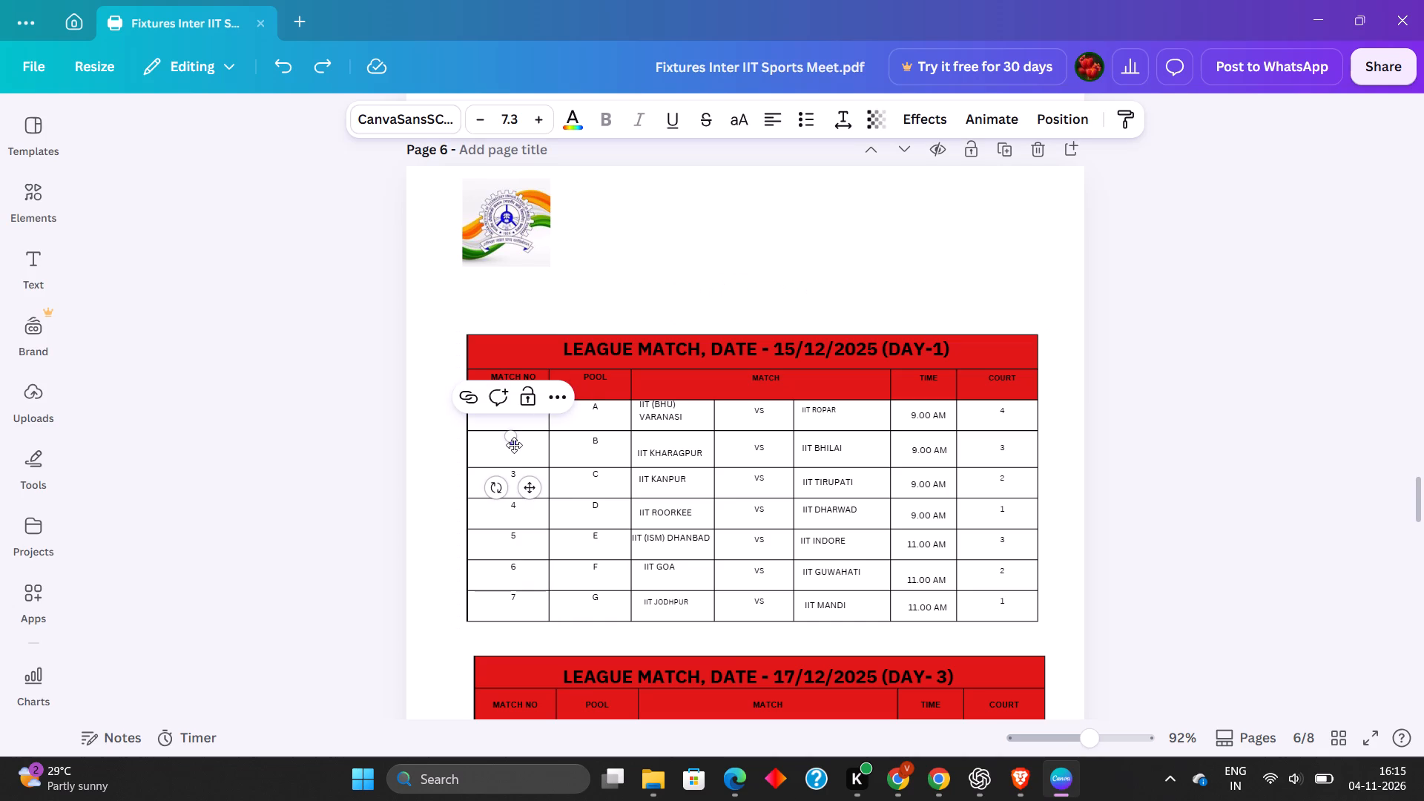
{"action": "double_click", "coordinate": [513, 442]}
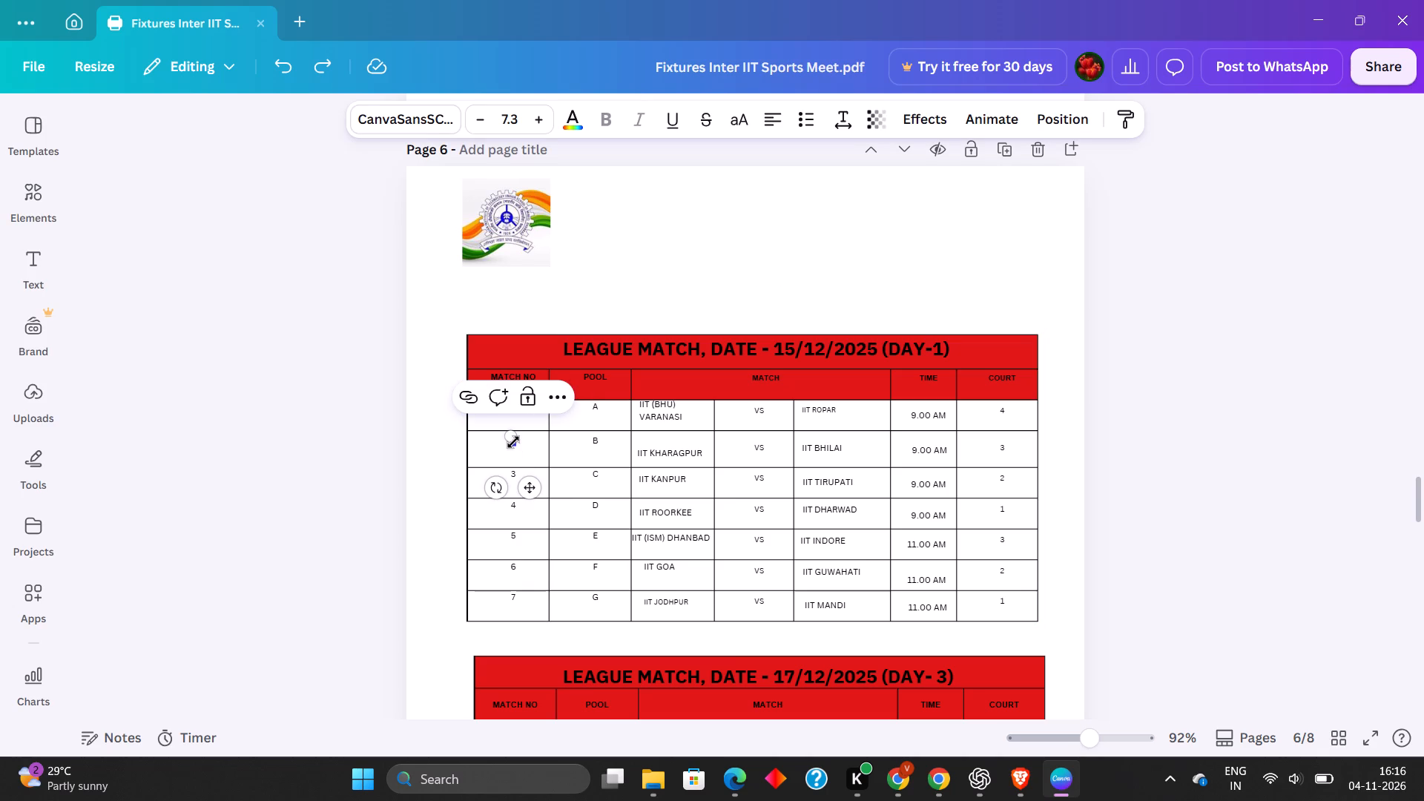
{"action": "double_click", "coordinate": [518, 441]}
{"action": "left_click", "coordinate": [537, 452]}
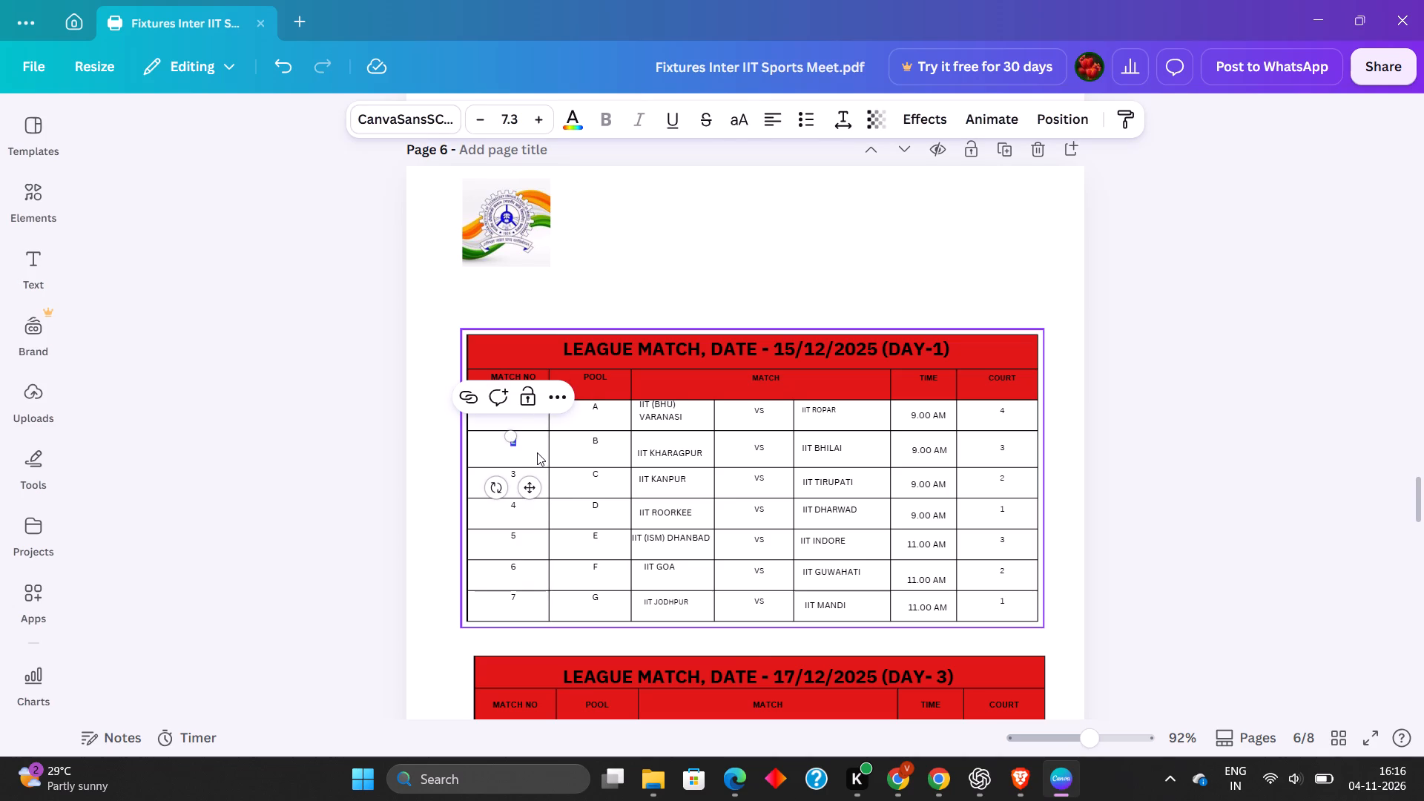
{"action": "double_click", "coordinate": [512, 437]}
{"action": "left_click", "coordinate": [512, 437]}
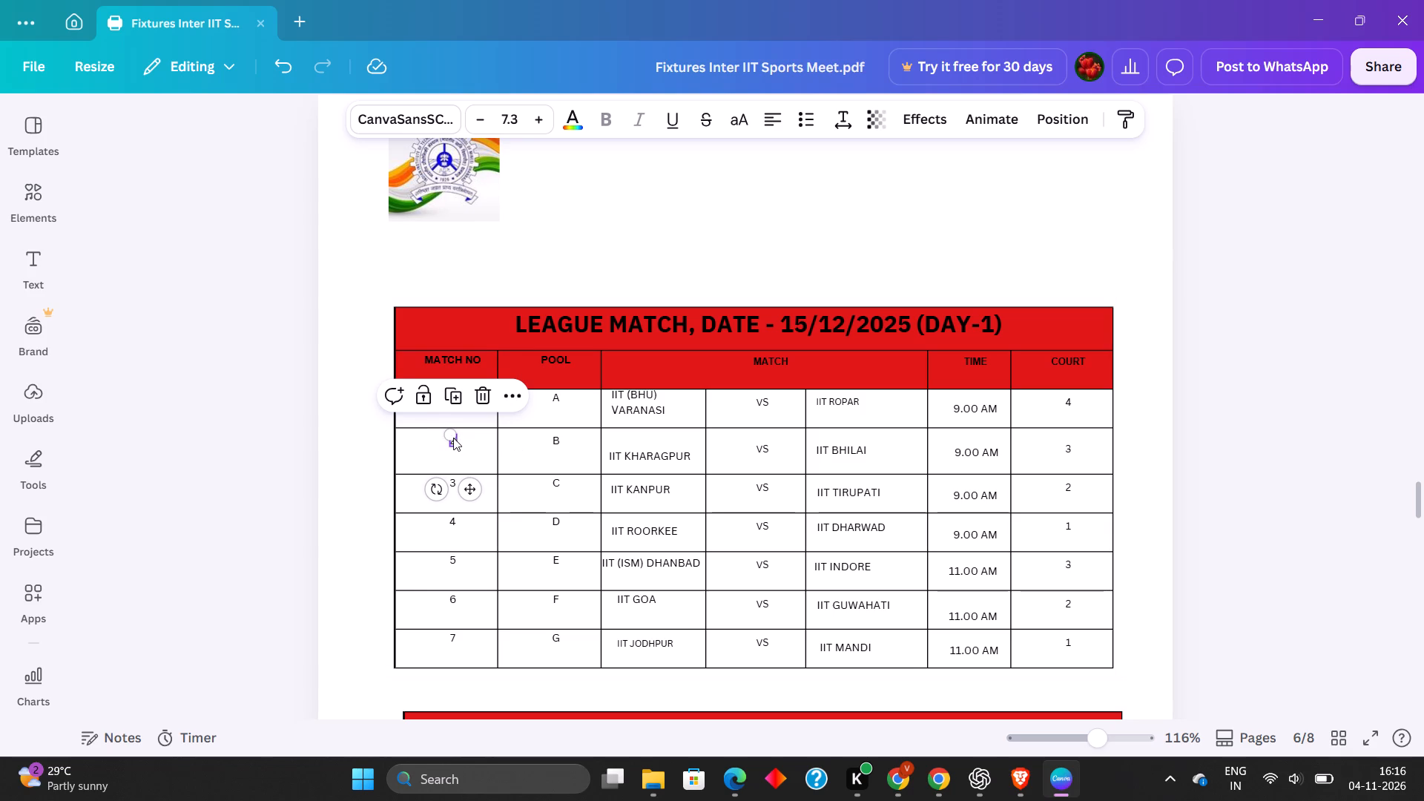
{"action": "double_click", "coordinate": [453, 438]}
{"action": "left_click", "coordinate": [453, 438]}
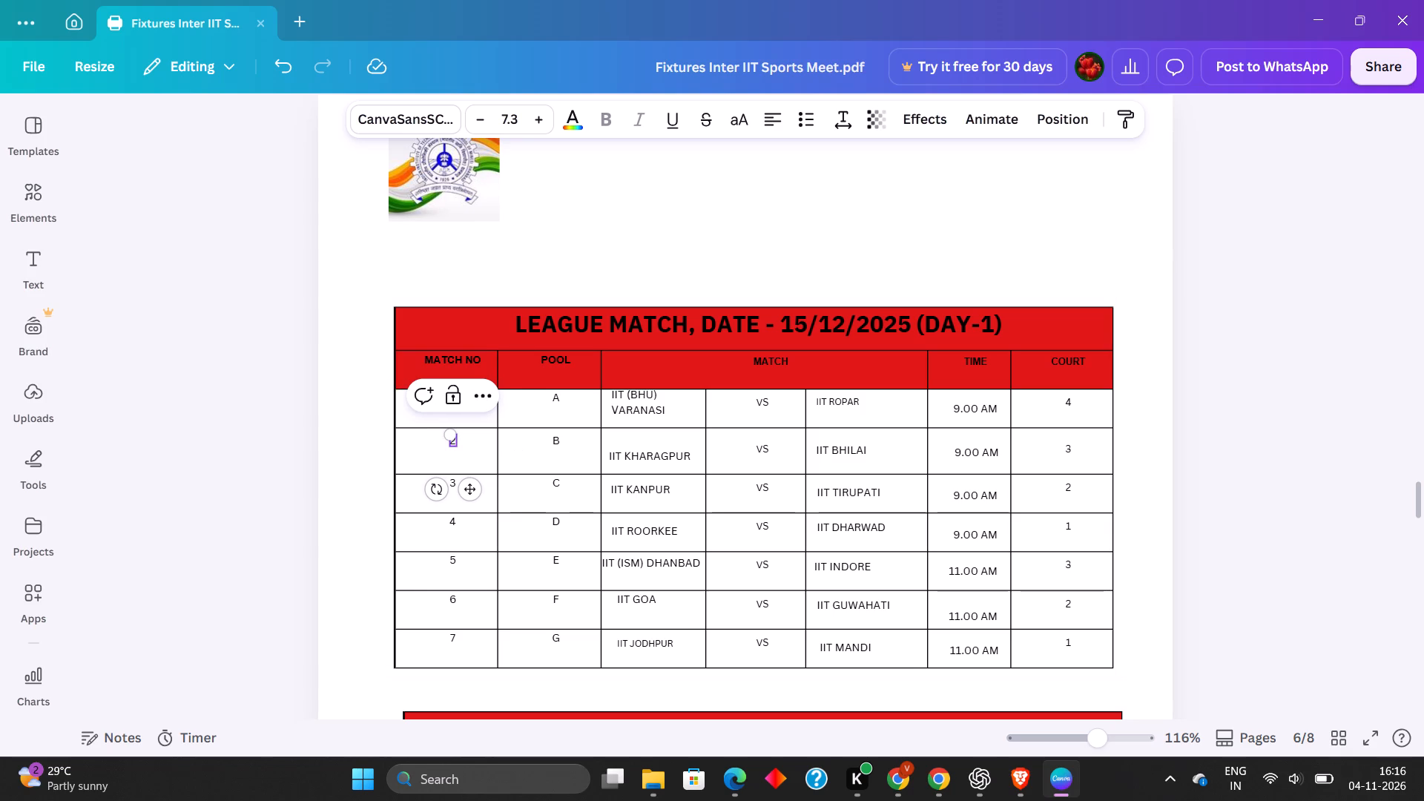
{"action": "key", "text": "BackSpace"}
{"action": "key", "text": "9"}
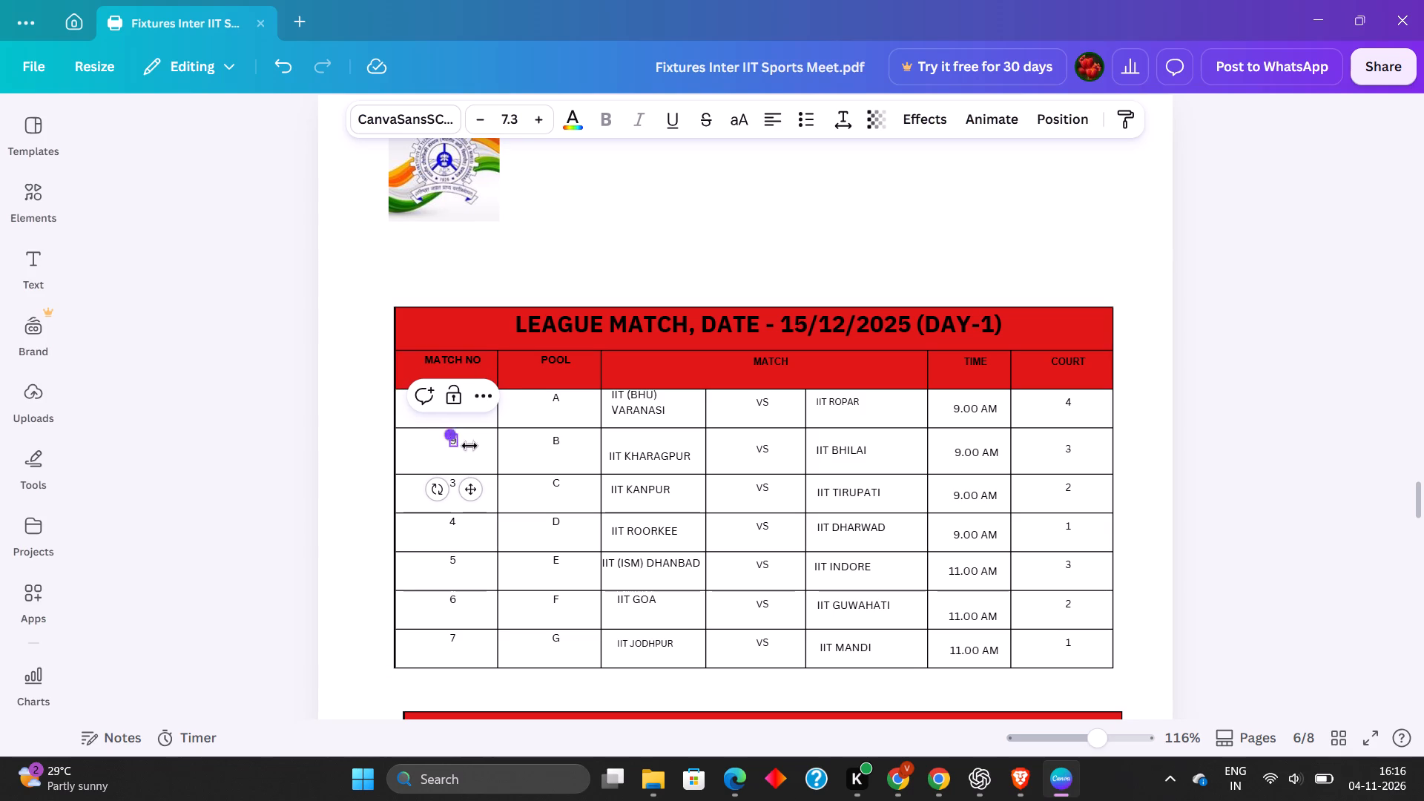
{"action": "left_click", "coordinate": [510, 481]}
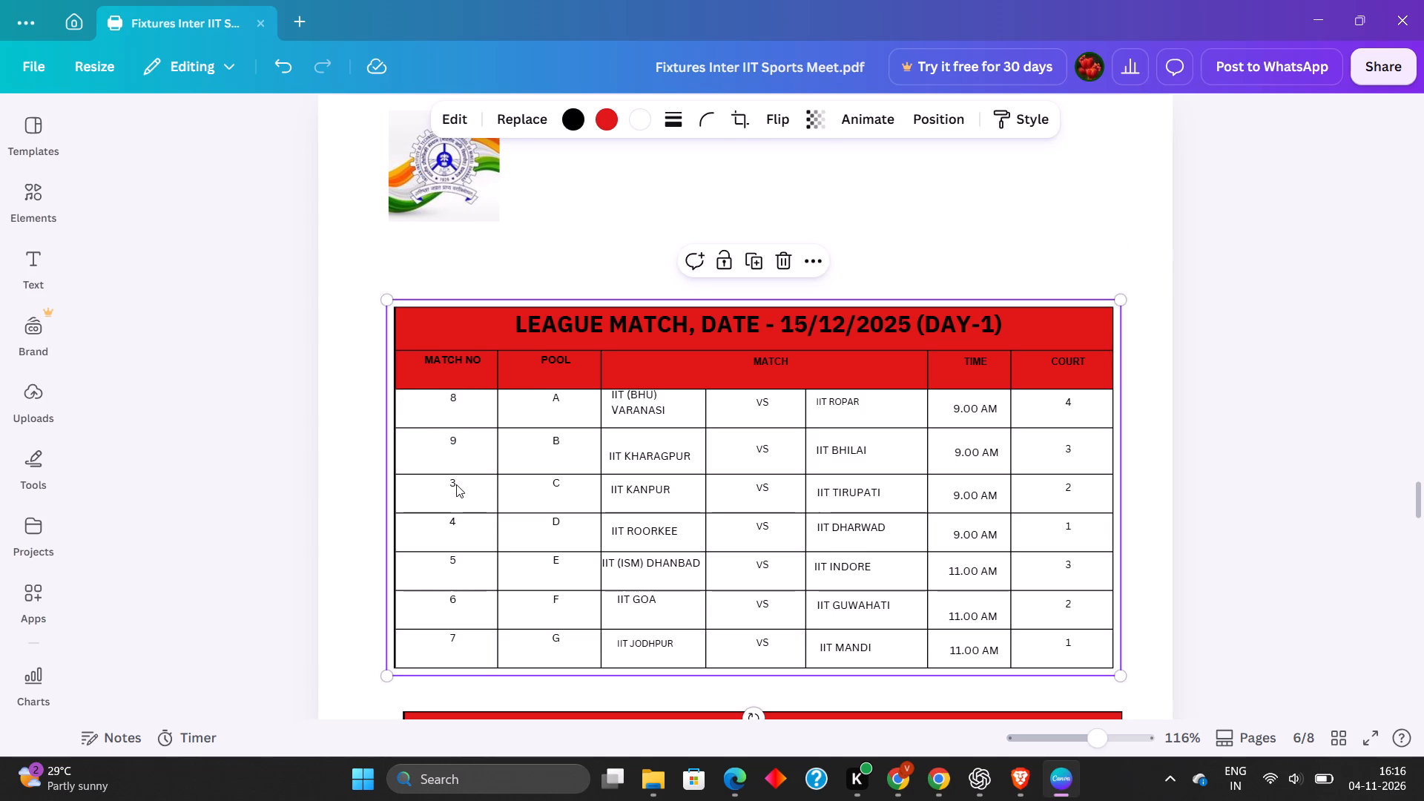
Set the match numbers in page 6's first league table to 10 for Pool C and 11 for Pool D.
{"action": "scroll", "coordinate": [456, 484], "scroll_direction": "down", "scroll_amount": 1}
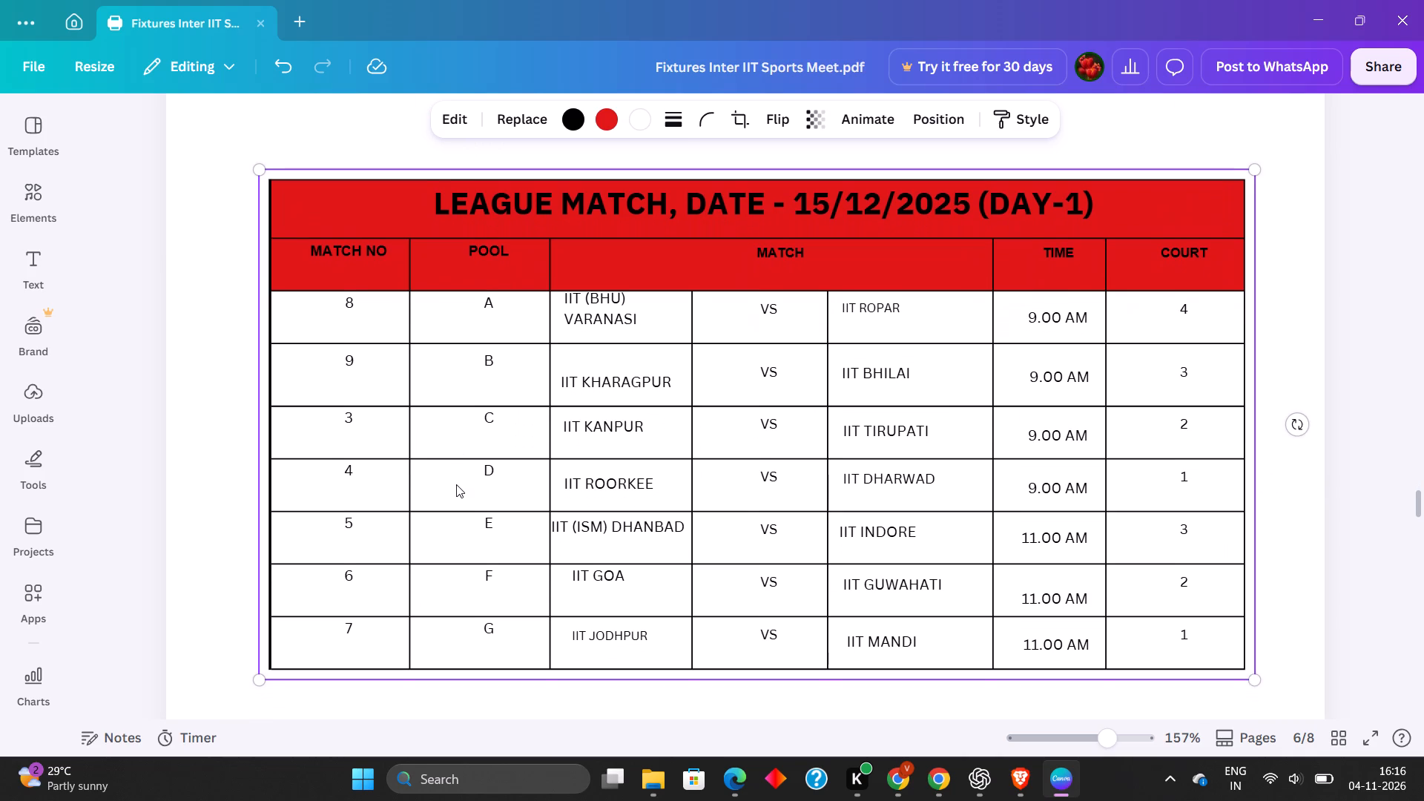
{"action": "double_click", "coordinate": [352, 416]}
{"action": "double_click", "coordinate": [352, 416]}
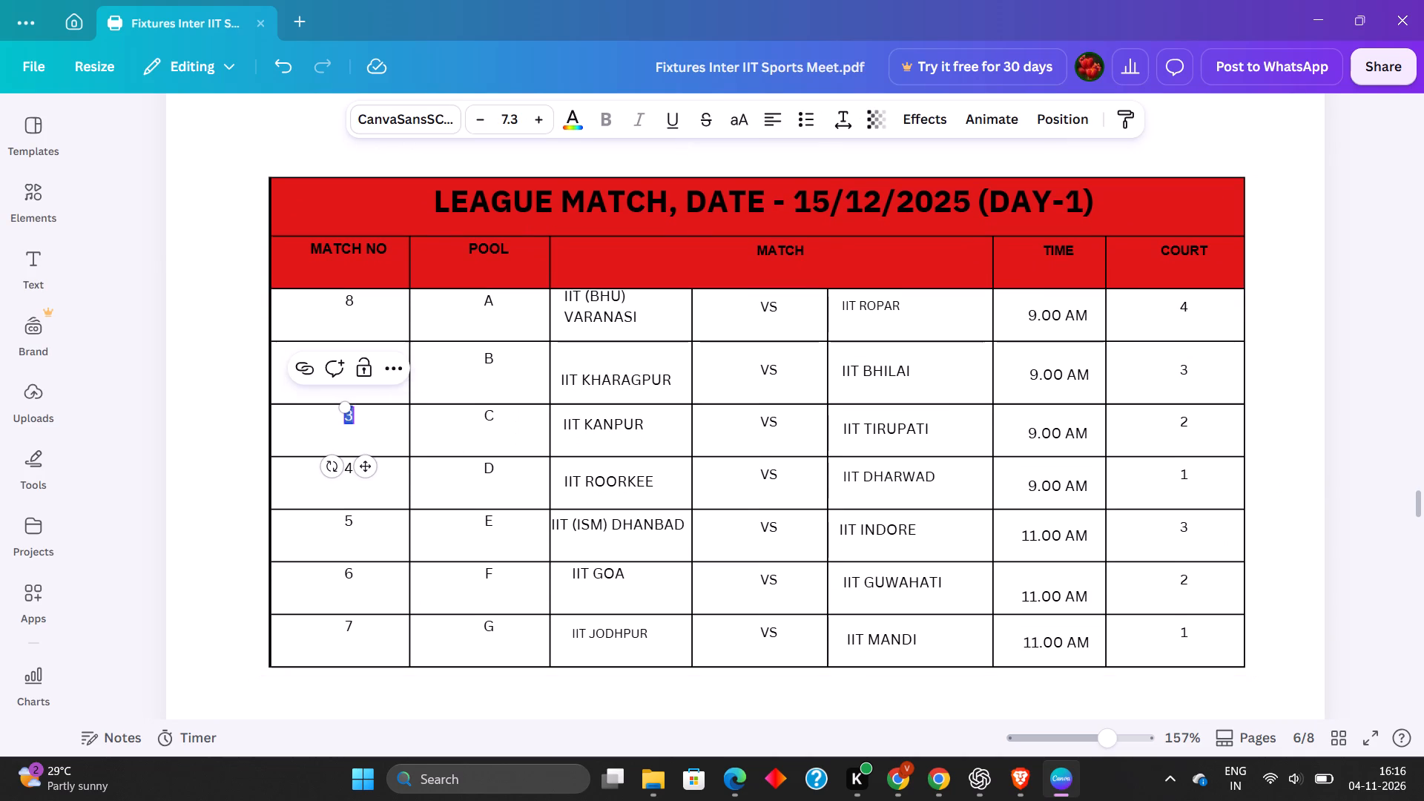
{"action": "key", "text": "BackSpace"}
{"action": "type", "text": "10"}
{"action": "left_click", "coordinate": [369, 489]}
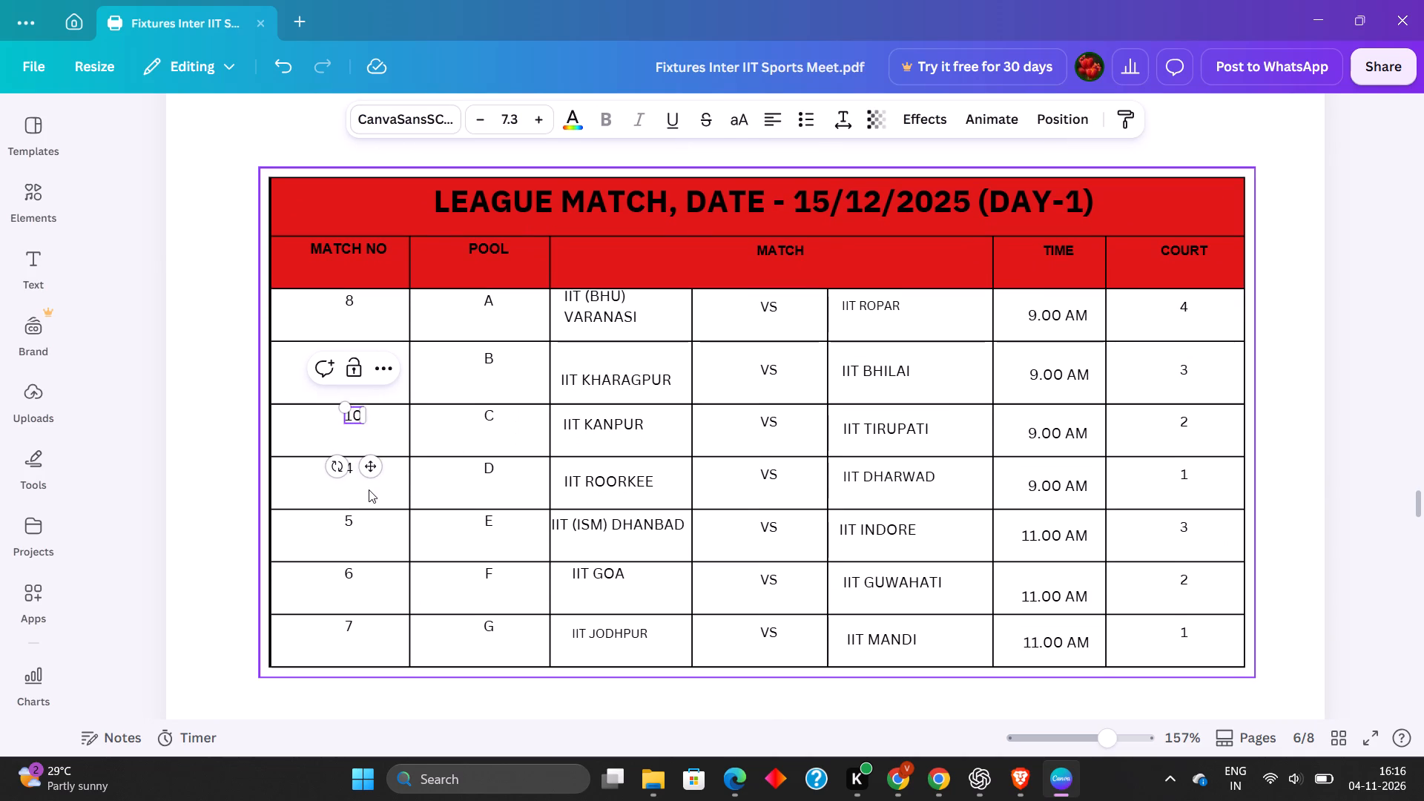
{"action": "double_click", "coordinate": [351, 469]}
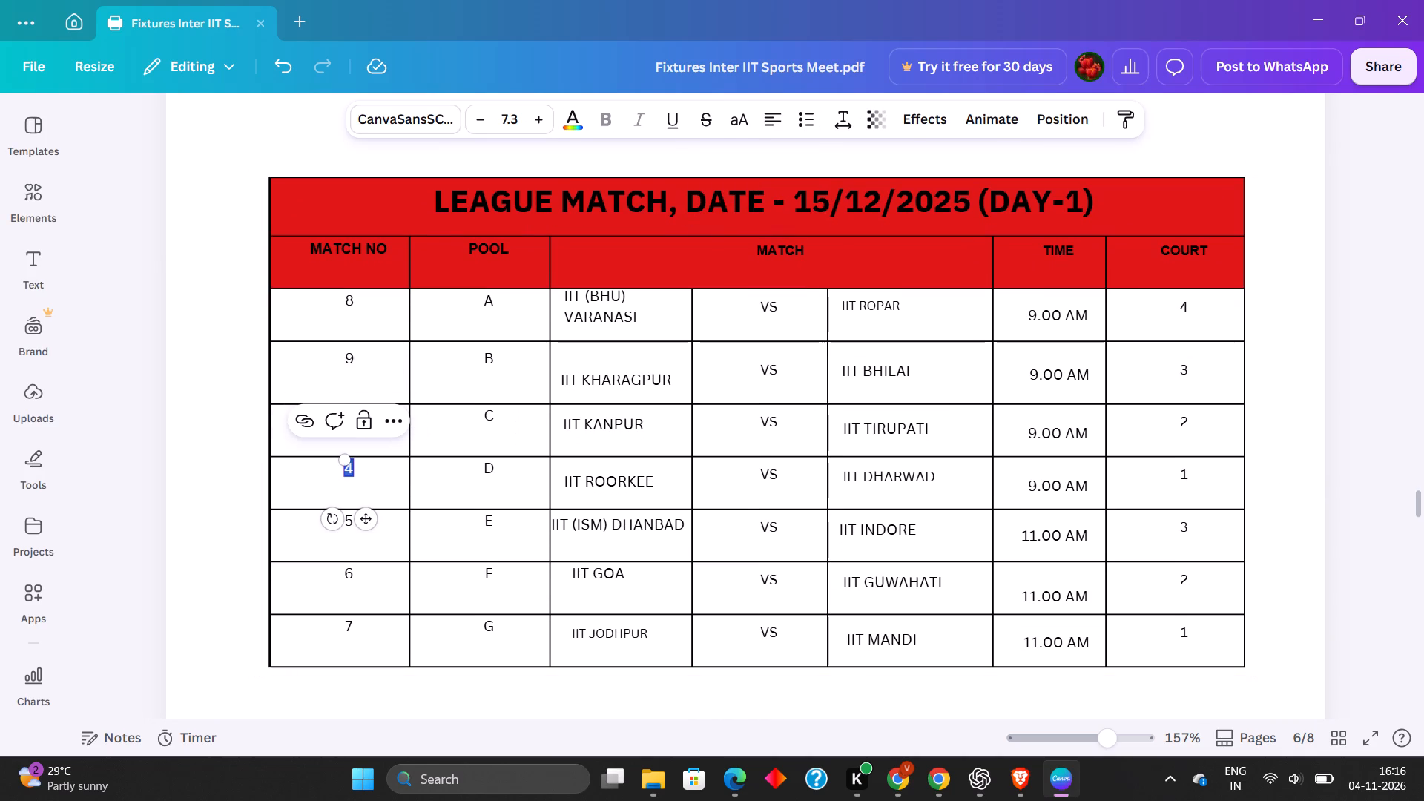
{"action": "key", "text": "BackSpace"}
{"action": "type", "text": "11"}
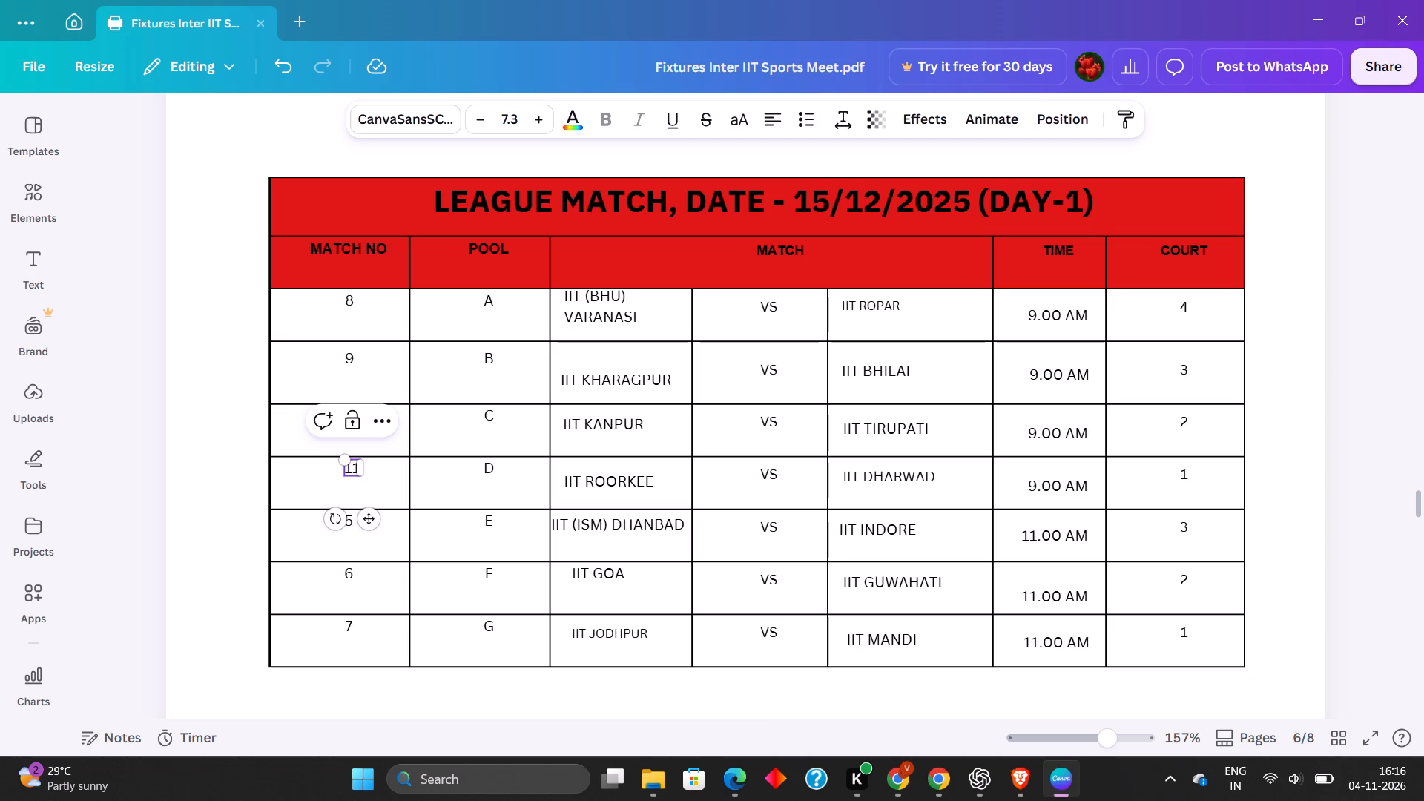
Set the match numbers in the same Day-1 league table to 13 for Pool F and 12 for Pool E.
{"action": "double_click", "coordinate": [348, 576]}
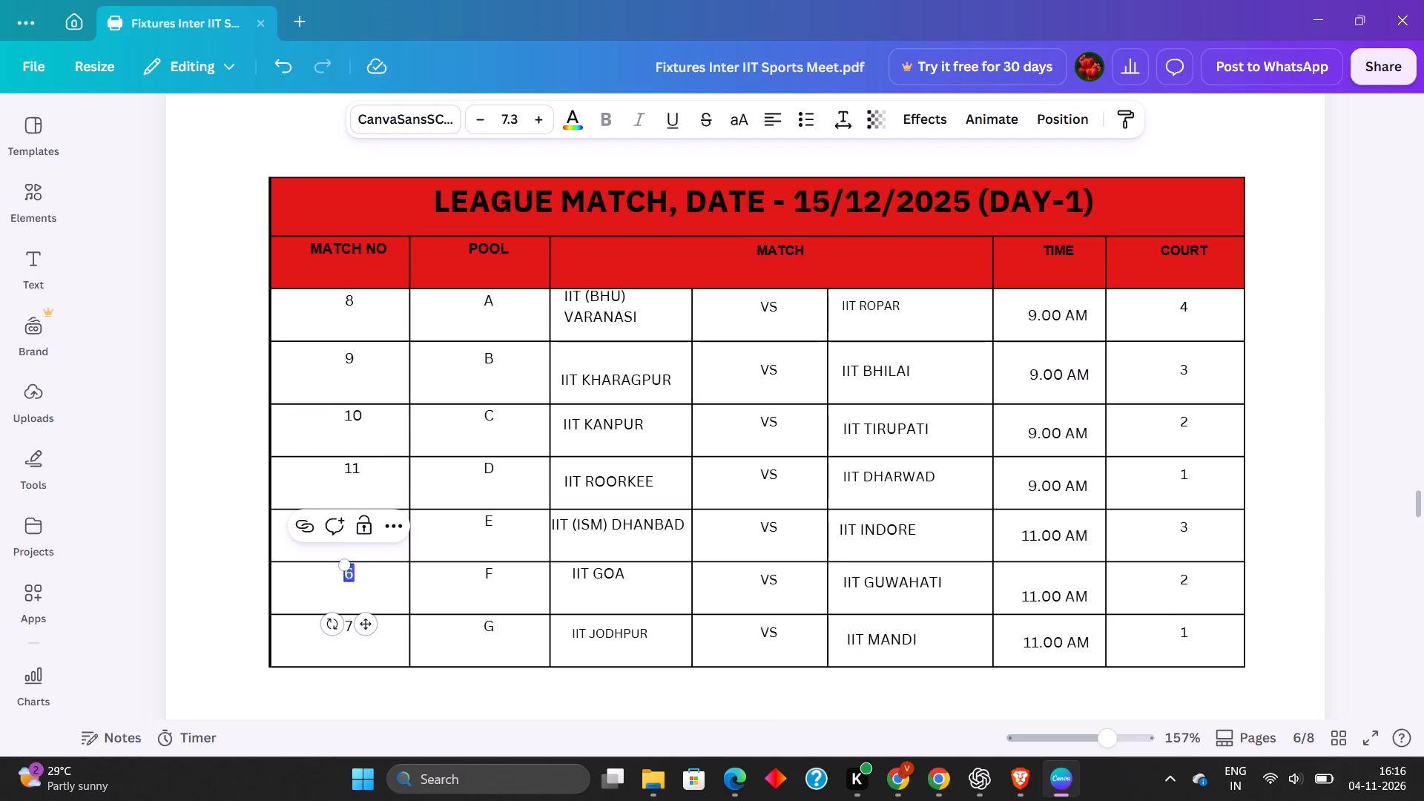
{"action": "left_click", "coordinate": [348, 576]}
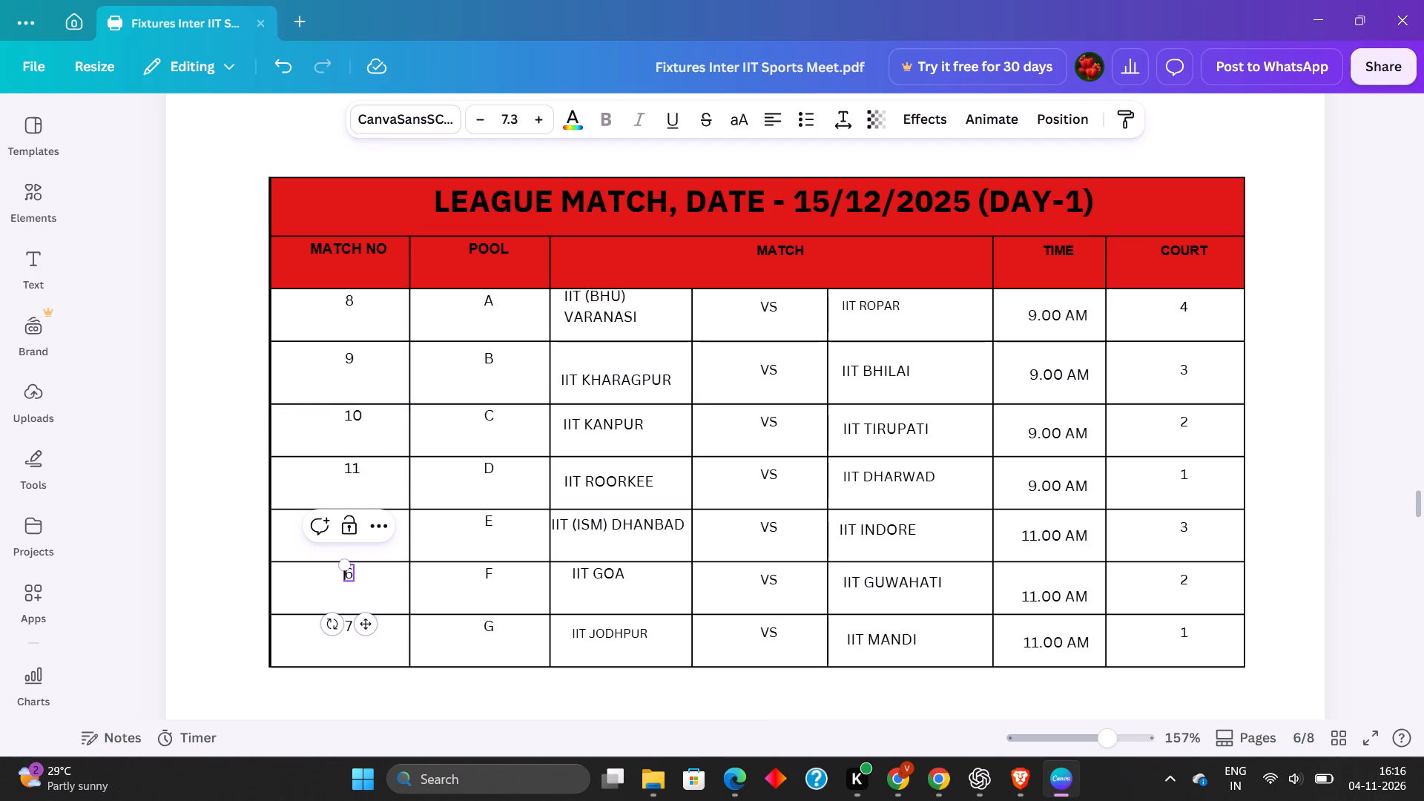
{"action": "left_click", "coordinate": [352, 575]}
{"action": "key", "text": "BackSpace"}
{"action": "type", "text": "13"}
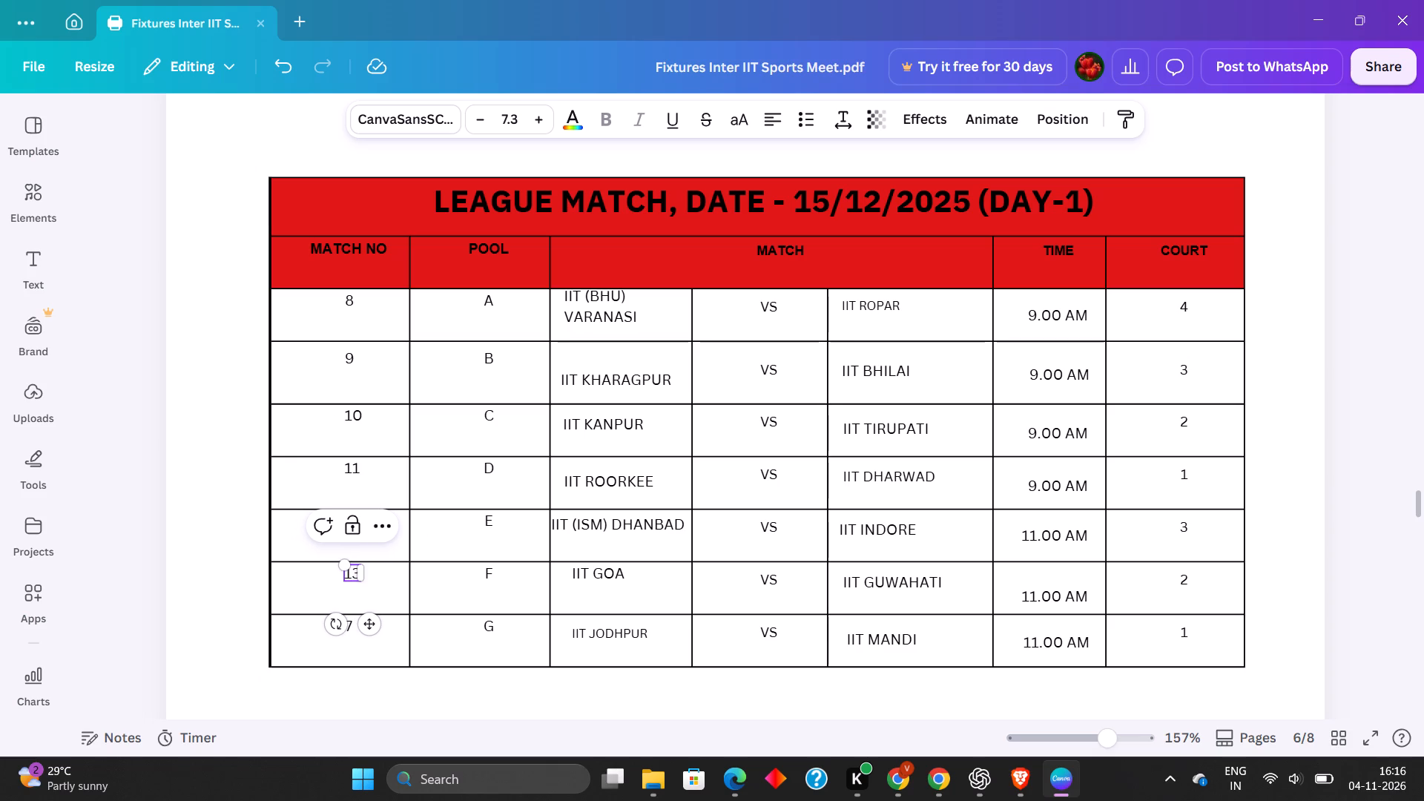
{"action": "left_click", "coordinate": [392, 545]}
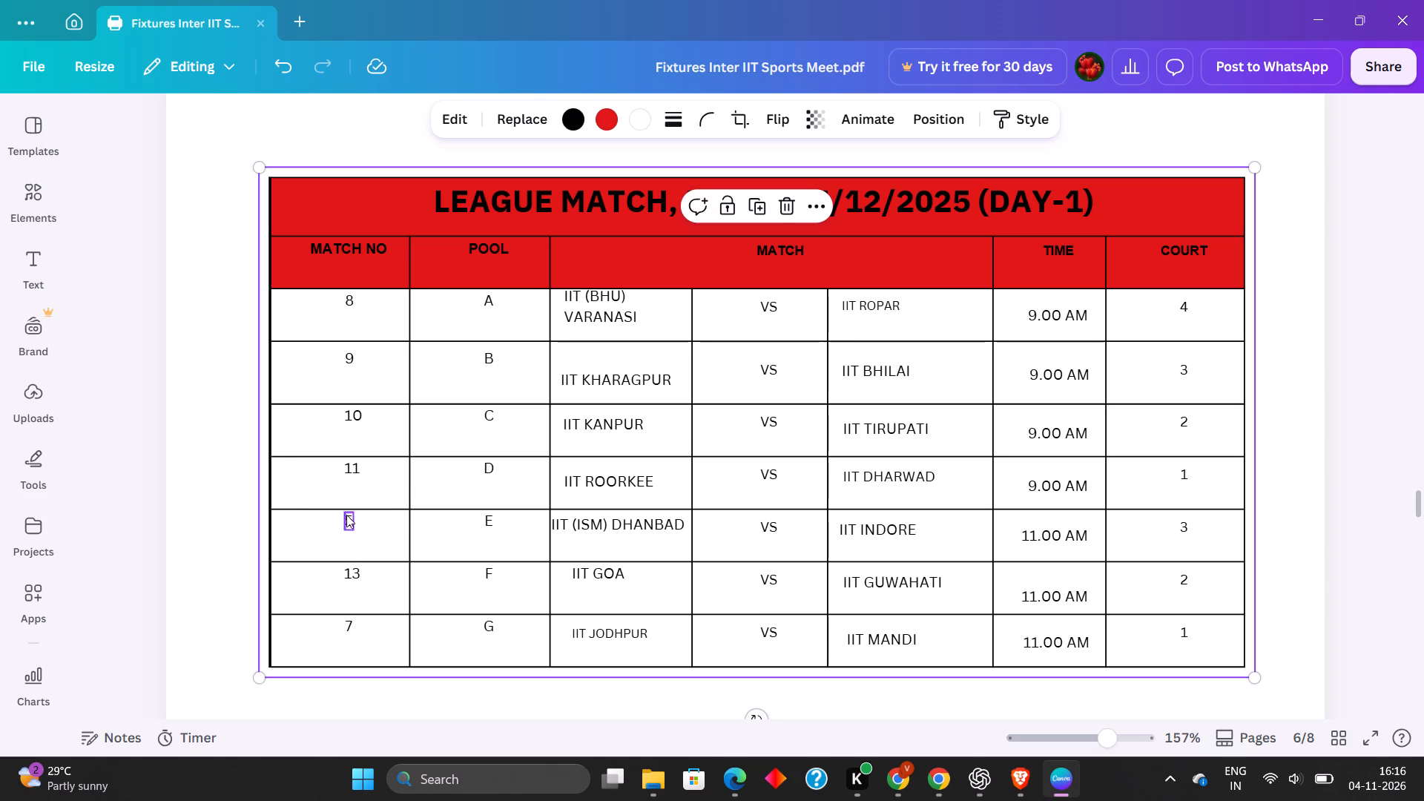
{"action": "double_click", "coordinate": [352, 518]}
{"action": "left_click", "coordinate": [352, 518]}
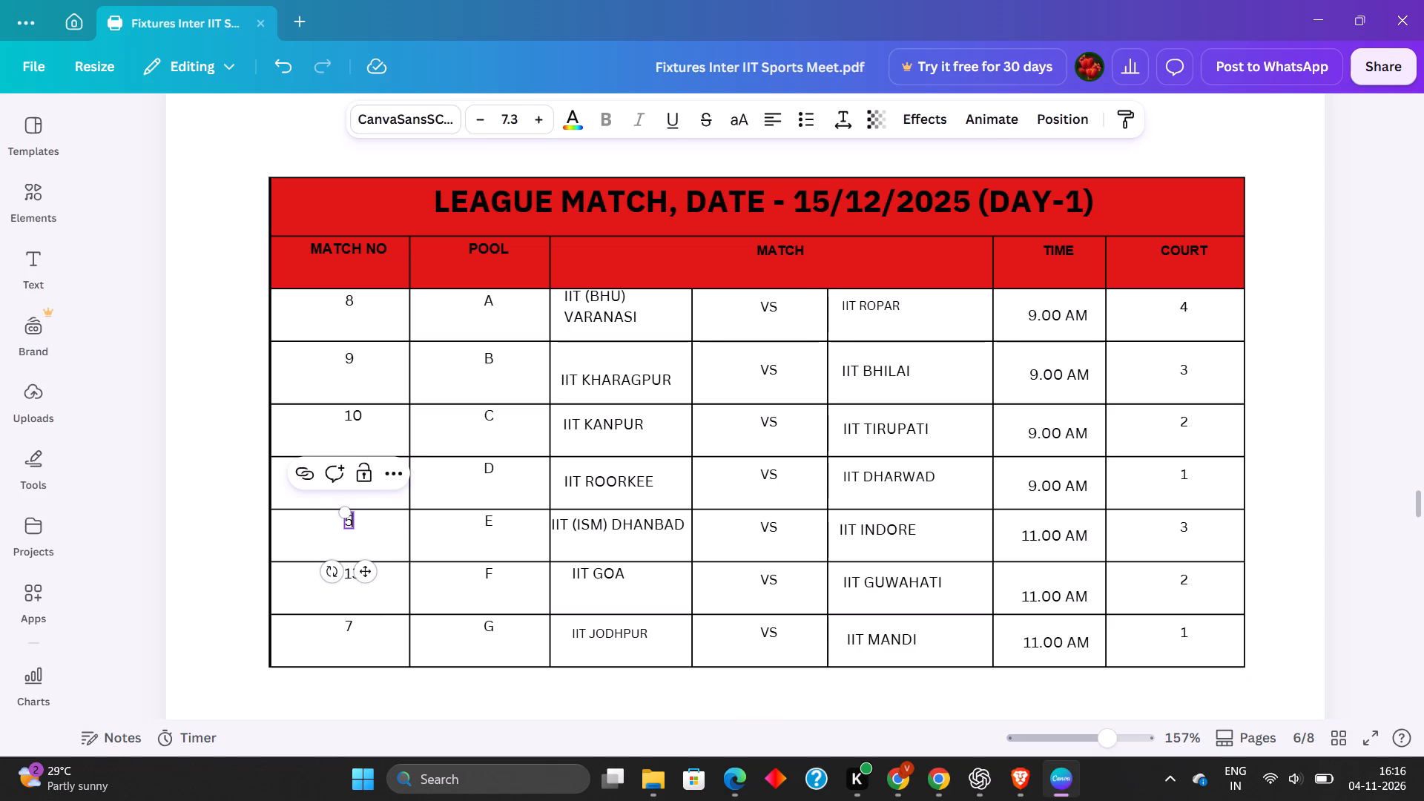
{"action": "key", "text": "BackSpace"}
{"action": "type", "text": "12"}
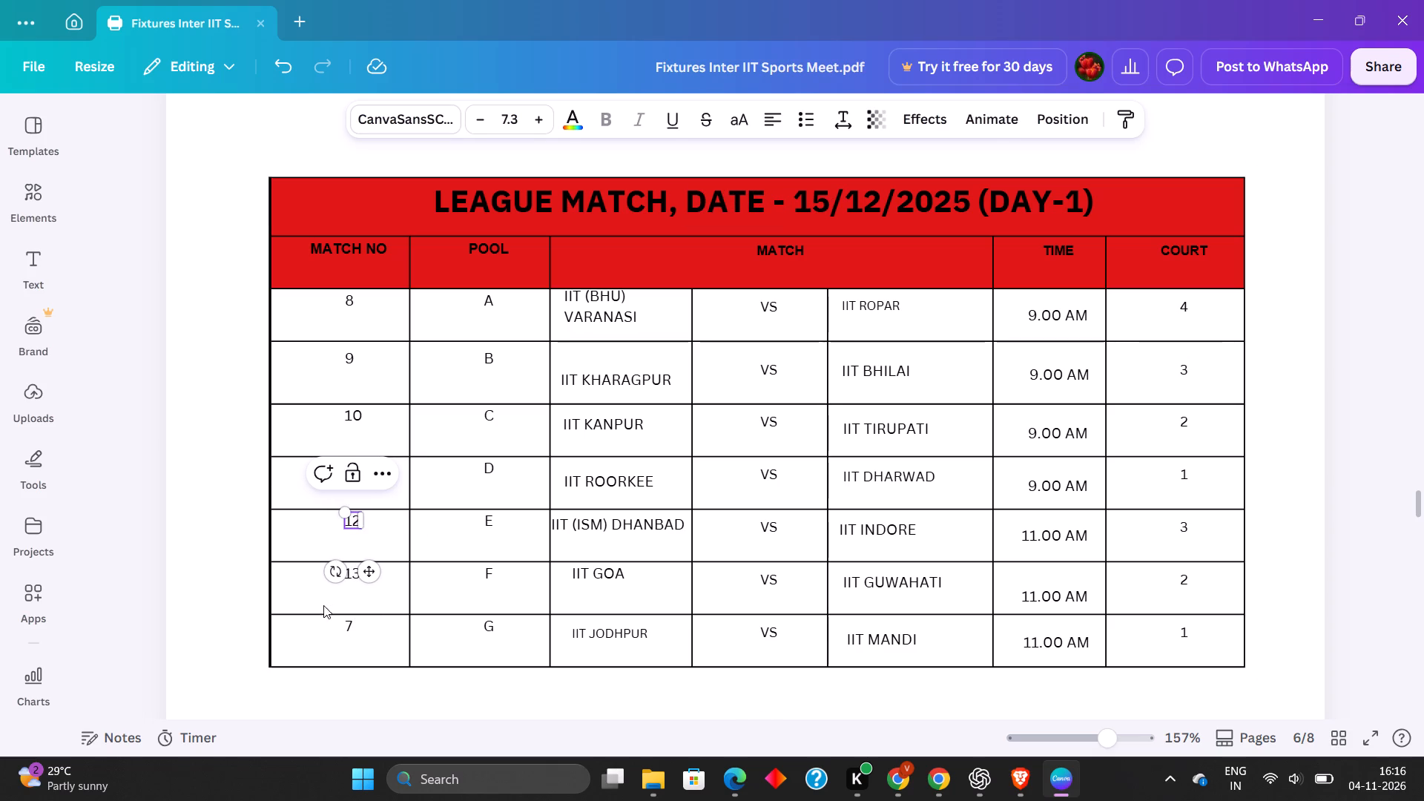
Set the match number in the Pool G row of the Day-1 league table to 14.
{"action": "double_click", "coordinate": [352, 625]}
{"action": "left_click", "coordinate": [352, 625]}
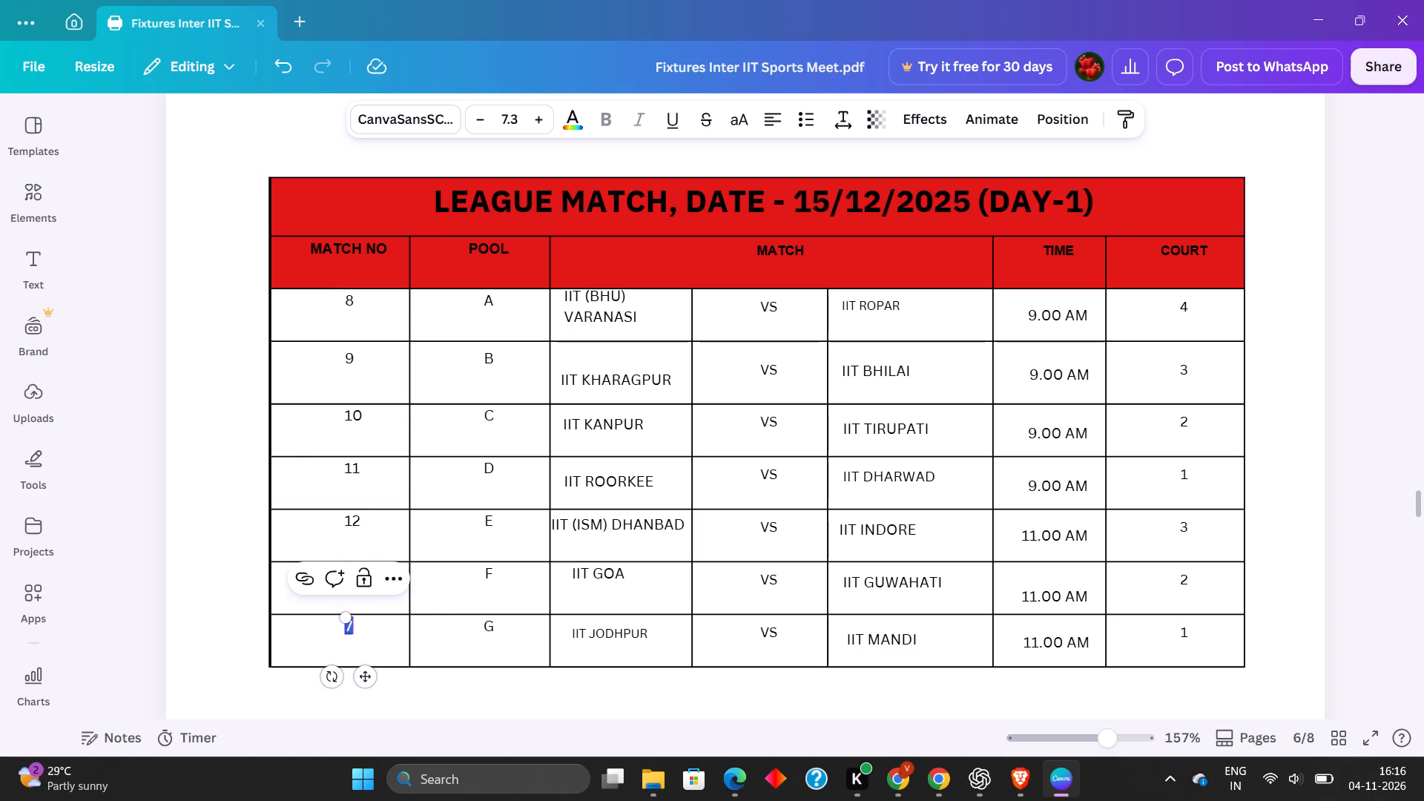
{"action": "key", "text": "BackSpace"}
{"action": "type", "text": "14"}
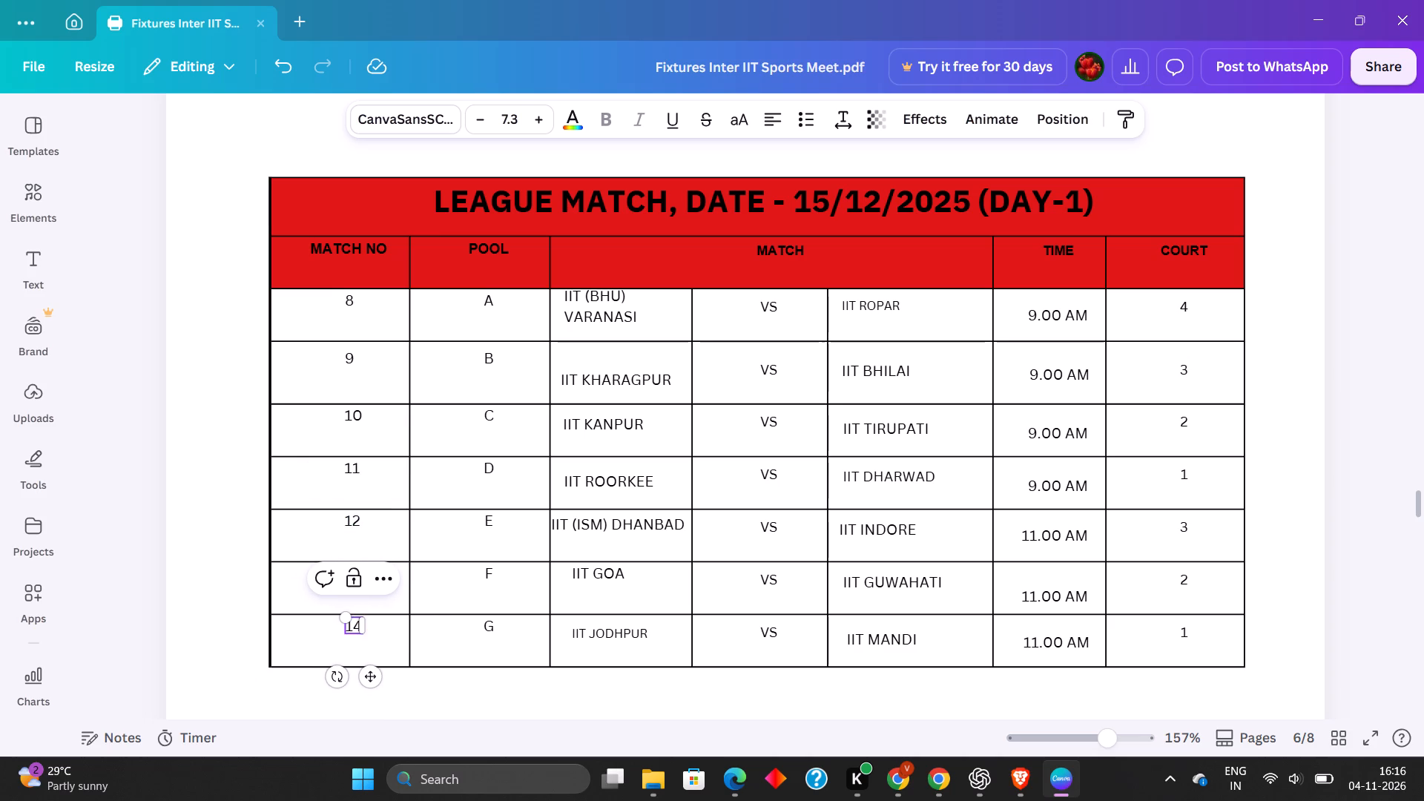
Delete the match numbers 22, 21, 20 and 19 from the PQF 4 to PQF 1 rows of page 7's pre-quarter finals table.
{"action": "scroll", "coordinate": [524, 646], "scroll_direction": "down", "scroll_amount": 5}
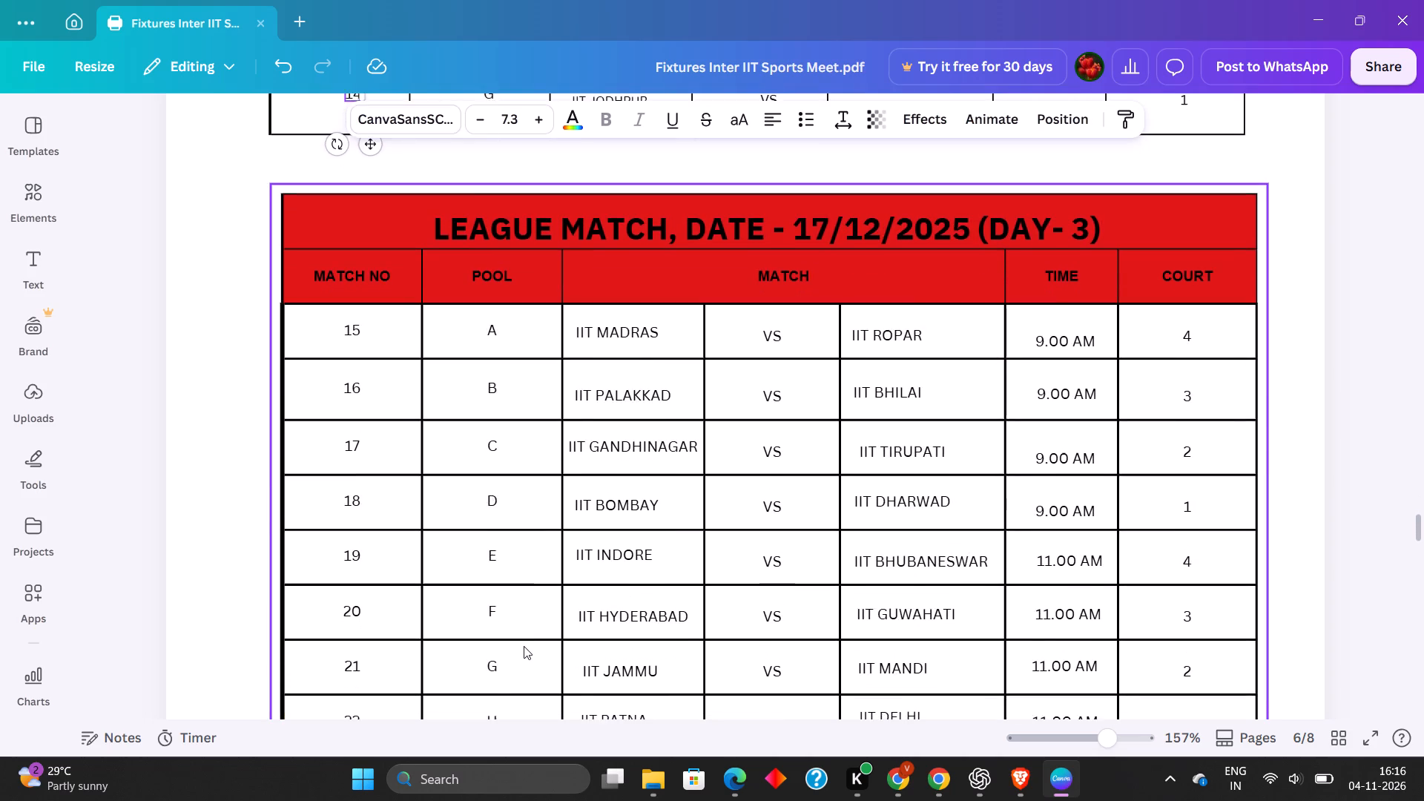
{"action": "scroll", "coordinate": [524, 646], "scroll_direction": "down", "scroll_amount": 5}
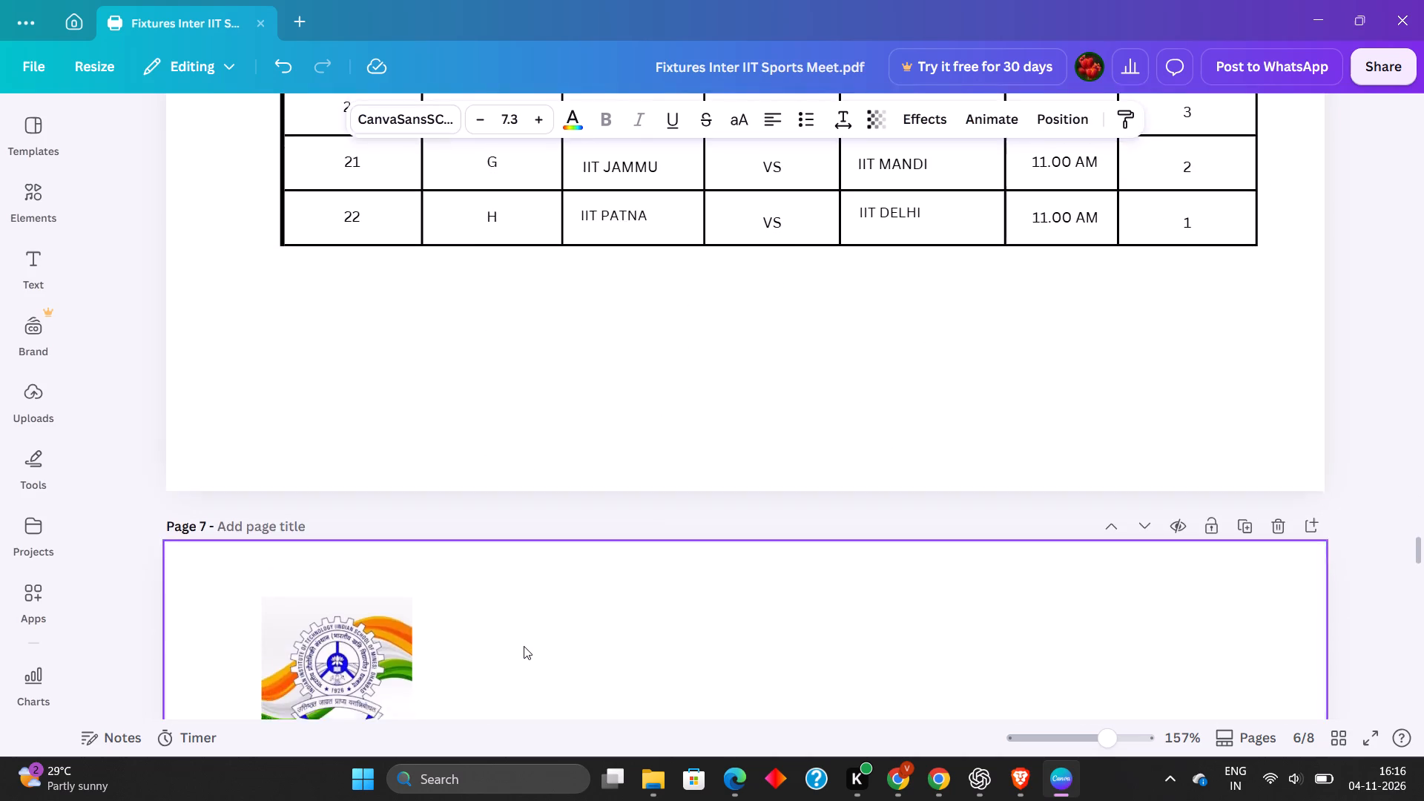
{"action": "scroll", "coordinate": [524, 646], "scroll_direction": "down", "scroll_amount": 2}
{"action": "scroll", "coordinate": [524, 646], "scroll_direction": "up", "scroll_amount": 2}
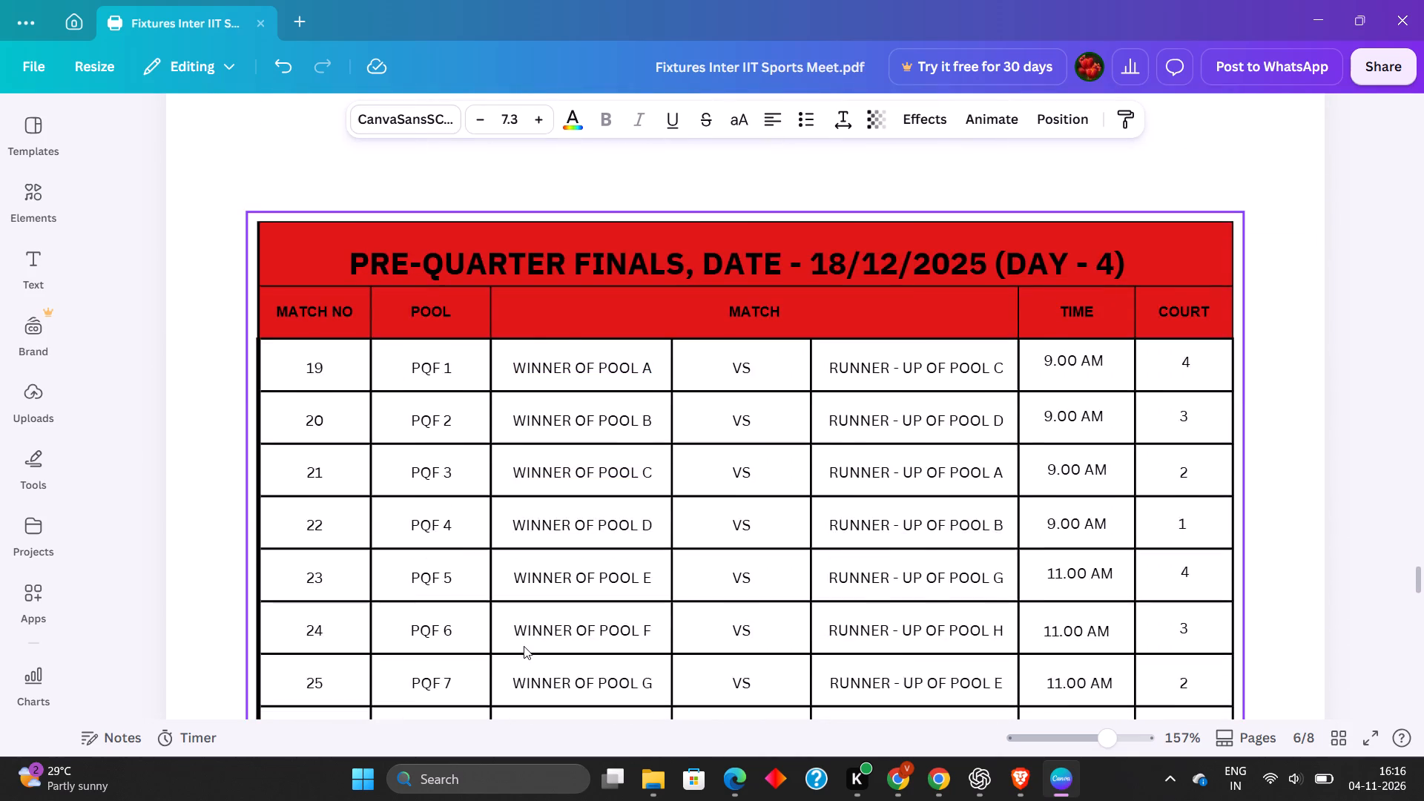
{"action": "scroll", "coordinate": [524, 646], "scroll_direction": "down", "scroll_amount": 1}
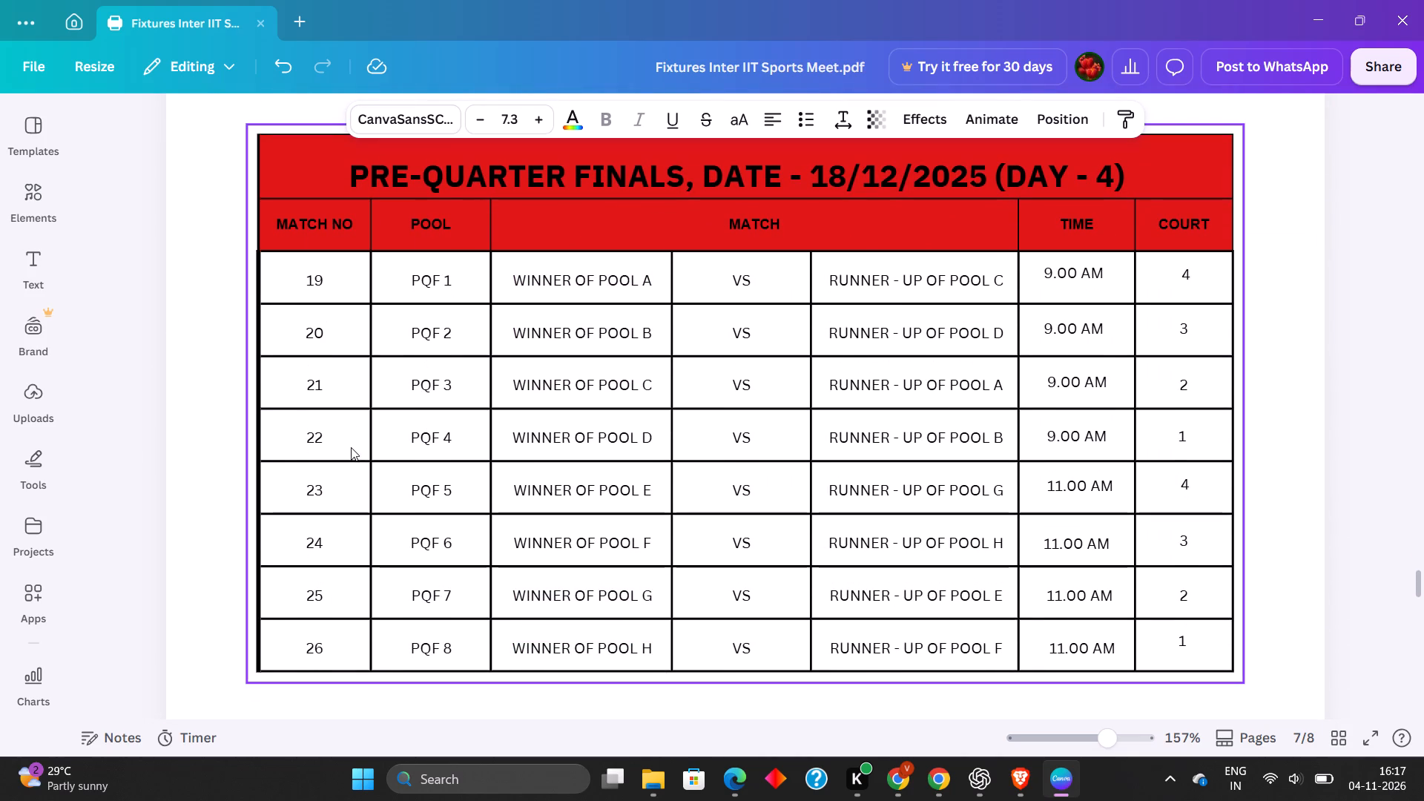
{"action": "left_click", "coordinate": [315, 429]}
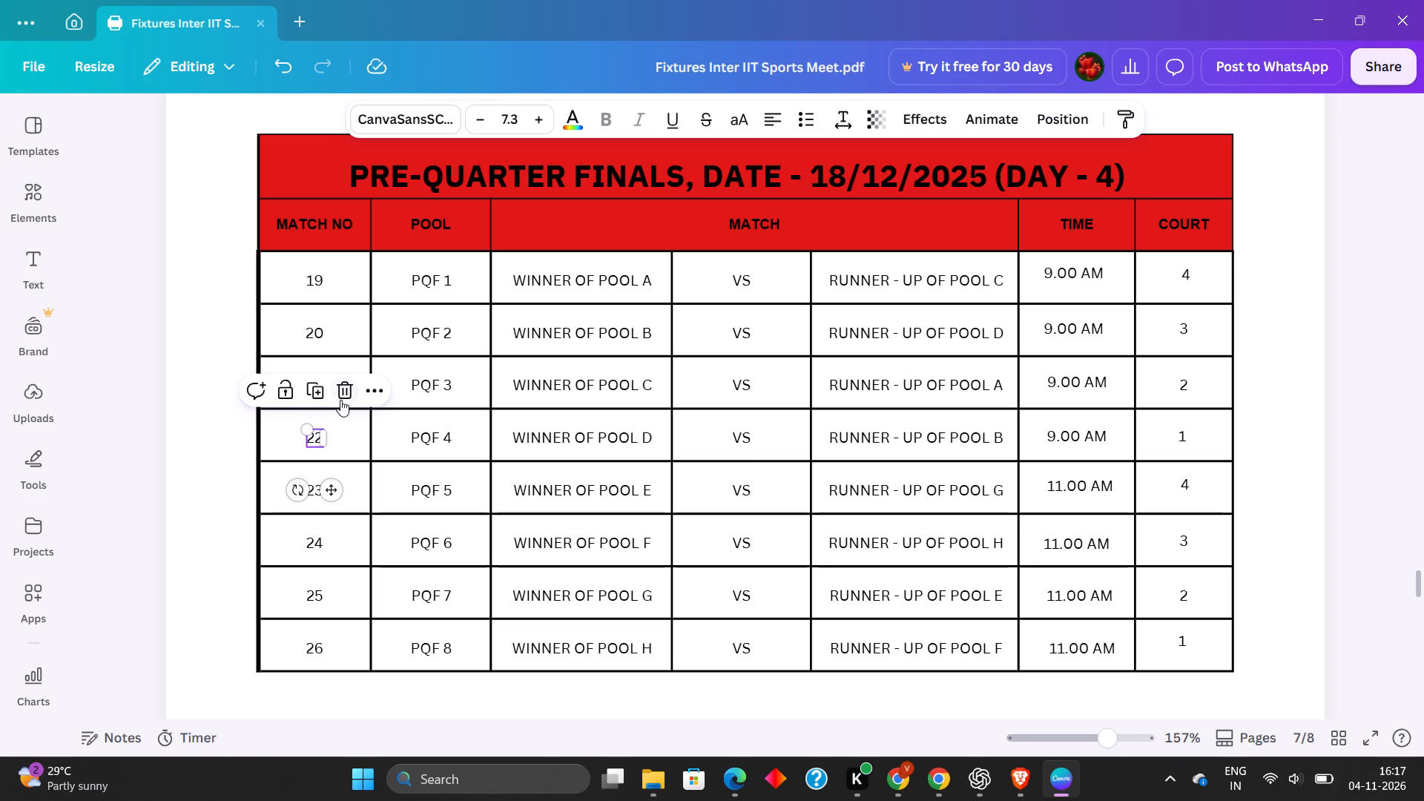
{"action": "left_click", "coordinate": [343, 397]}
{"action": "left_click", "coordinate": [315, 389]}
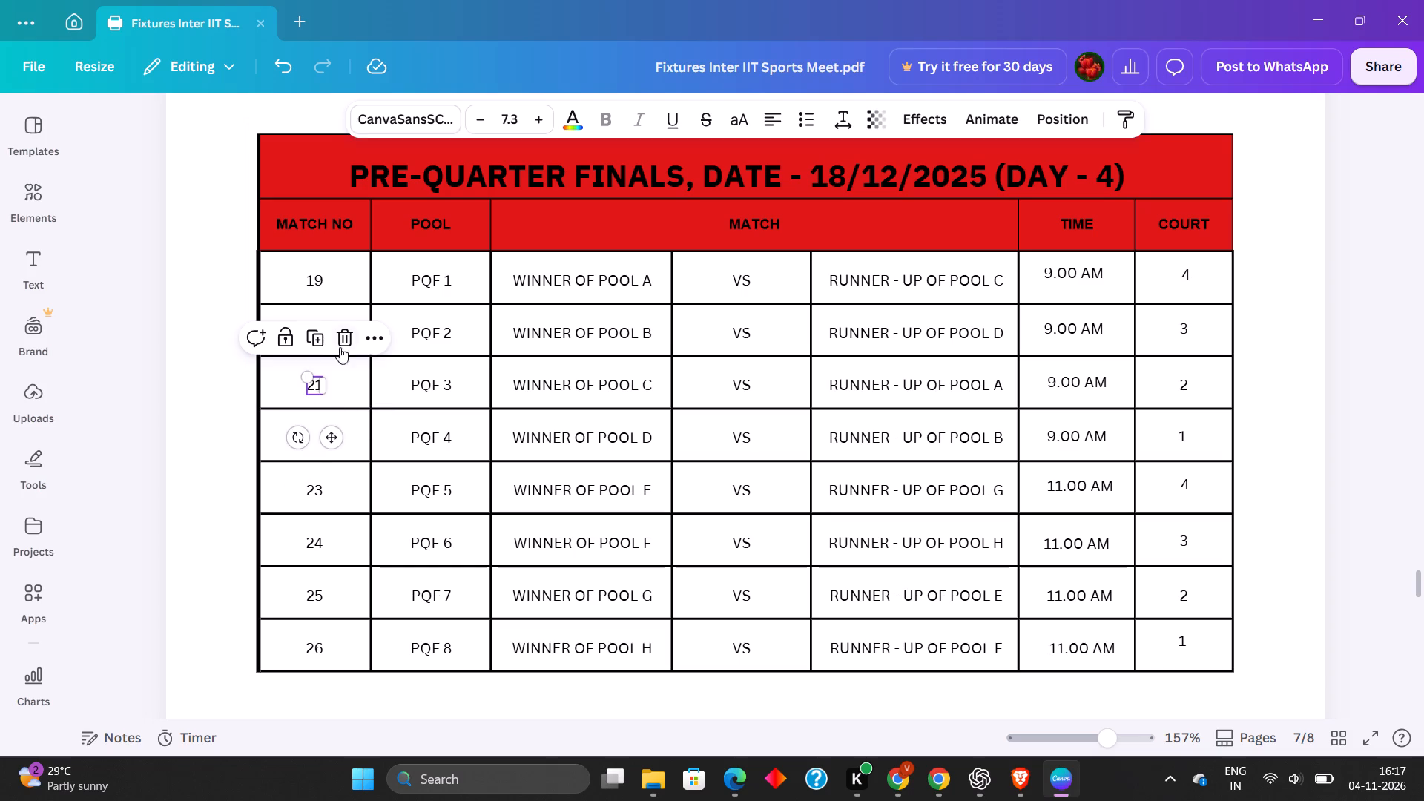
{"action": "left_click", "coordinate": [341, 346]}
{"action": "left_click", "coordinate": [319, 338]}
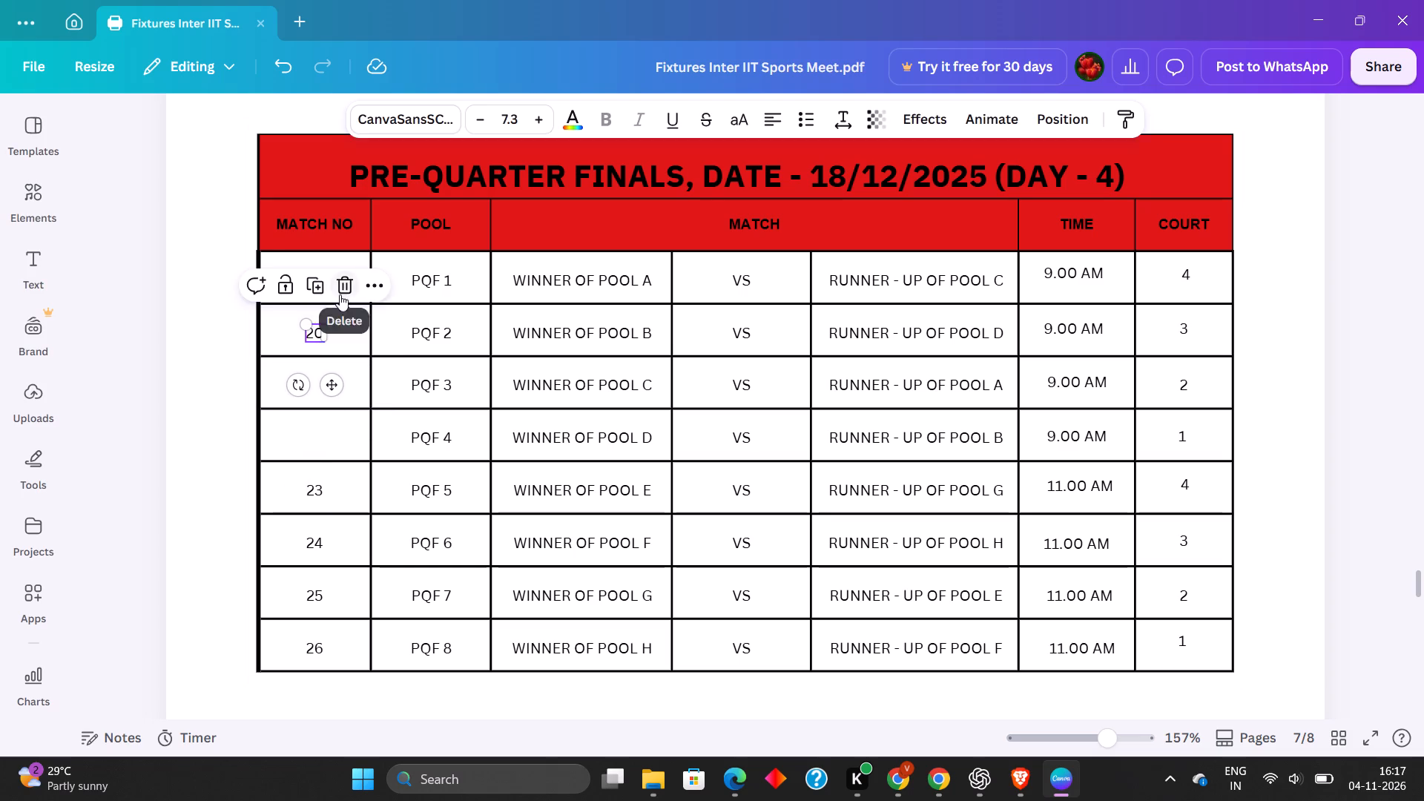
{"action": "left_click", "coordinate": [340, 294]}
{"action": "left_click", "coordinate": [315, 287]}
{"action": "left_click", "coordinate": [347, 239]}
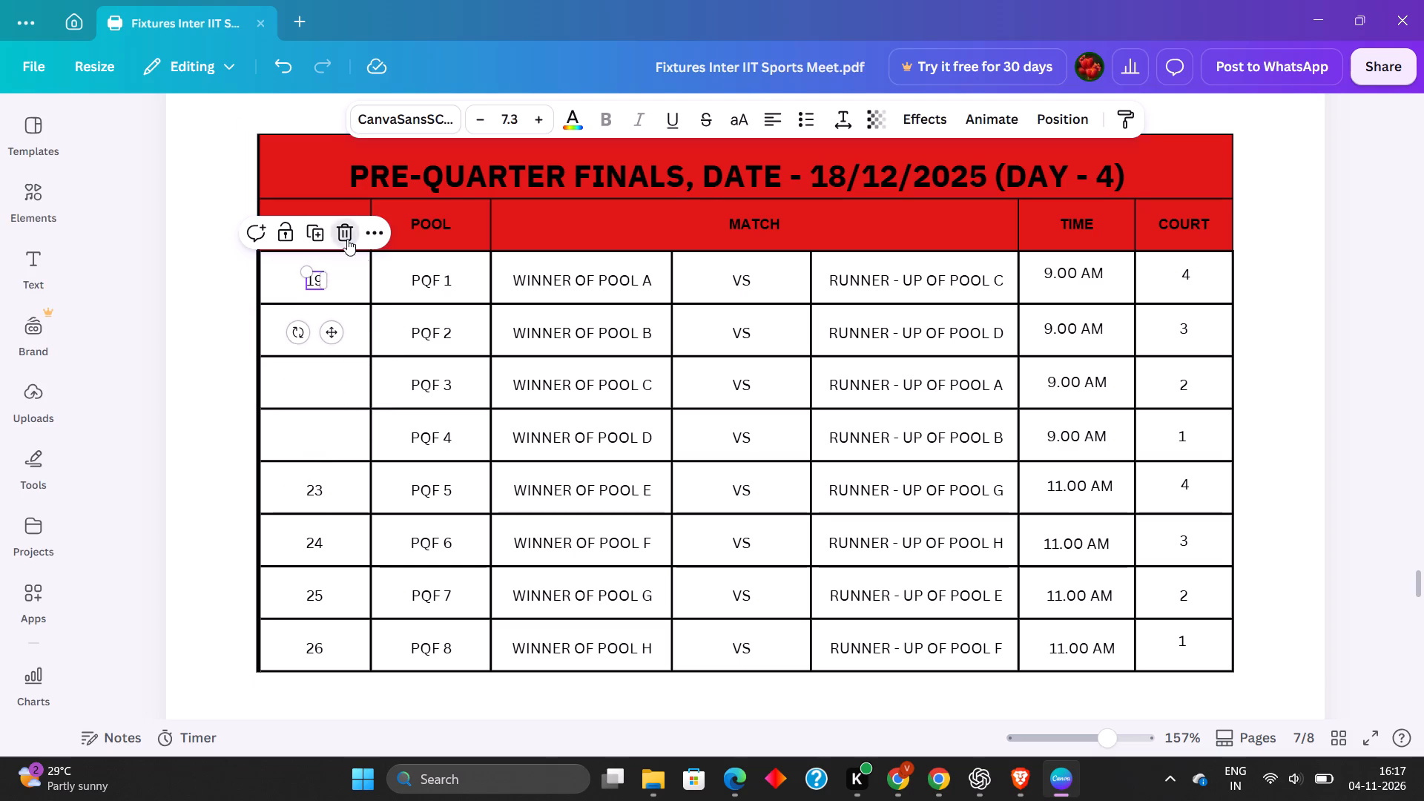
Duplicate the match numbers 23, 24, 25 and 26 from the PQF 5 to PQF 8 rows of the pre-quarter finals table.
{"action": "double_click", "coordinate": [311, 492]}
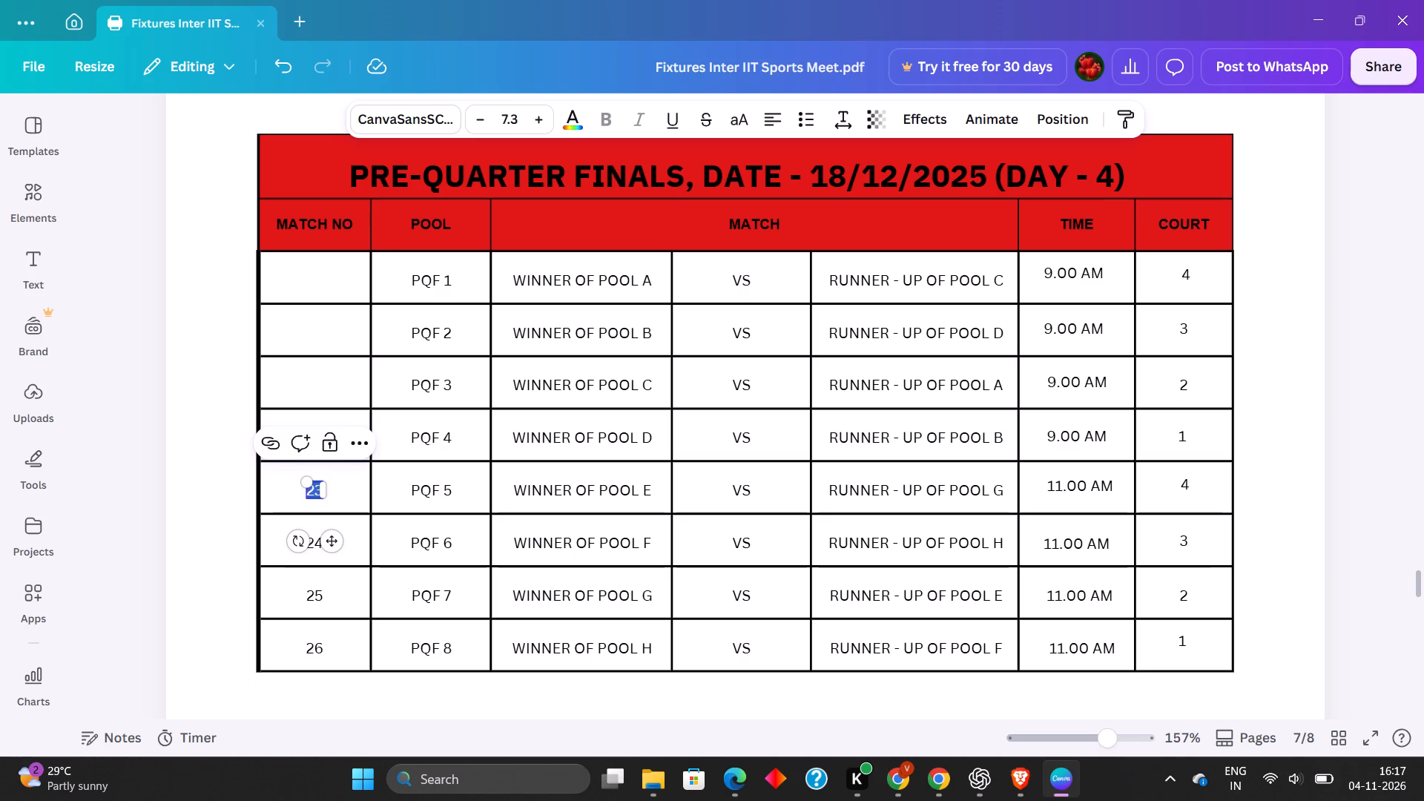
{"action": "left_click", "coordinate": [345, 493]}
{"action": "left_click", "coordinate": [322, 489]}
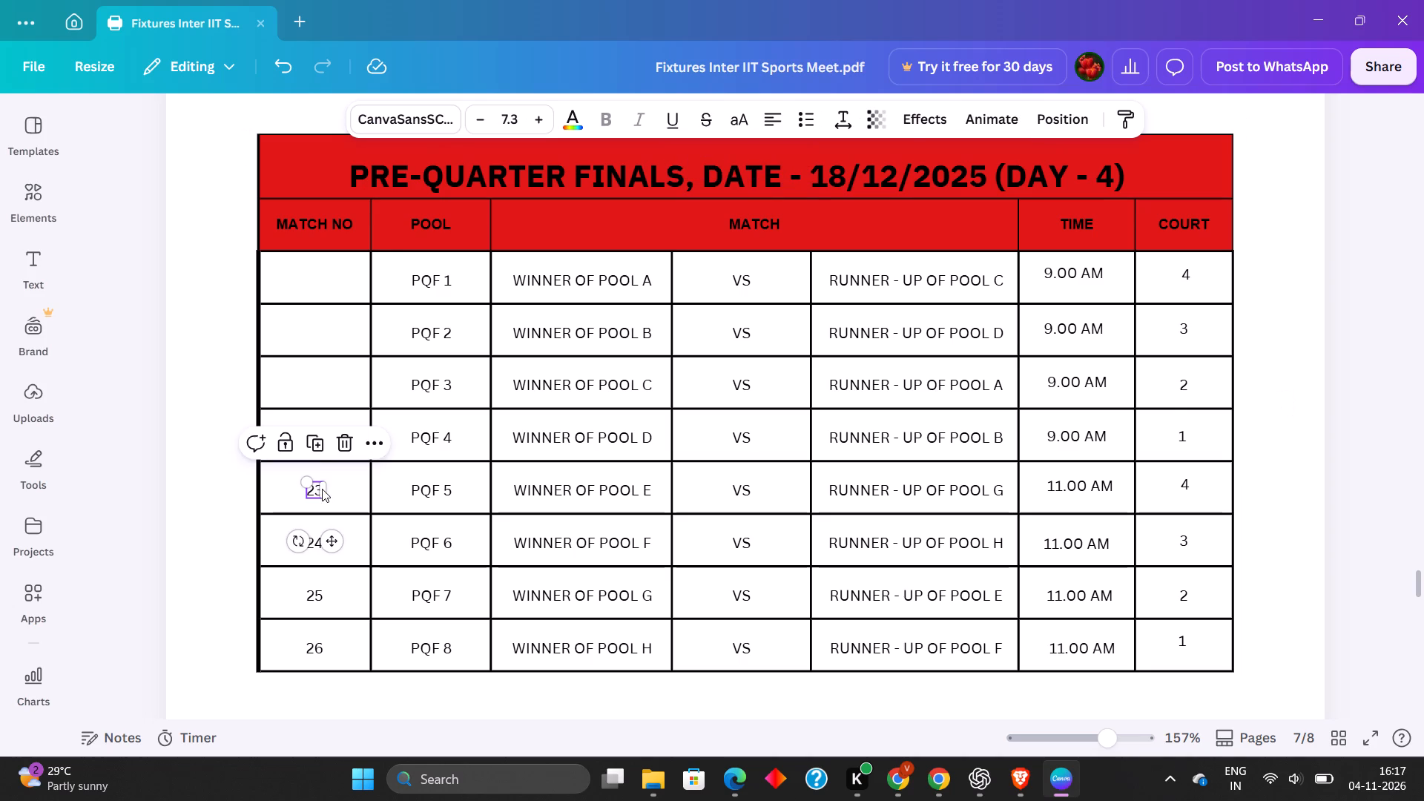
{"action": "left_click", "coordinate": [314, 444]}
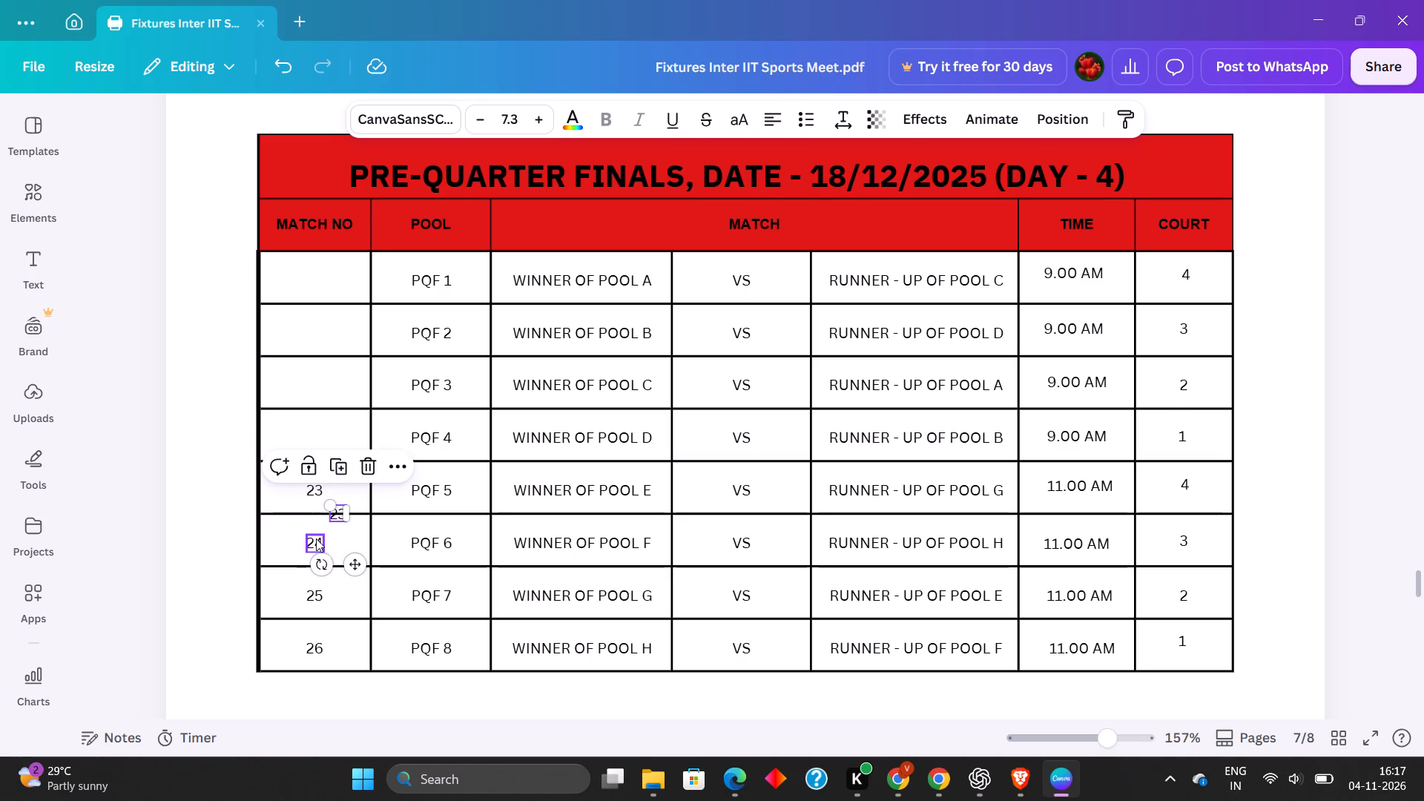
{"action": "left_click", "coordinate": [315, 543]}
{"action": "left_click", "coordinate": [320, 504]}
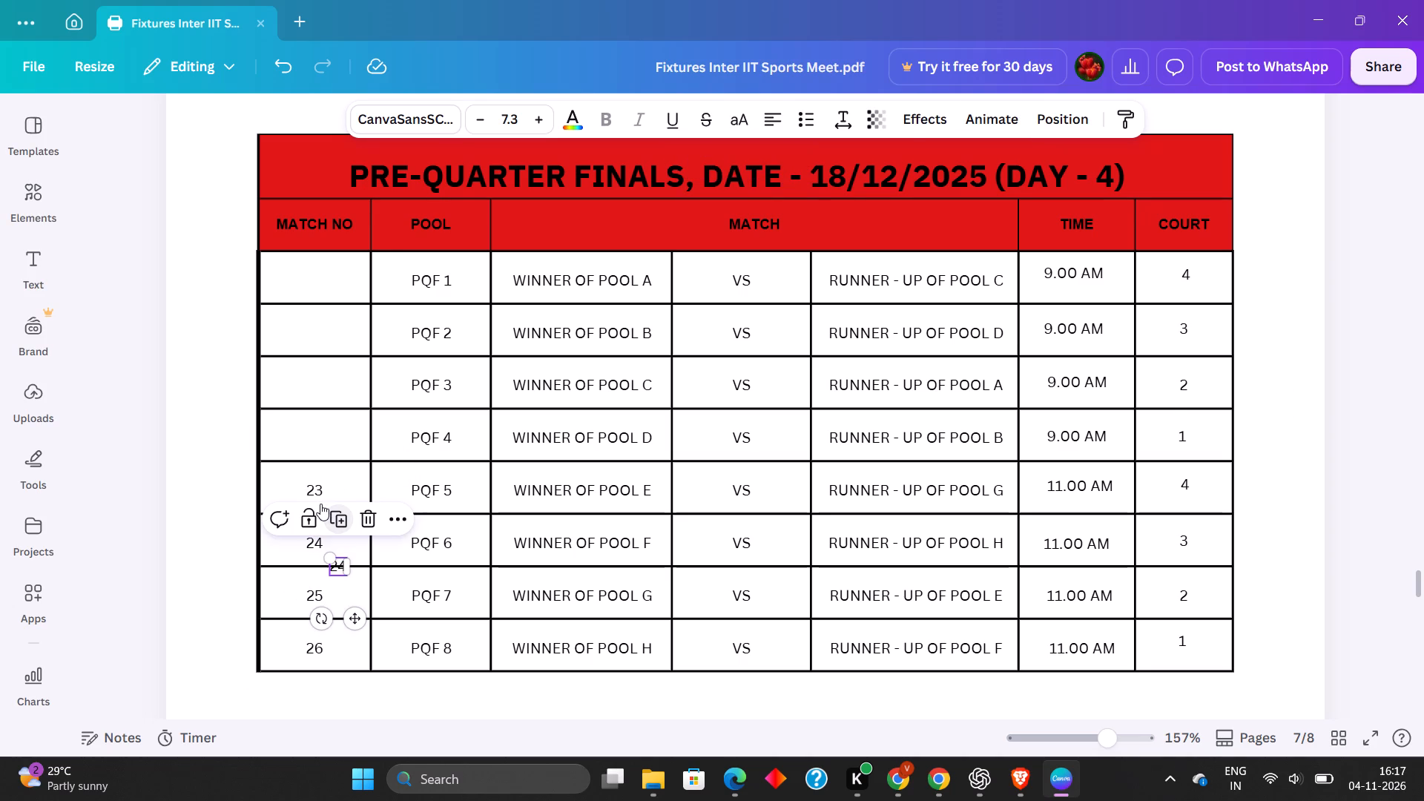
{"action": "left_click", "coordinate": [315, 598]}
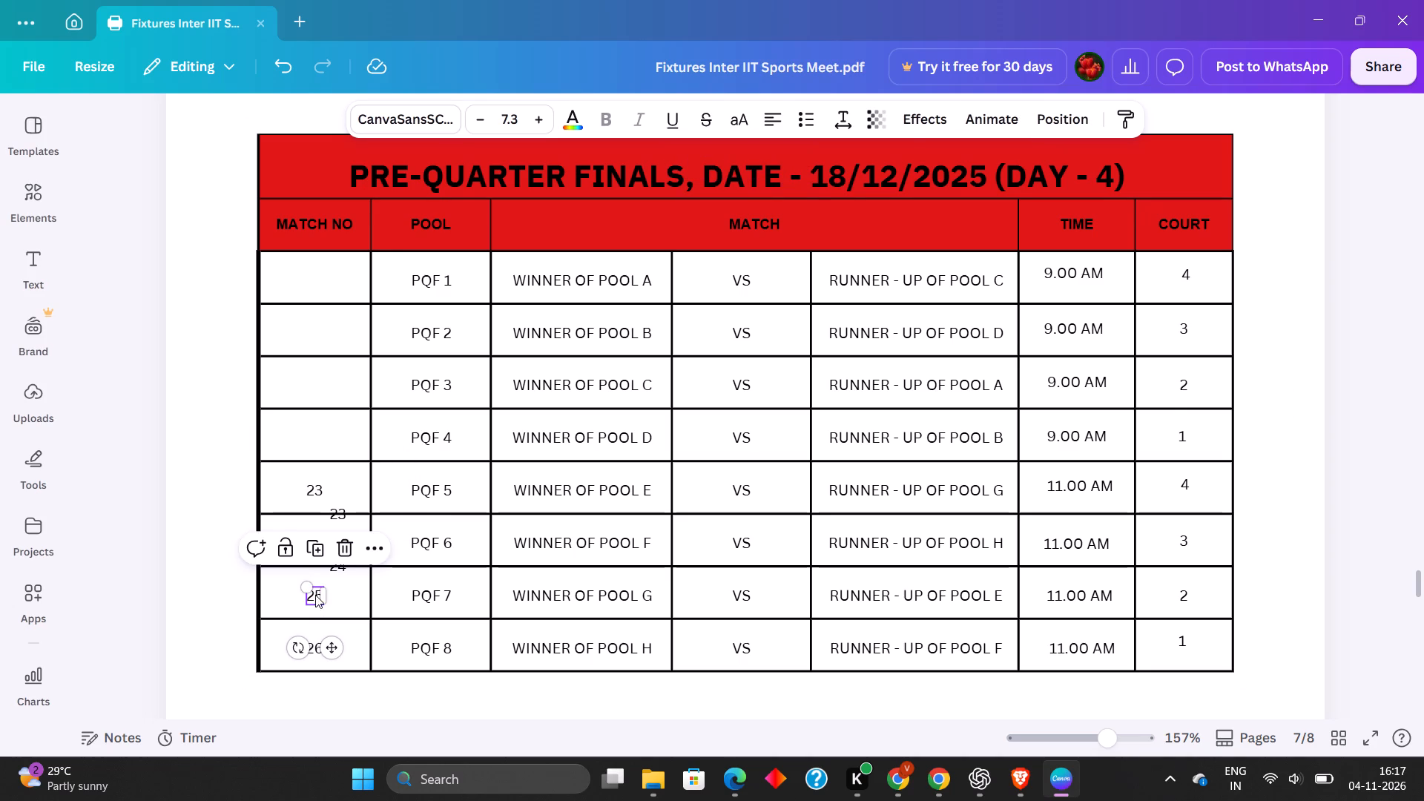
{"action": "left_click", "coordinate": [318, 553]}
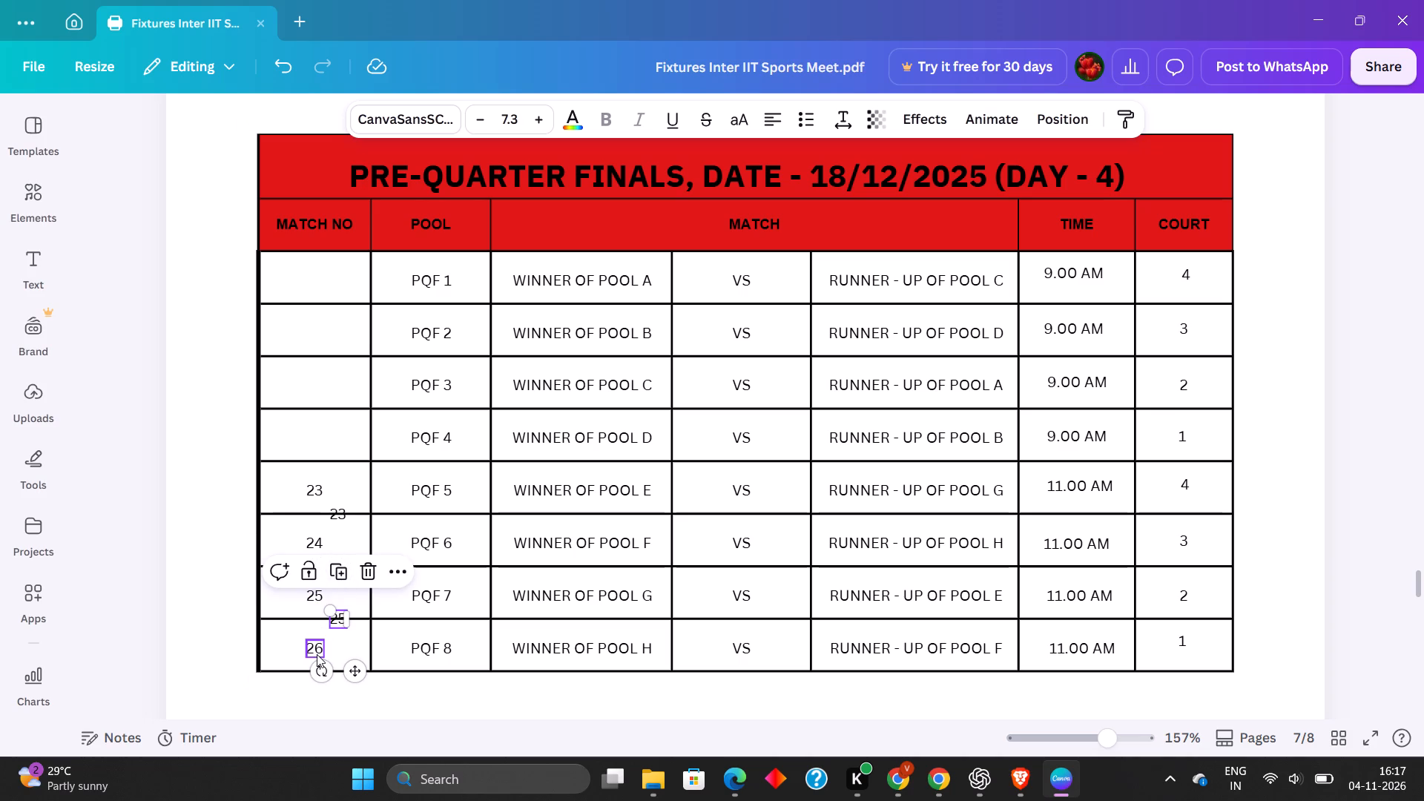
{"action": "left_click", "coordinate": [317, 654]}
{"action": "left_click", "coordinate": [317, 606]}
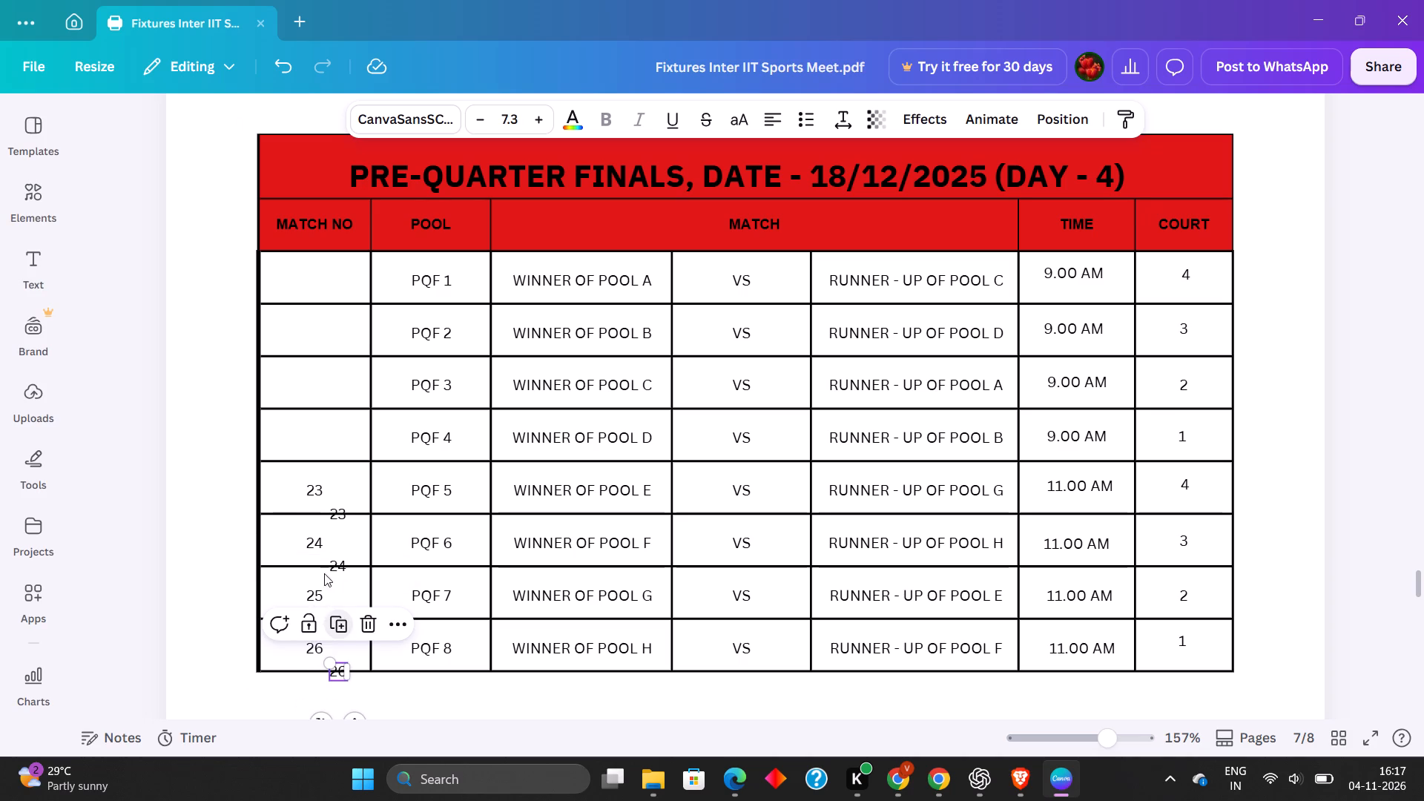
Move the duplicated numbers 23, 24, 25 and 26 into the empty match number cells of PQF 1 to PQF 4.
{"action": "left_click_drag", "start_coordinate": [338, 510], "coordinate": [317, 299]}
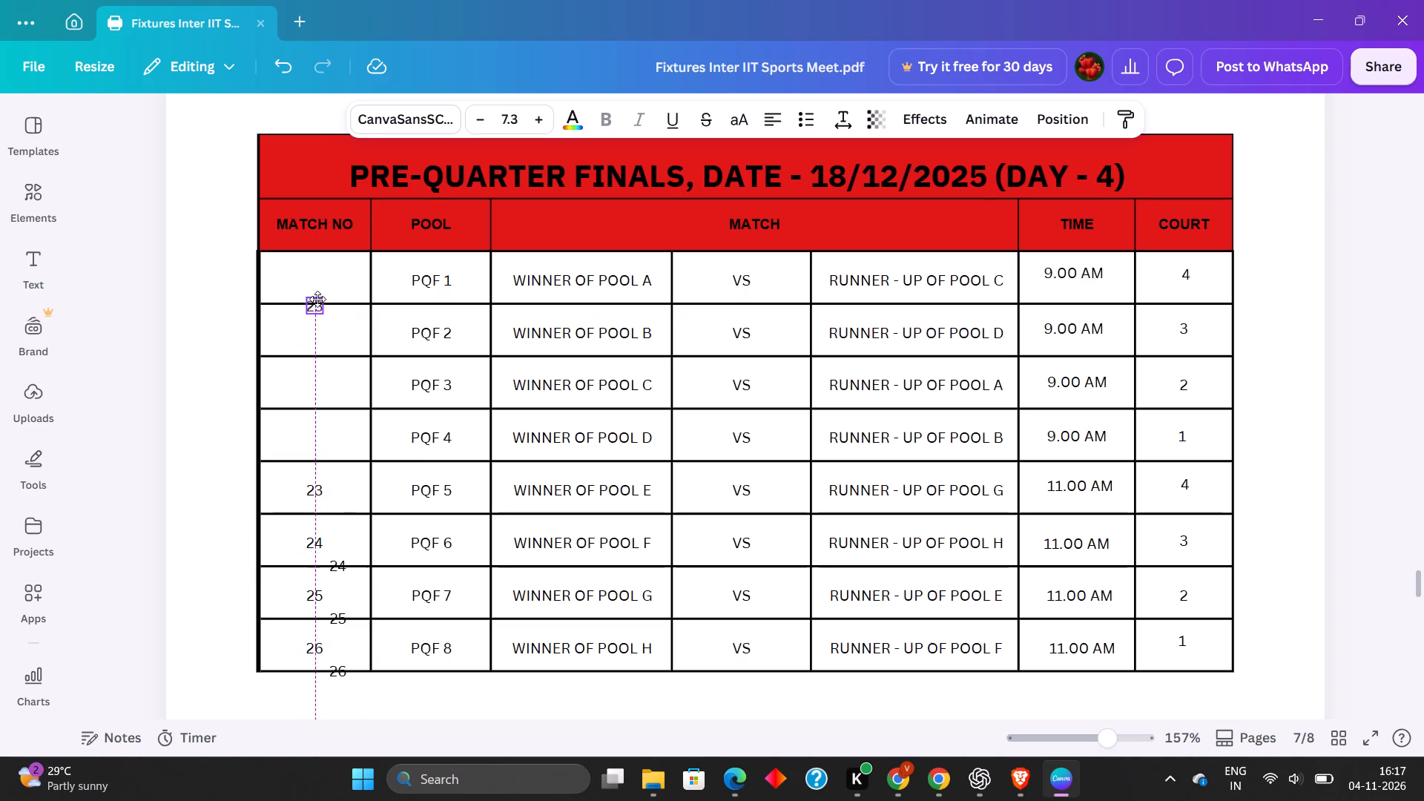
{"action": "left_click_drag", "start_coordinate": [317, 299], "coordinate": [314, 282]}
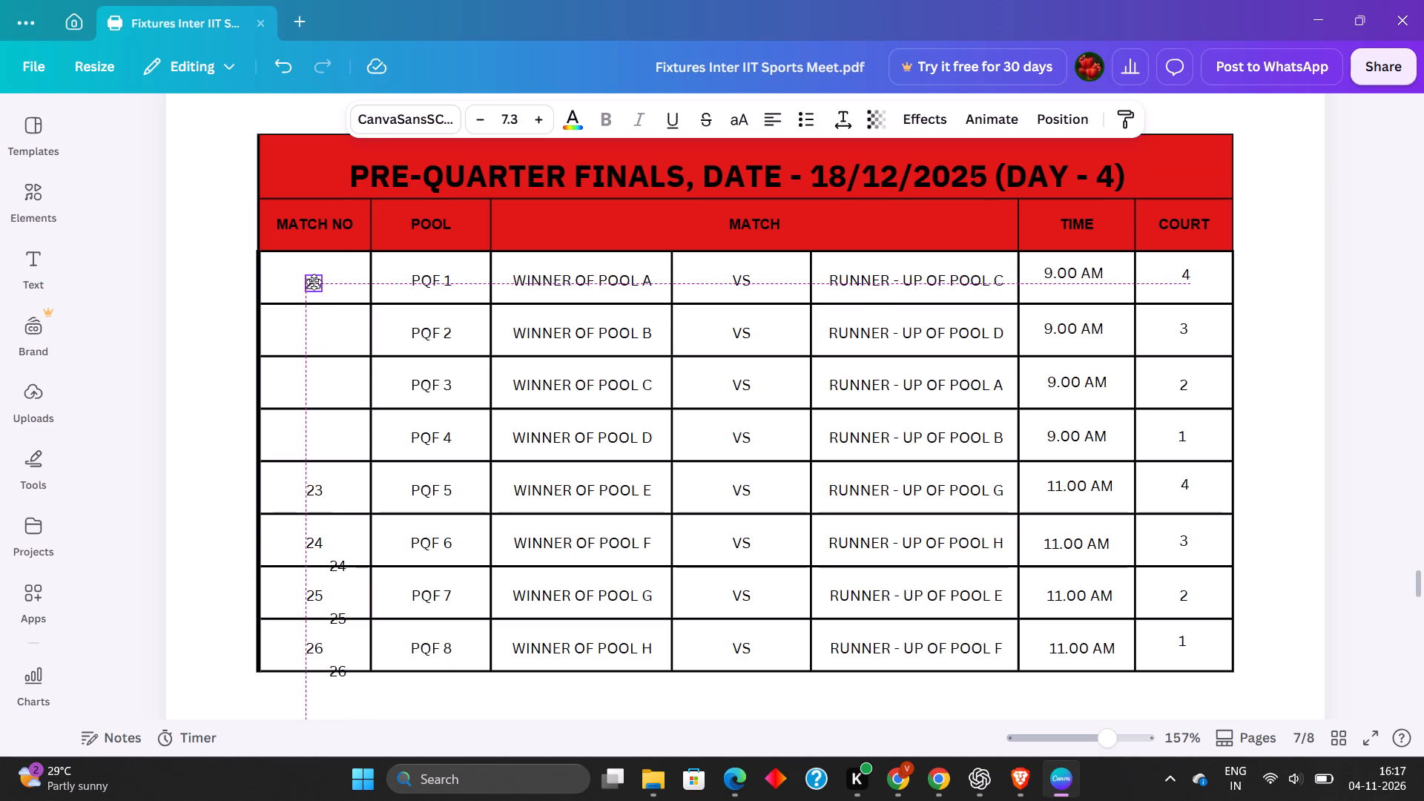
{"action": "left_click_drag", "start_coordinate": [314, 282], "coordinate": [313, 280]}
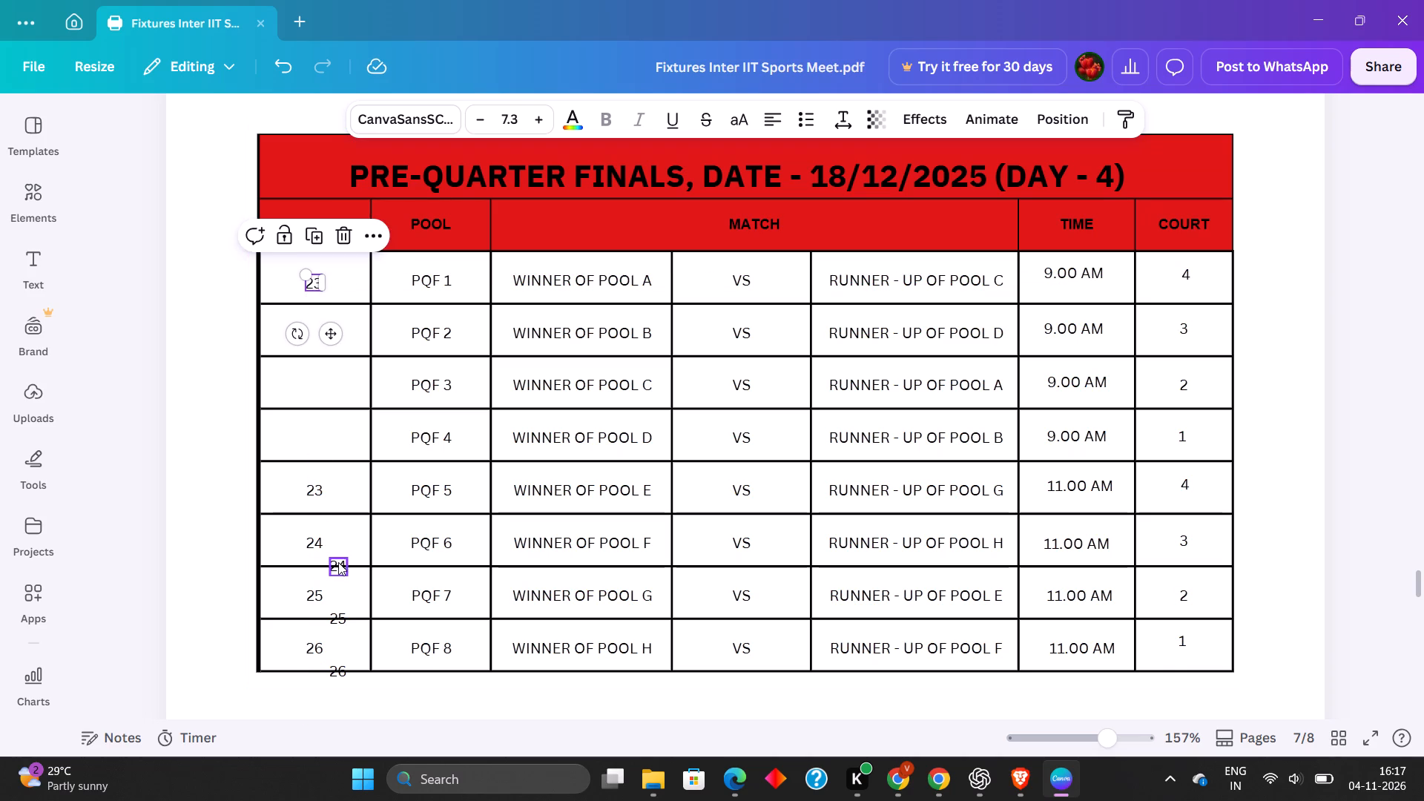
{"action": "left_click_drag", "start_coordinate": [338, 562], "coordinate": [313, 327]}
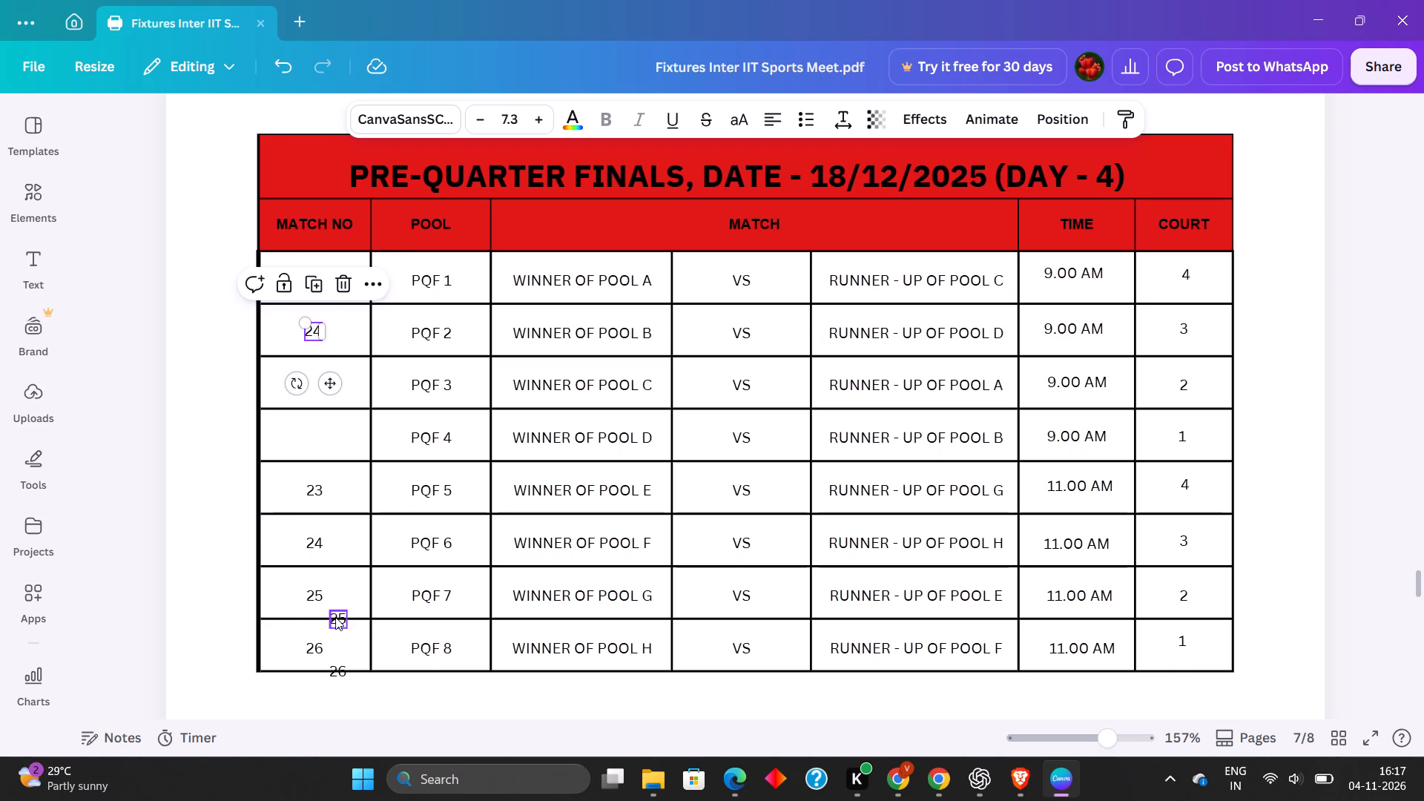
{"action": "left_click_drag", "start_coordinate": [335, 617], "coordinate": [309, 381]}
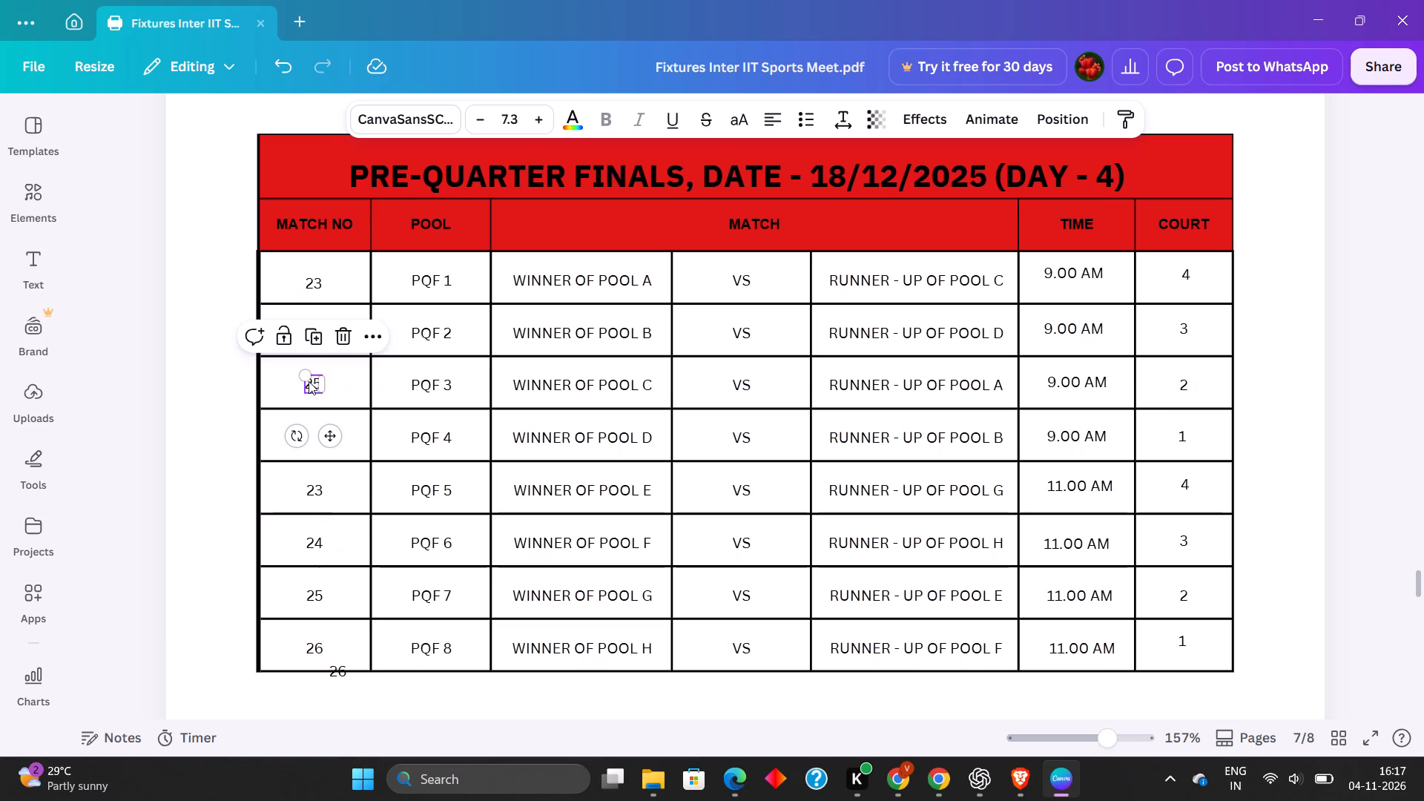
{"action": "left_click_drag", "start_coordinate": [340, 667], "coordinate": [308, 427]}
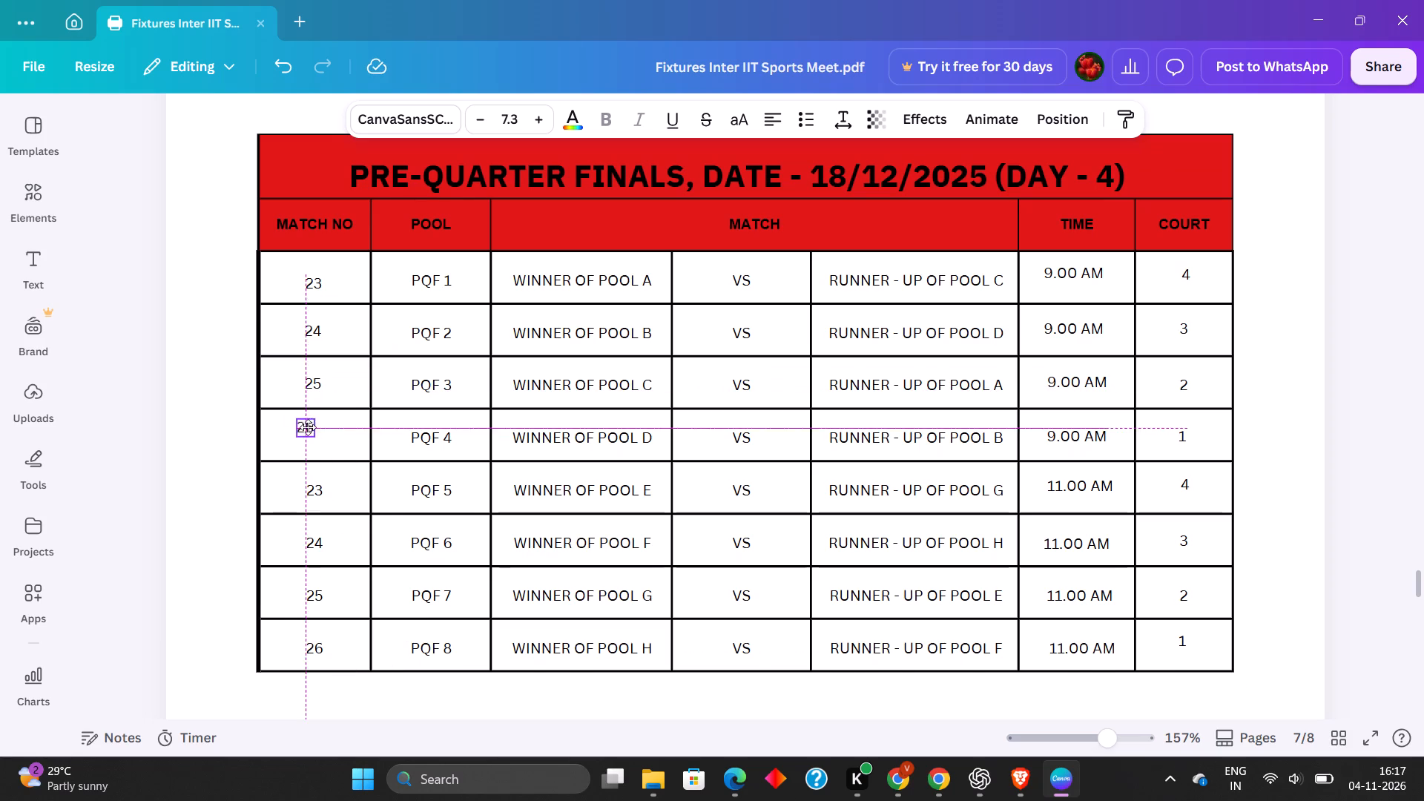
{"action": "left_click_drag", "start_coordinate": [308, 427], "coordinate": [317, 433]}
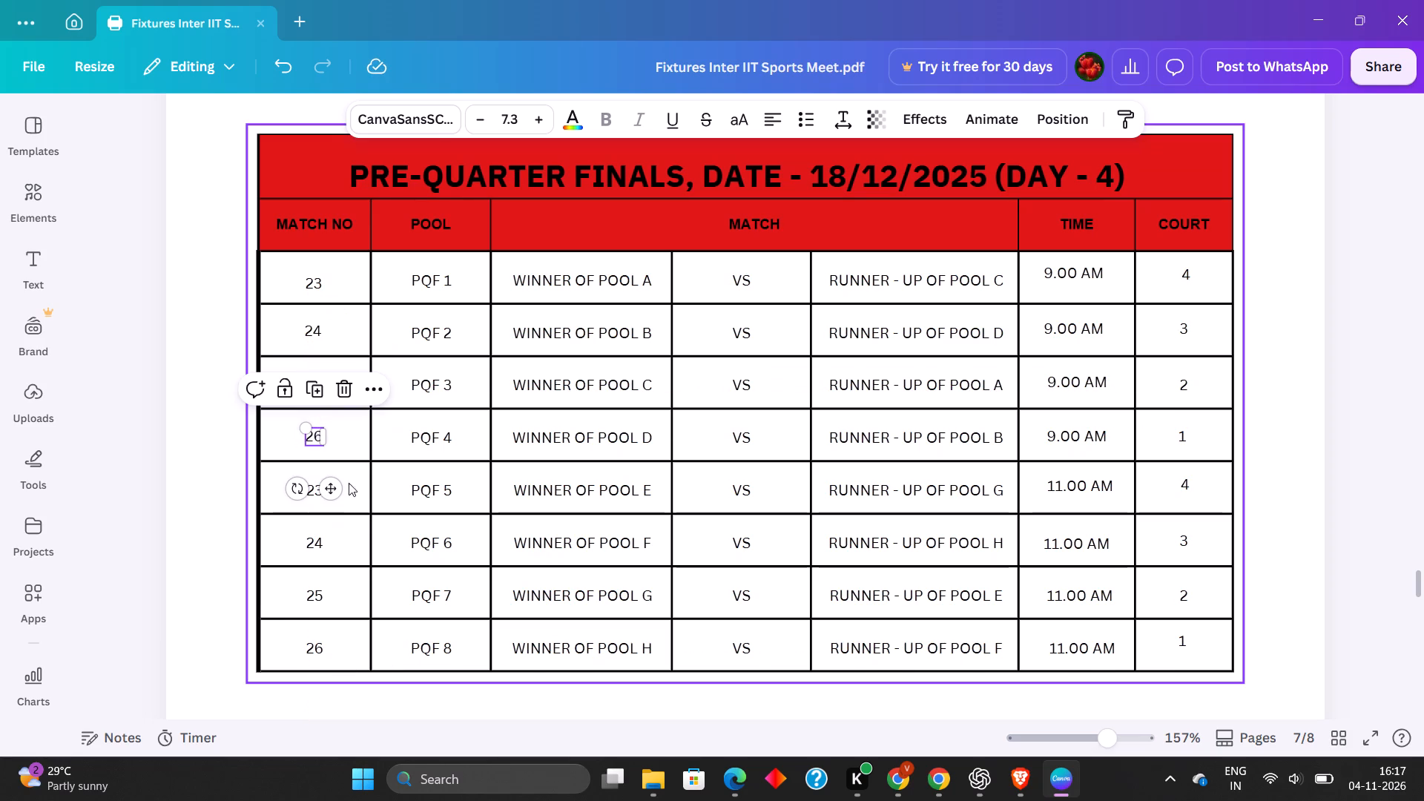
{"action": "left_click", "coordinate": [355, 502]}
Set the match numbers in the pre-quarter finals table to 27 for PQF 5 and 28 for PQF 6.
{"action": "double_click", "coordinate": [319, 490]}
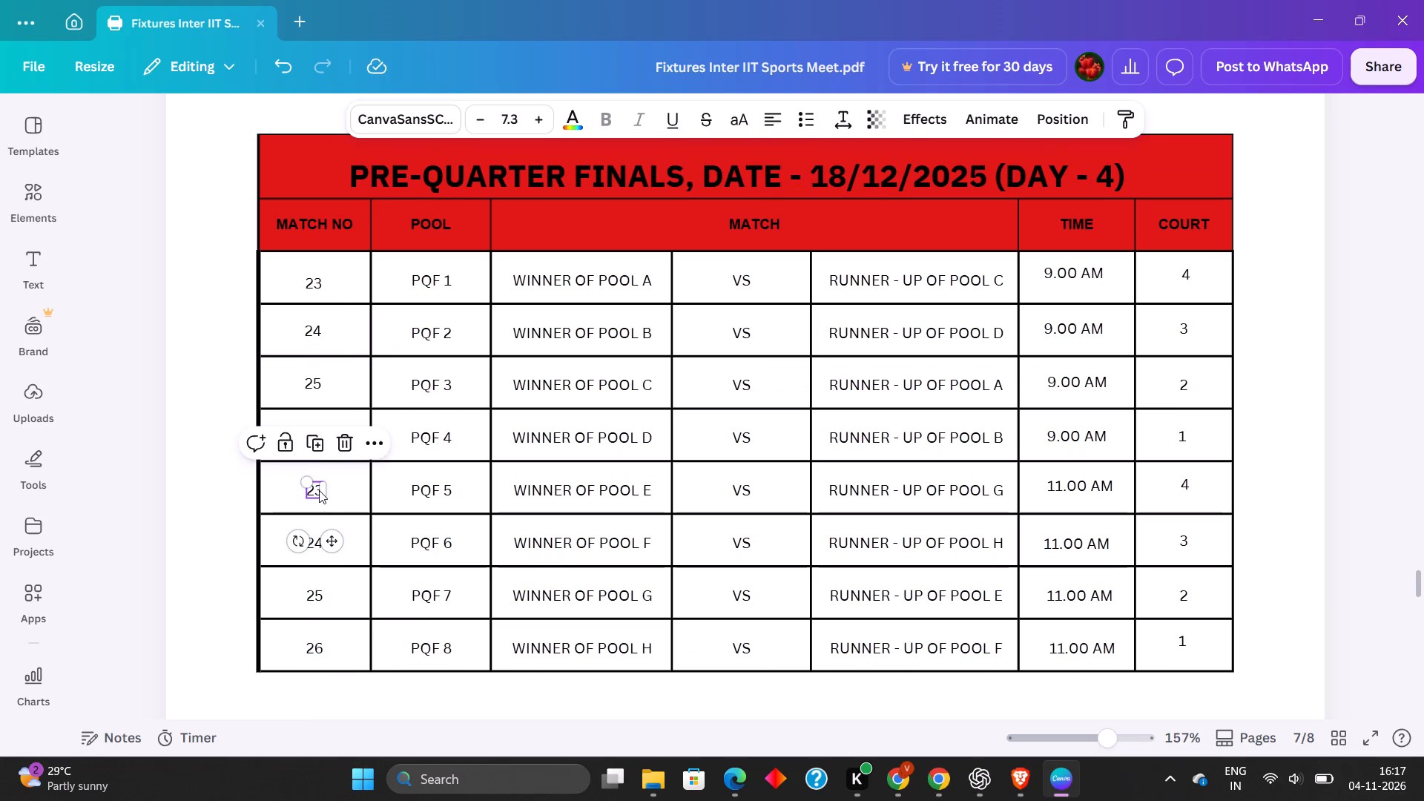
{"action": "left_click", "coordinate": [319, 490]}
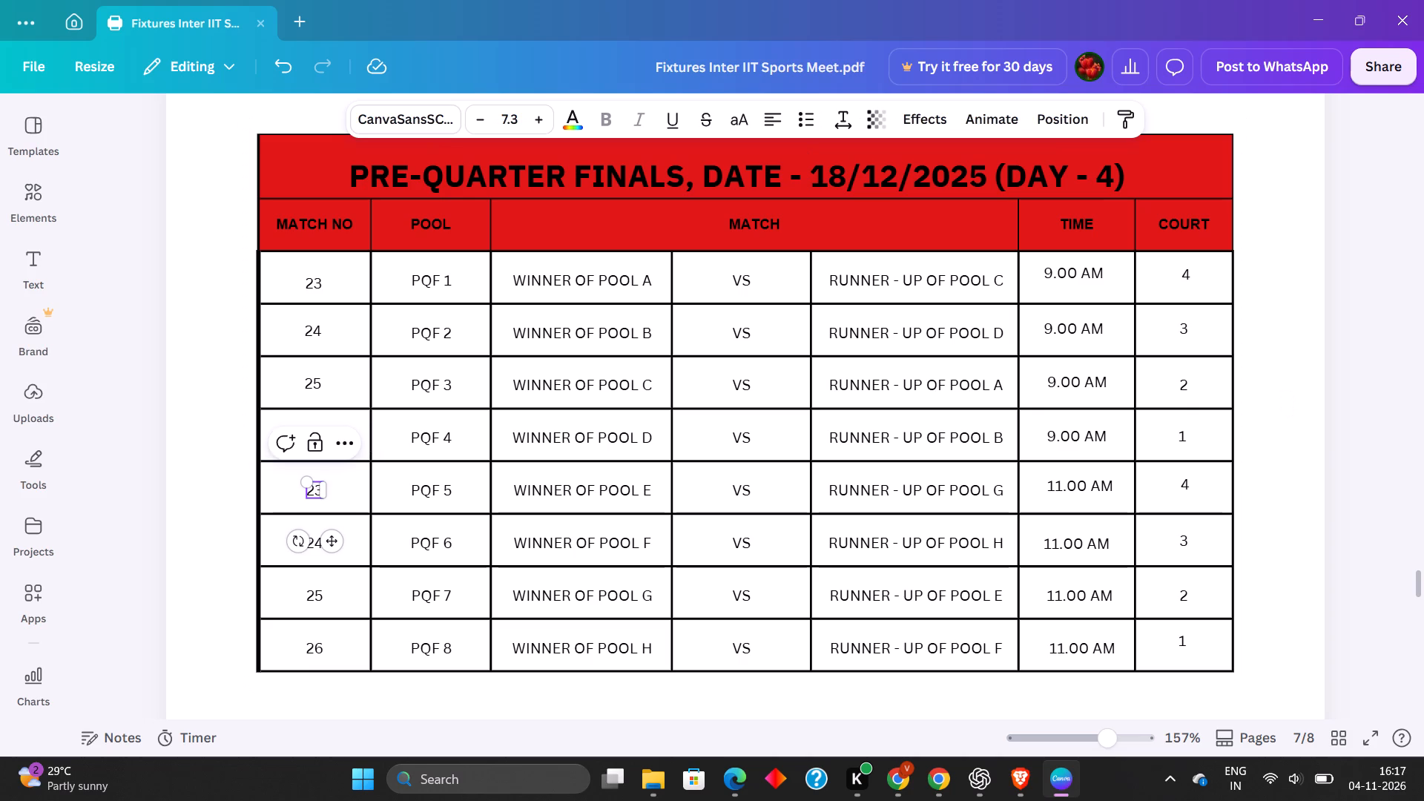
{"action": "key", "text": "BackSpace"}
{"action": "key", "text": "7"}
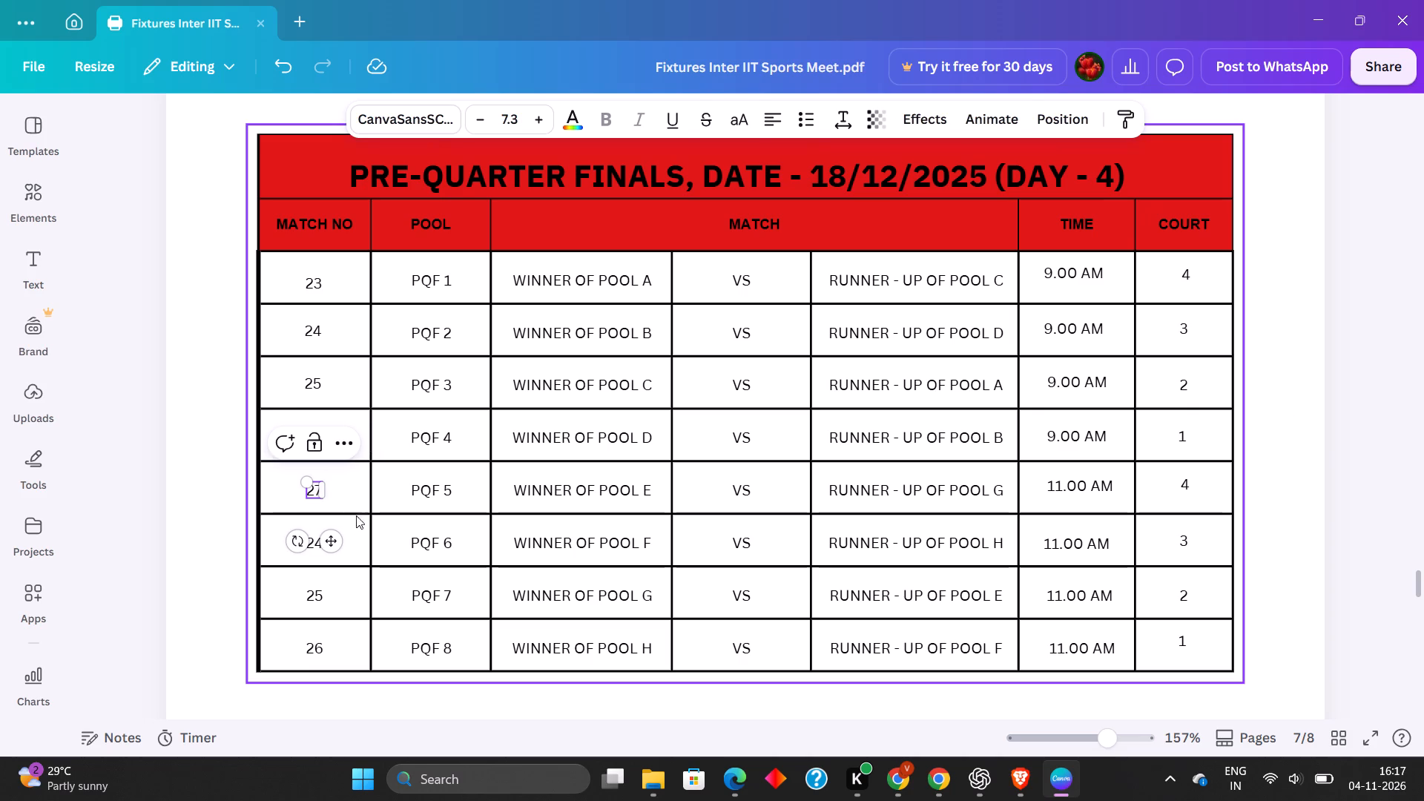
{"action": "left_click", "coordinate": [352, 535]}
{"action": "double_click", "coordinate": [319, 540]}
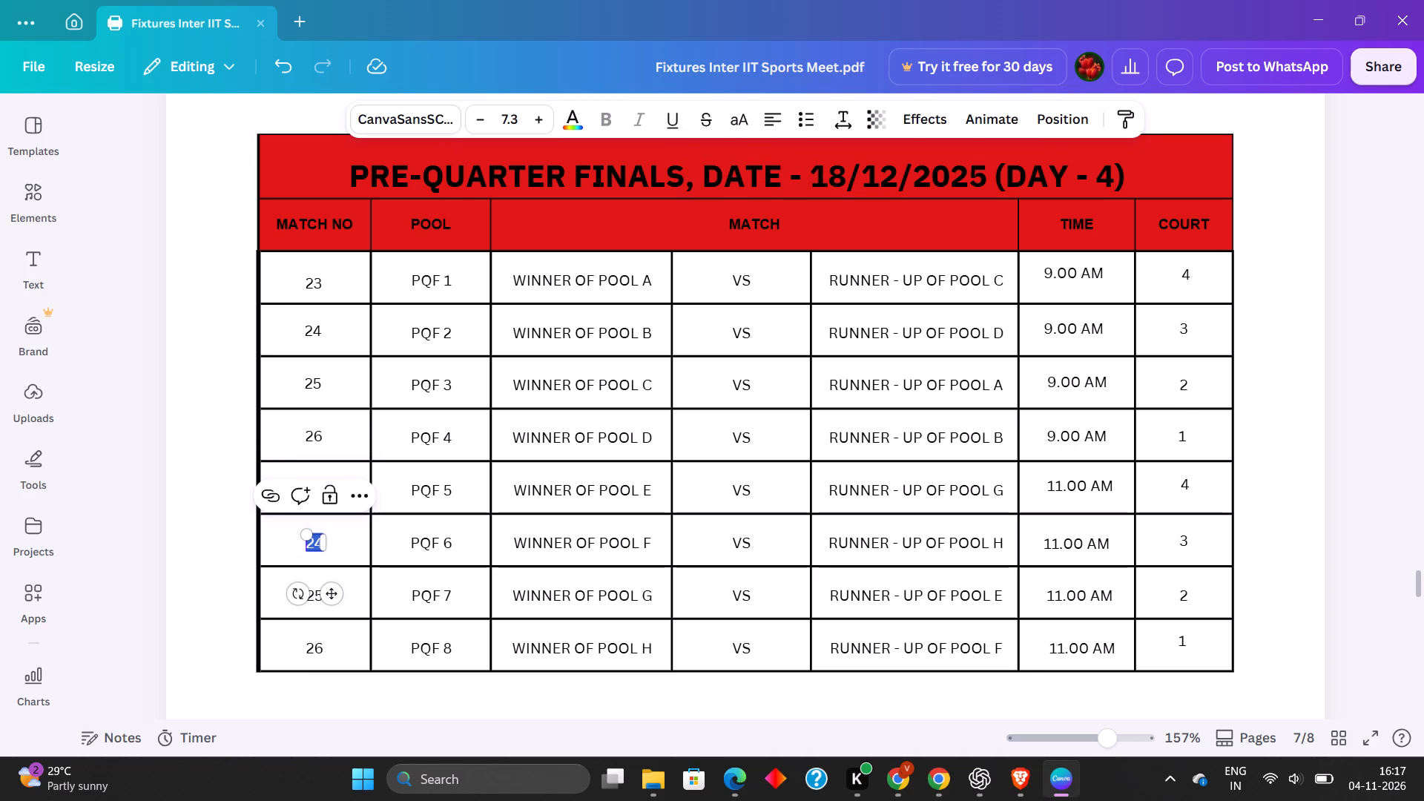
{"action": "left_click", "coordinate": [319, 540]}
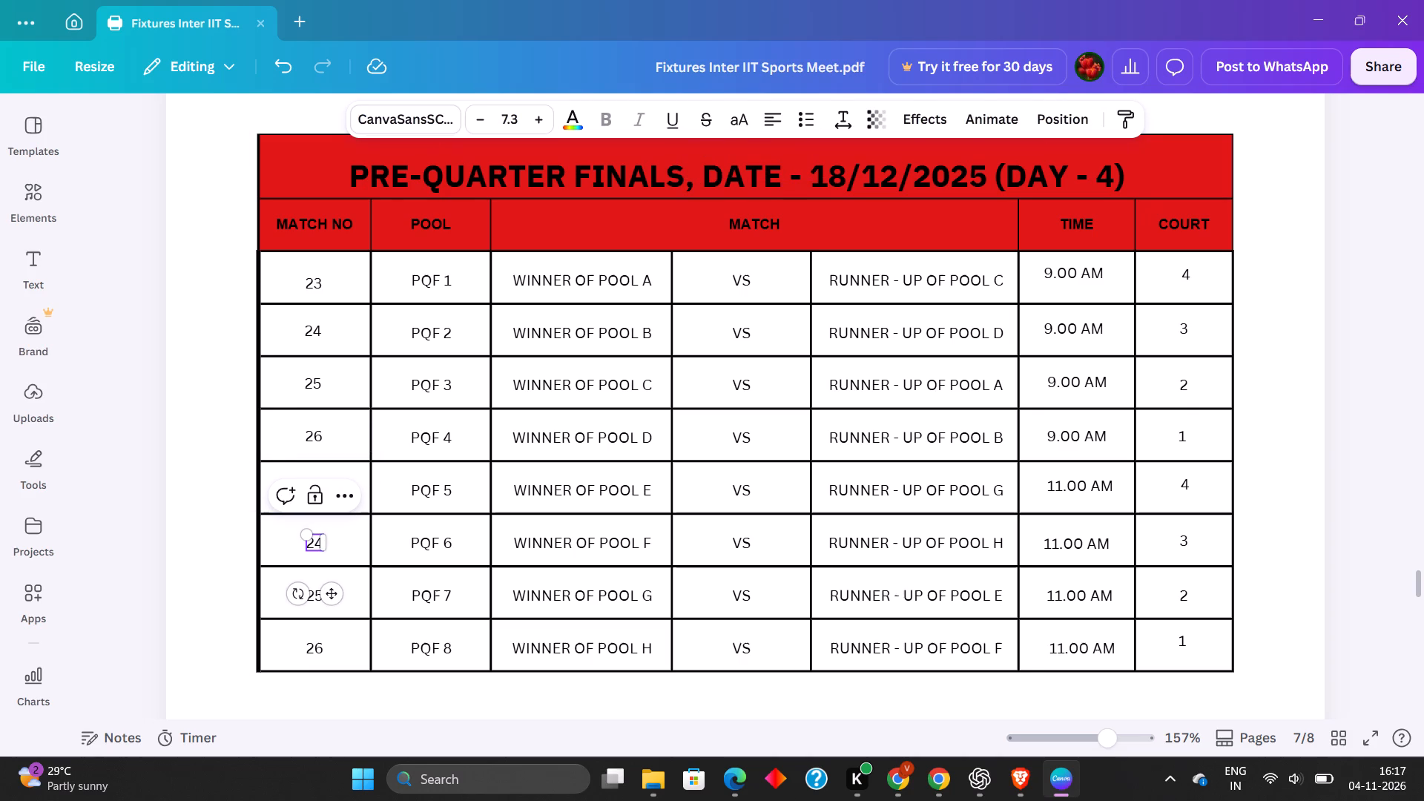
{"action": "key", "text": "BackSpace"}
{"action": "key", "text": "8"}
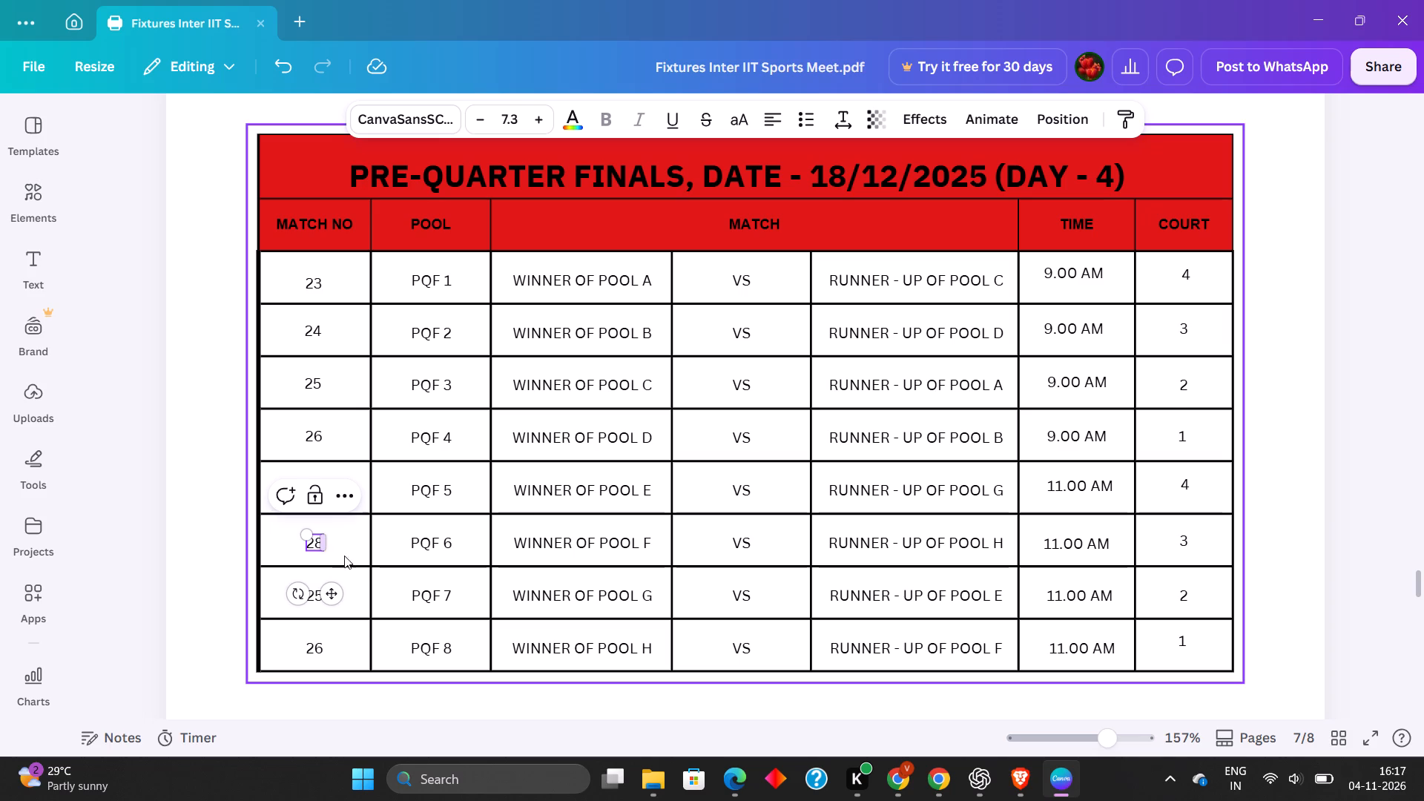
{"action": "left_click", "coordinate": [349, 575]}
Set the match numbers in the pre-quarter finals table to 29 for PQF 7 and 30 for PQF 8.
{"action": "double_click", "coordinate": [320, 595]}
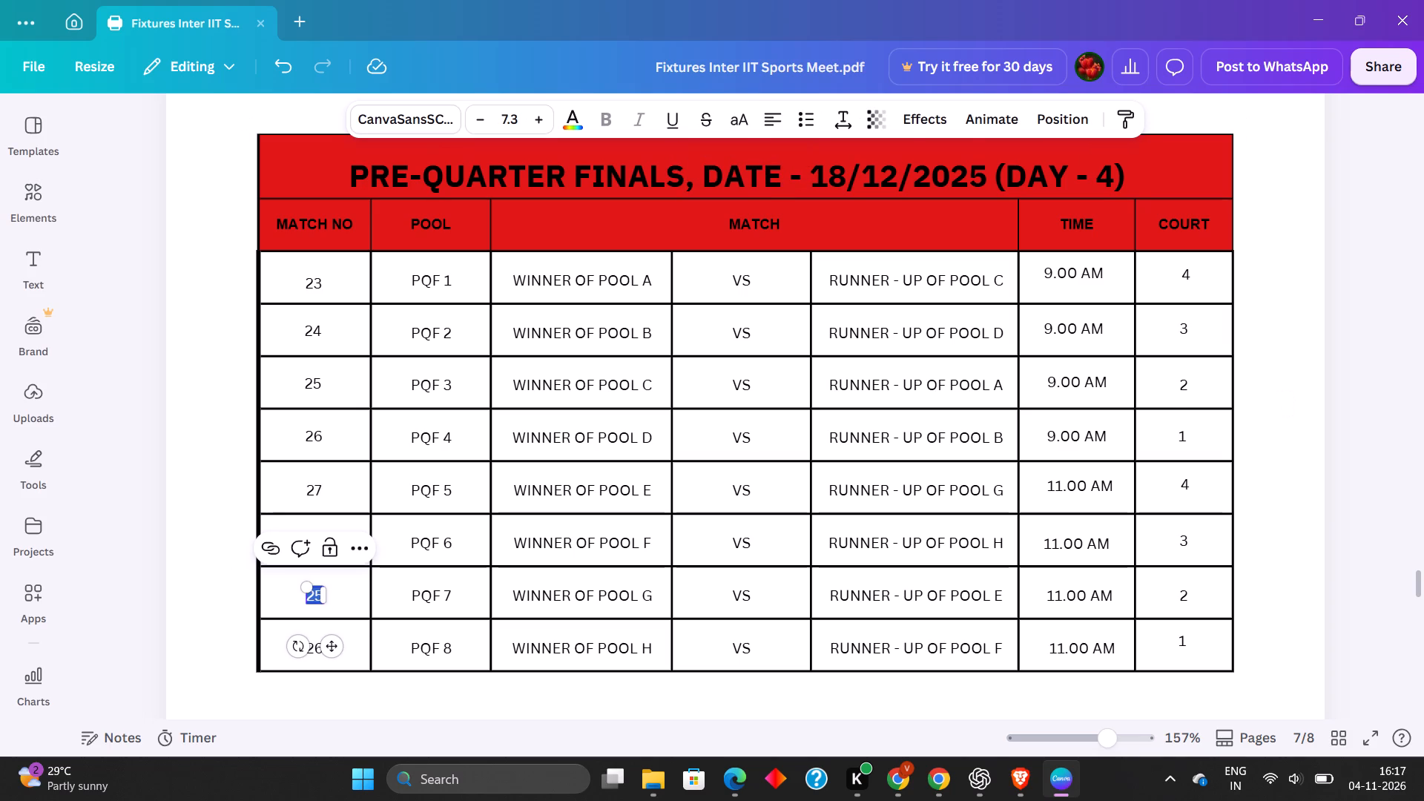
{"action": "left_click", "coordinate": [320, 595]}
{"action": "key", "text": "BackSpace"}
{"action": "key", "text": "9"}
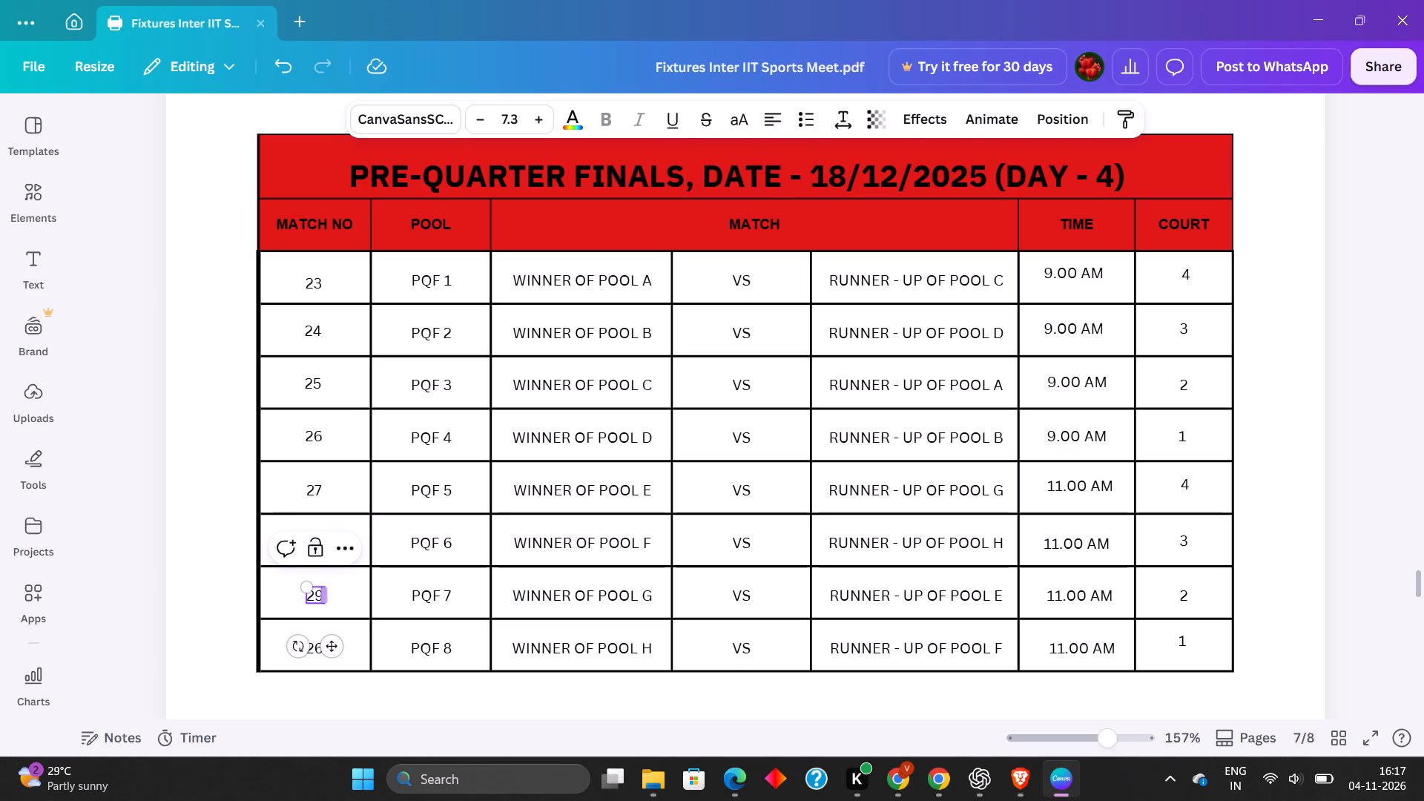
{"action": "left_click", "coordinate": [357, 647]}
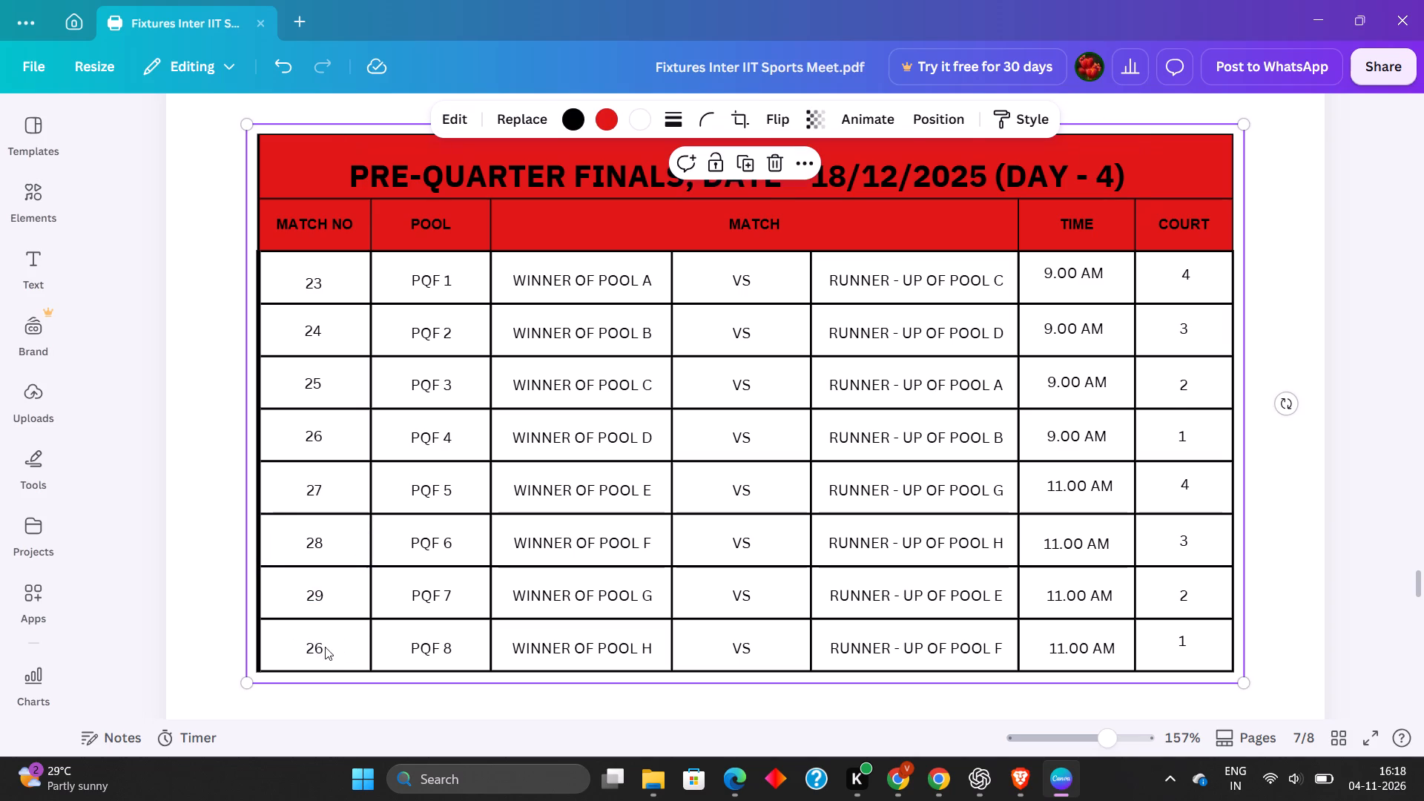
{"action": "triple_click", "coordinate": [318, 650]}
{"action": "left_click", "coordinate": [318, 650]}
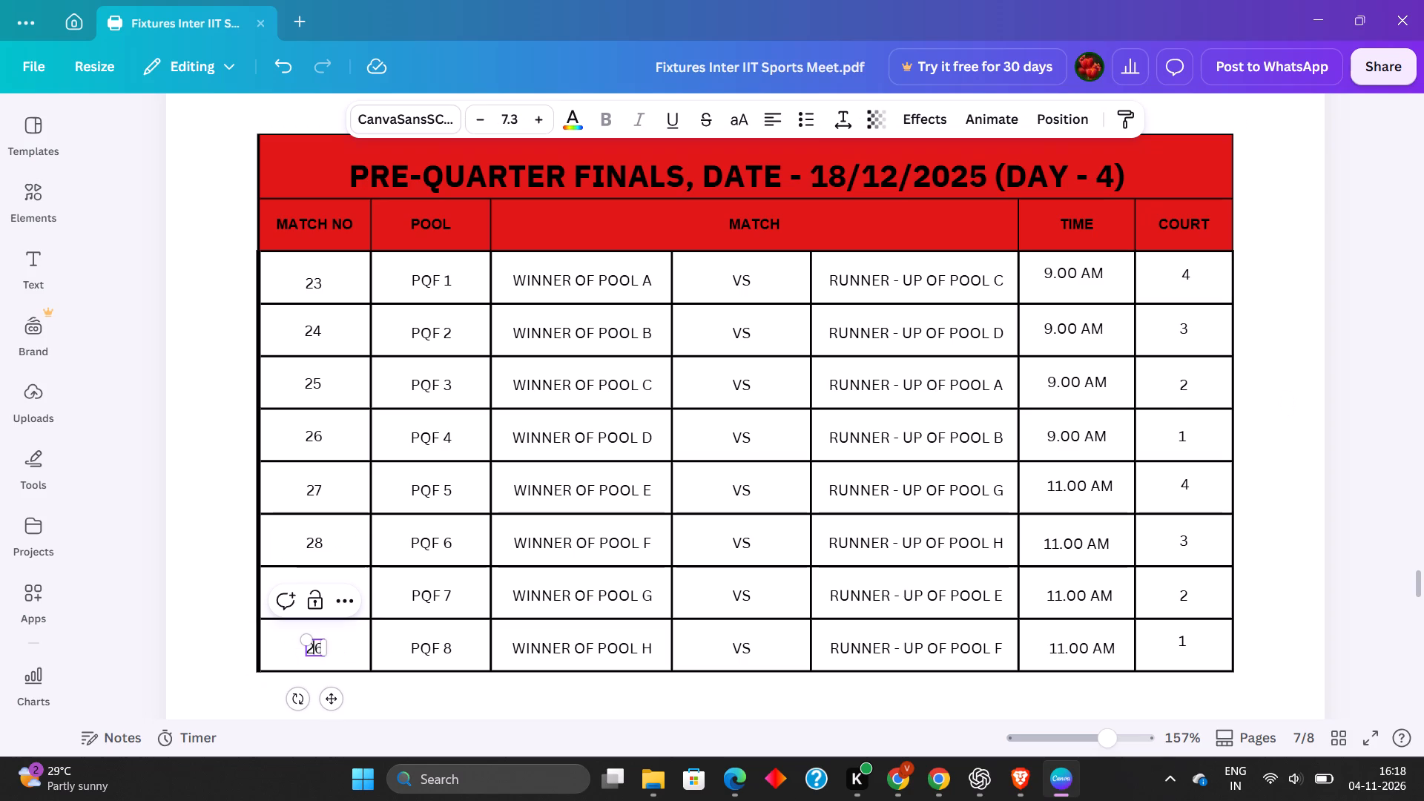
{"action": "key", "text": "Right"}
{"action": "key", "text": "BackSpace"}
{"action": "key", "text": "BackSpace"}
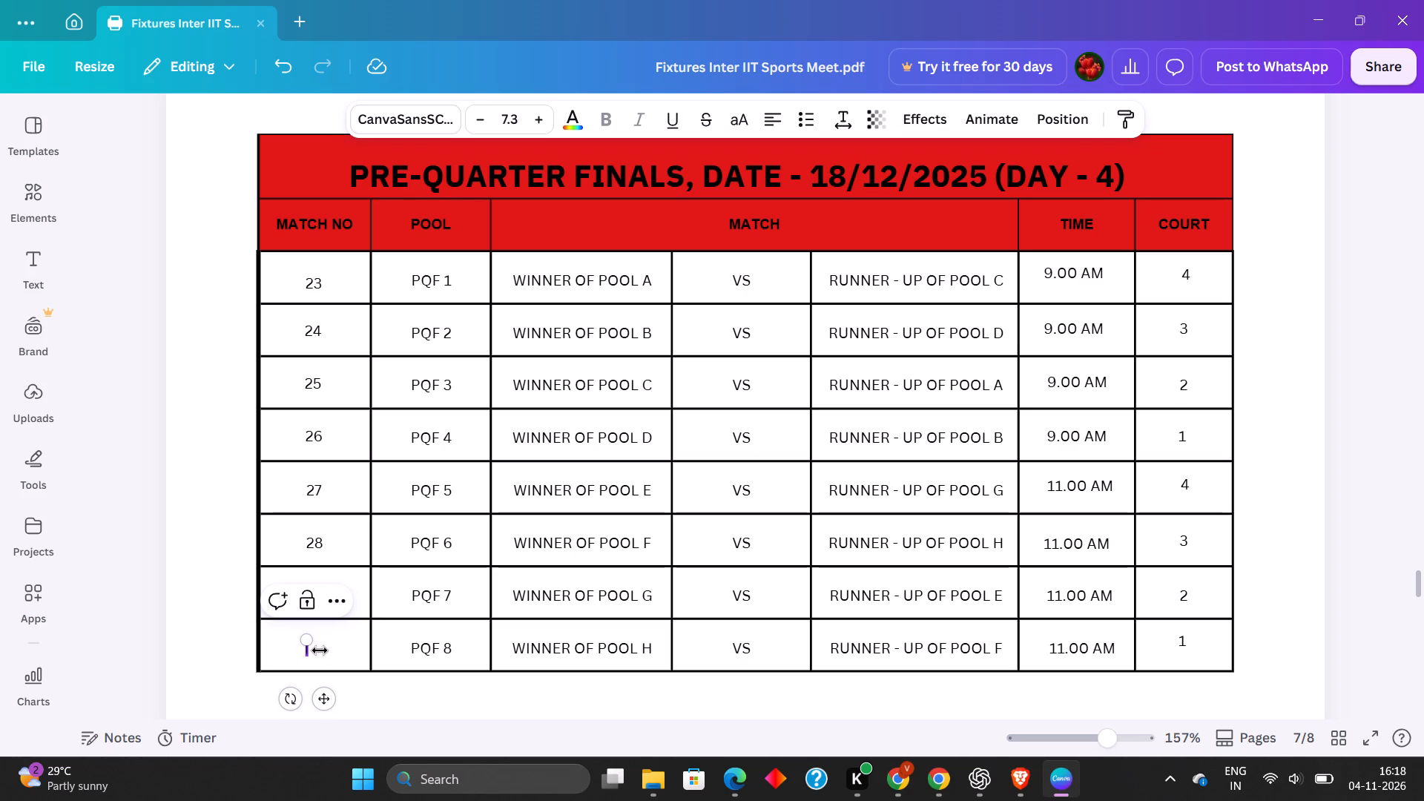
{"action": "type", "text": "30"}
Set the match numbers in page 7's quarter finals table to 31 for QF 1 and 32 for QF 2.
{"action": "scroll", "coordinate": [441, 654], "scroll_direction": "down", "scroll_amount": 3}
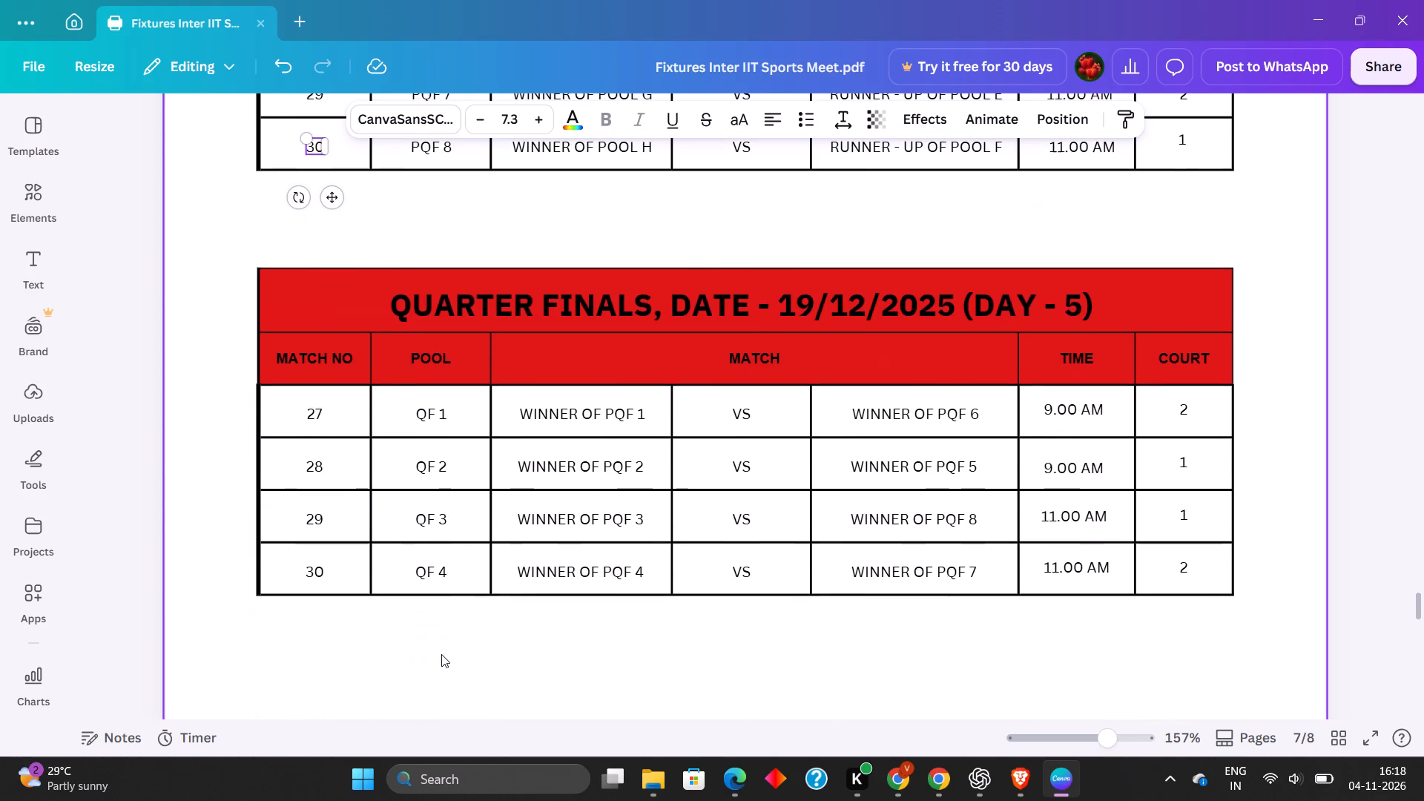
{"action": "left_click", "coordinate": [318, 412]}
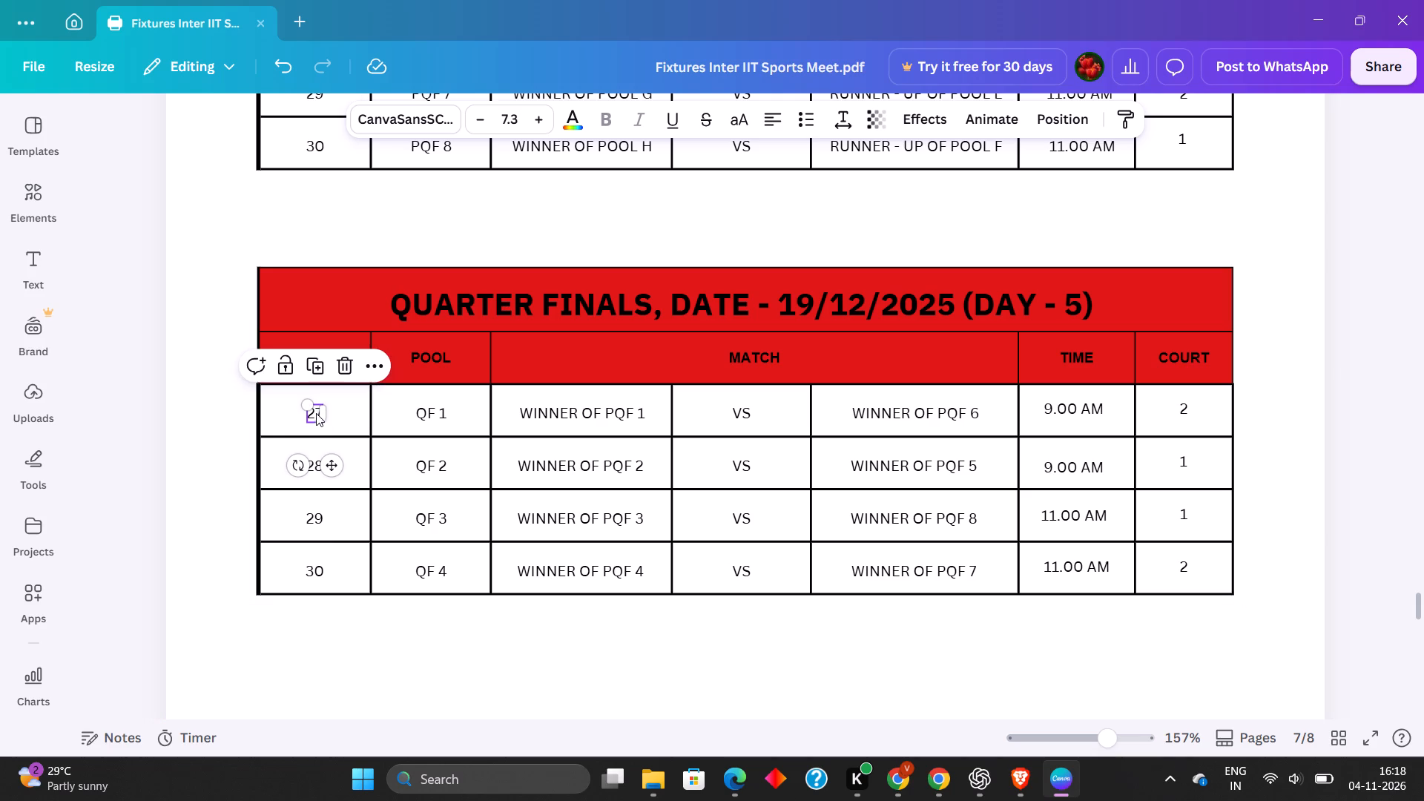
{"action": "double_click", "coordinate": [319, 409]}
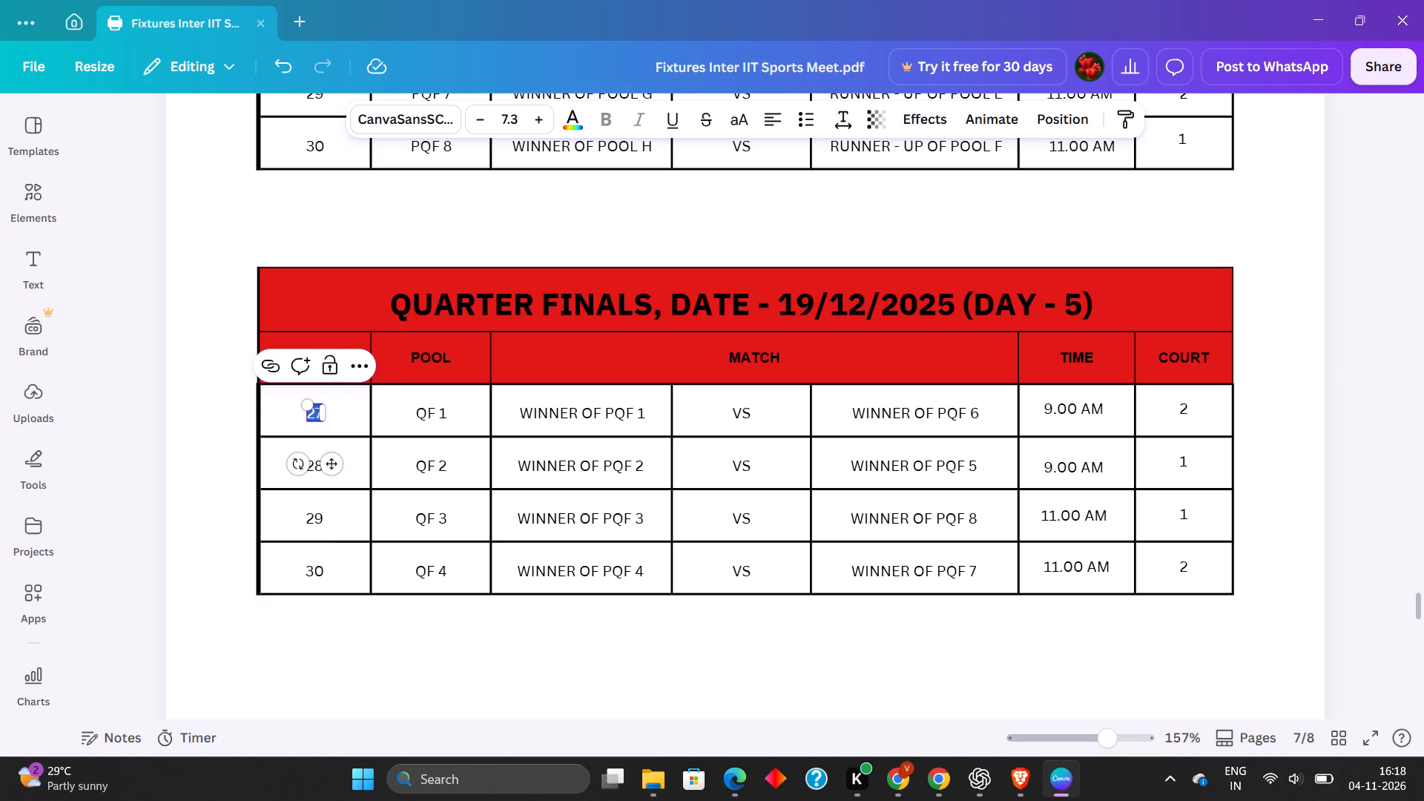
{"action": "left_click", "coordinate": [319, 409]}
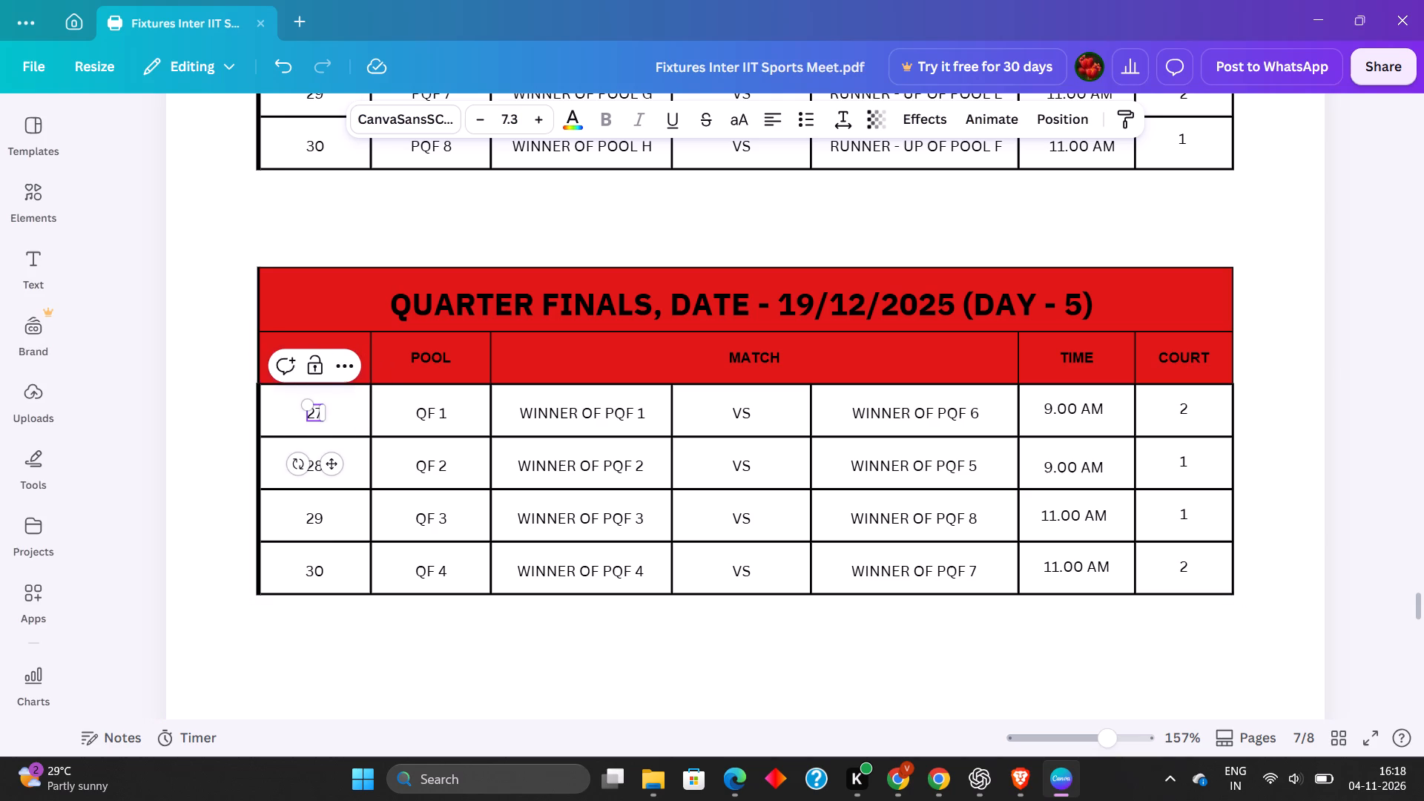
{"action": "key", "text": "BackSpace"}
{"action": "key", "text": "BackSpace"}
{"action": "type", "text": "31"}
{"action": "left_click", "coordinate": [340, 491]}
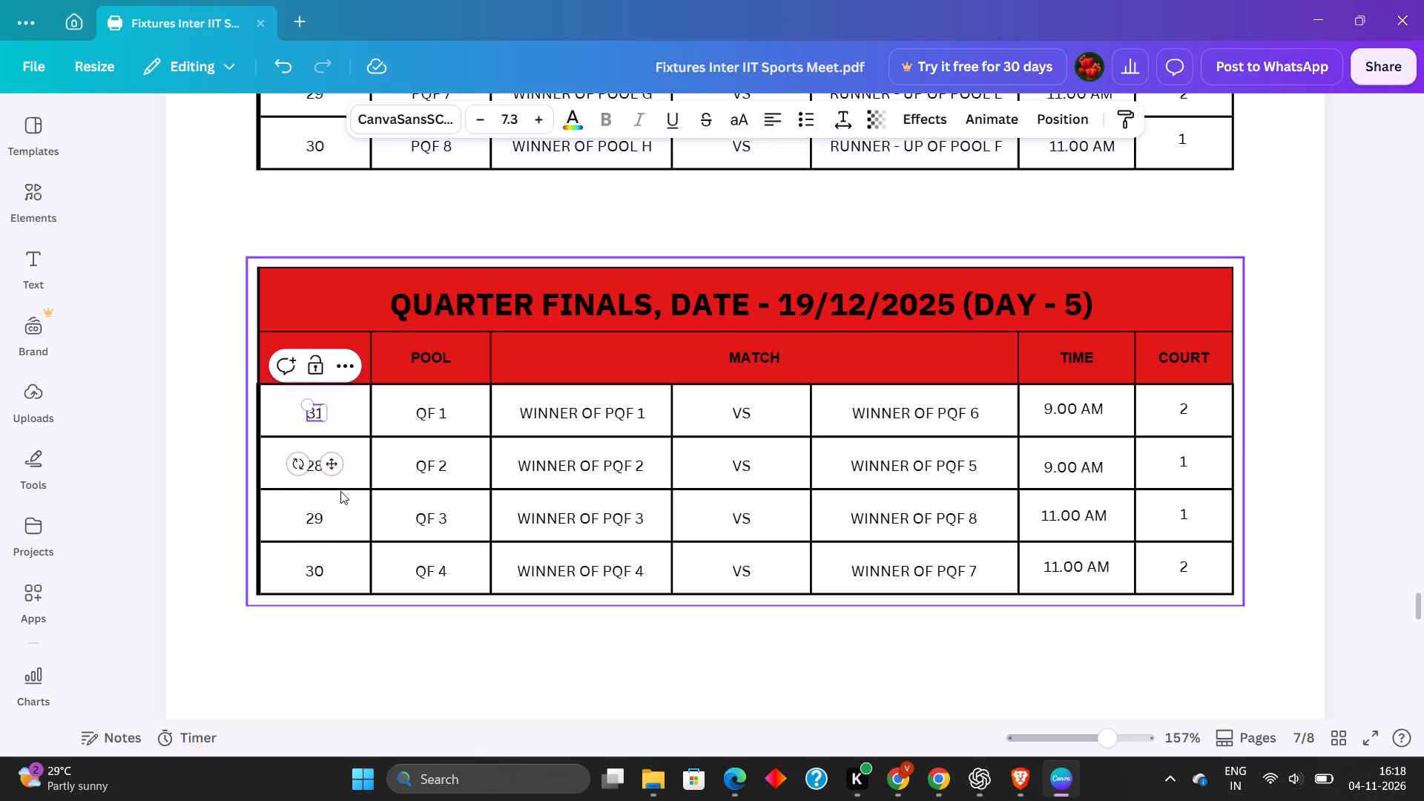
{"action": "double_click", "coordinate": [320, 468]}
{"action": "left_click", "coordinate": [320, 468]}
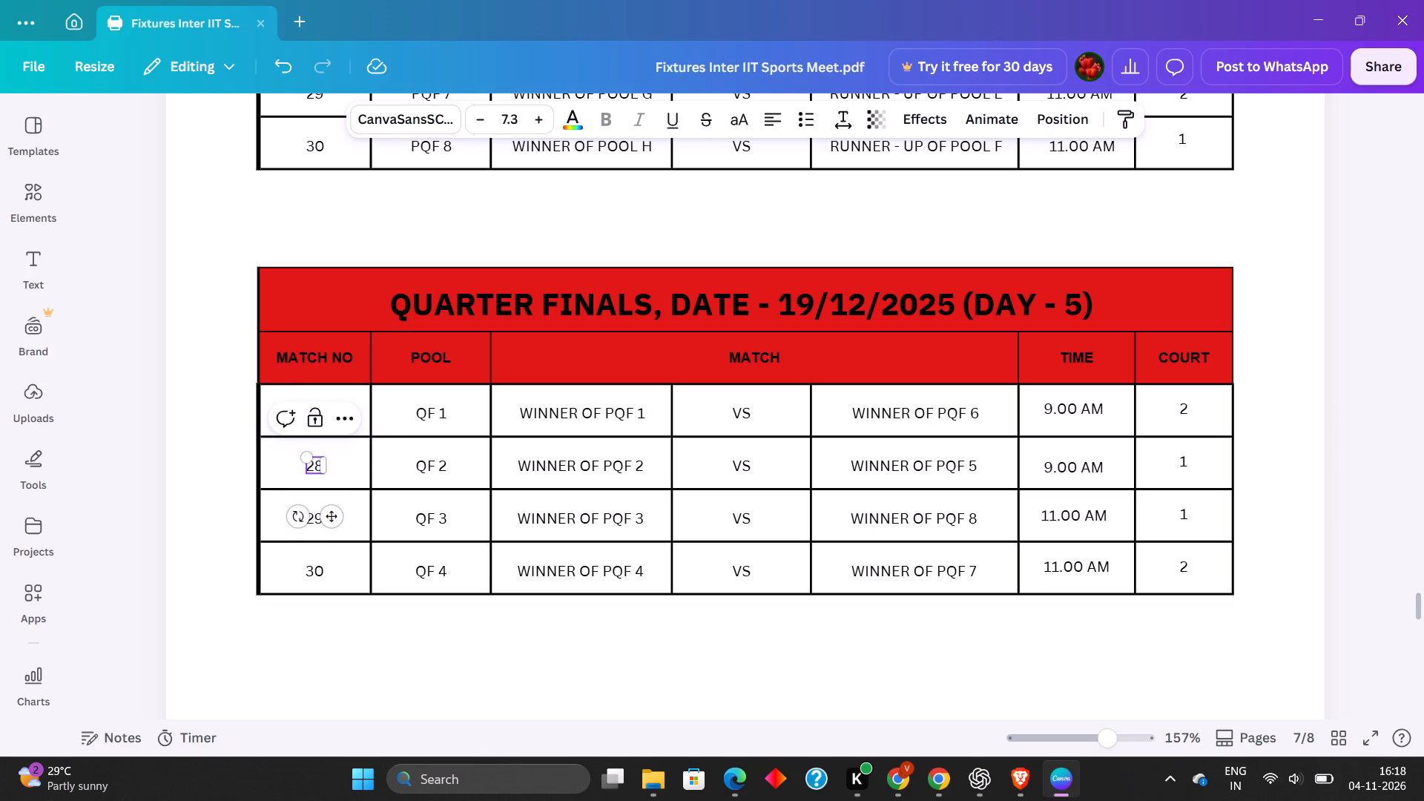
{"action": "key", "text": "BackSpace"}
{"action": "key", "text": "BackSpace"}
{"action": "type", "text": "32"}
{"action": "left_click", "coordinate": [334, 566]}
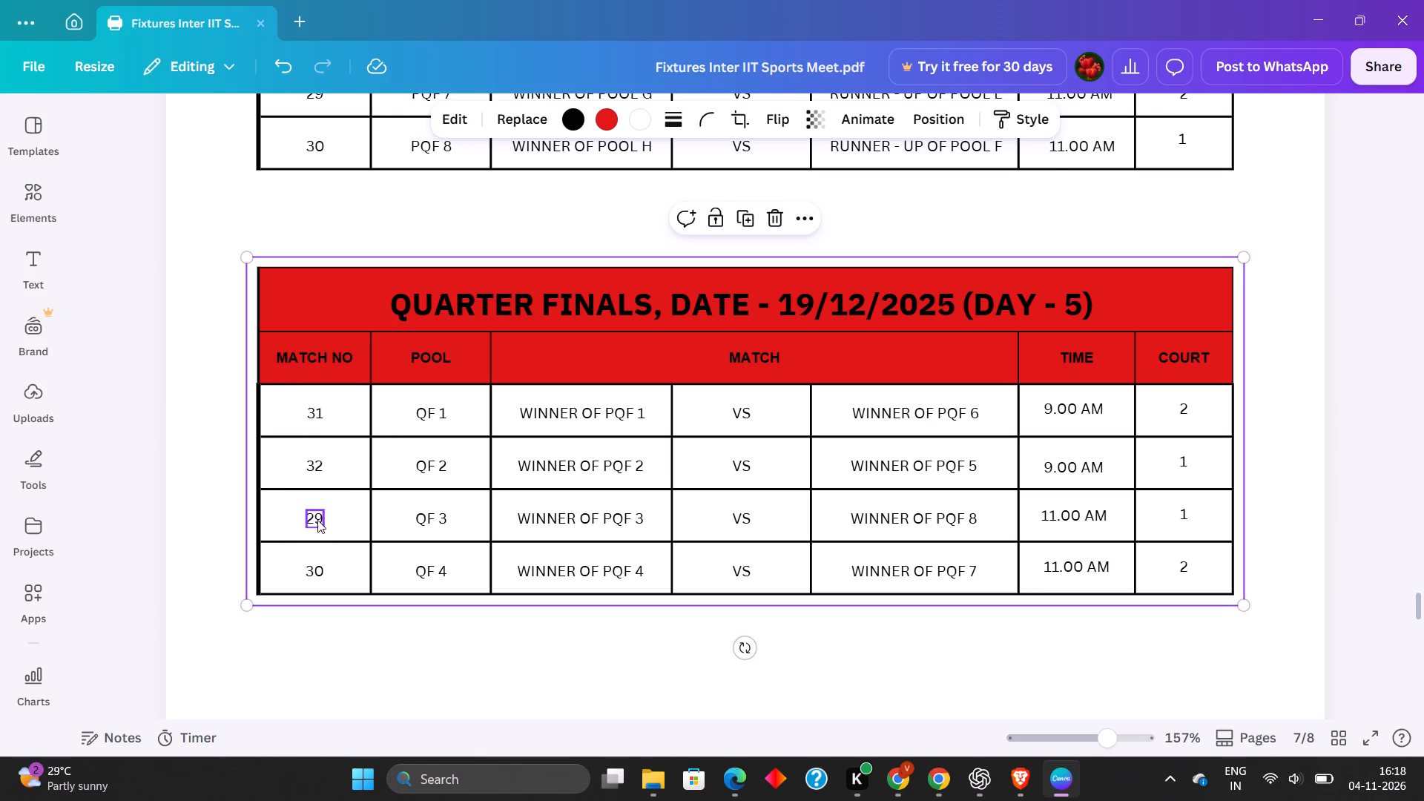
Set the match number of QF 3 in page 7's quarter finals table to 33.
{"action": "double_click", "coordinate": [318, 518]}
{"action": "left_click", "coordinate": [318, 518]}
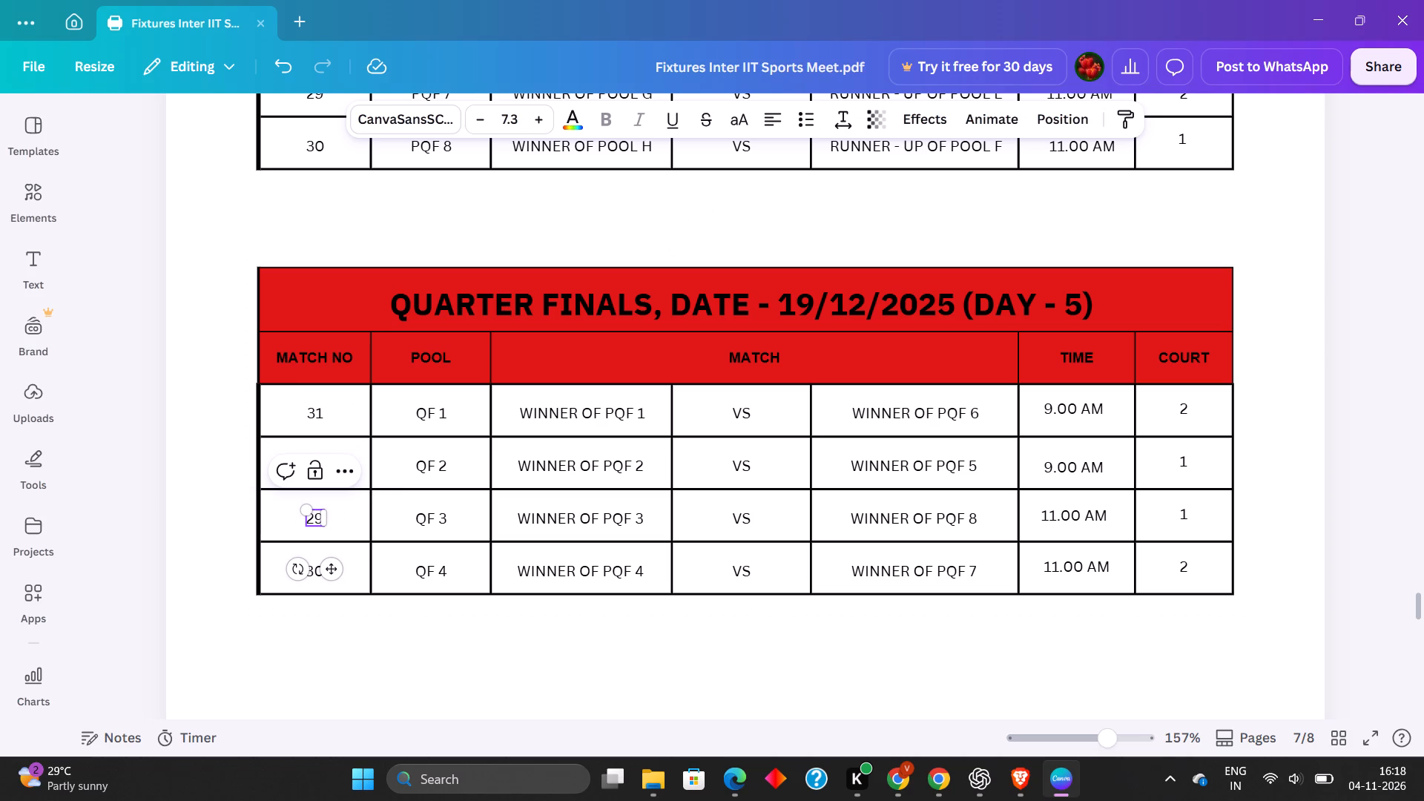
{"action": "key", "text": "Right"}
{"action": "key", "text": "BackSpace"}
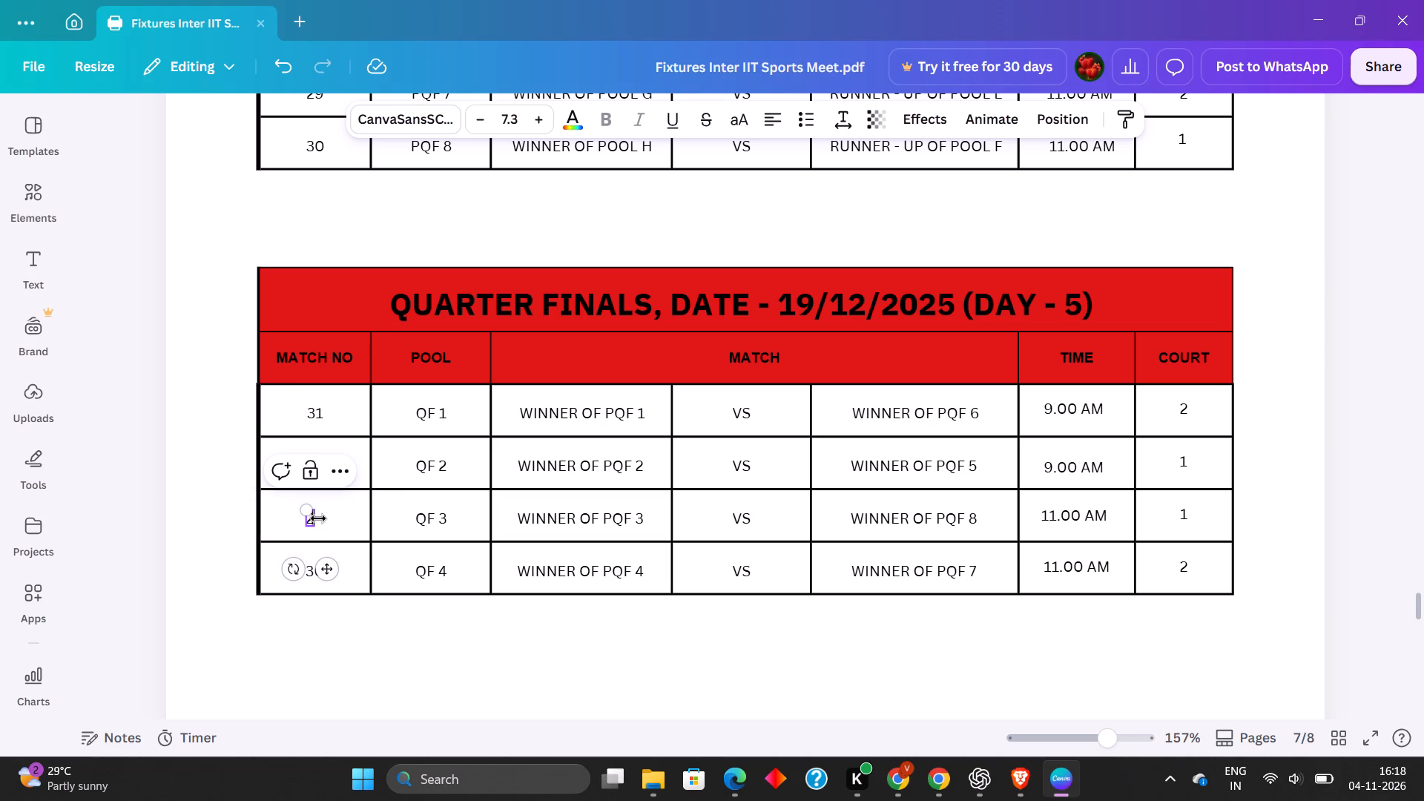
{"action": "key", "text": "BackSpace"}
{"action": "type", "text": "33"}
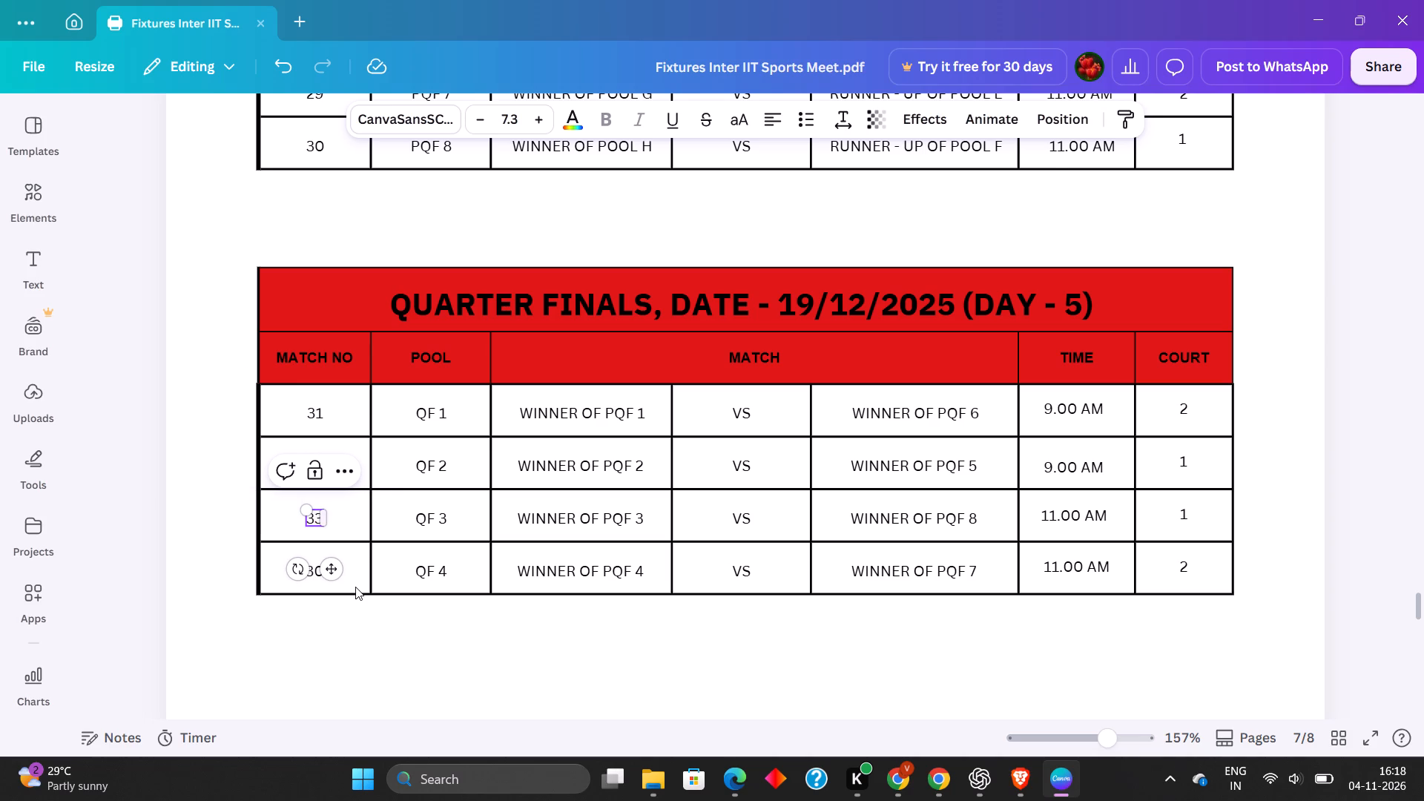
{"action": "left_click", "coordinate": [355, 587]}
Set the match number of QF 4 in page 7's quarter finals table to 34.
{"action": "triple_click", "coordinate": [320, 568]}
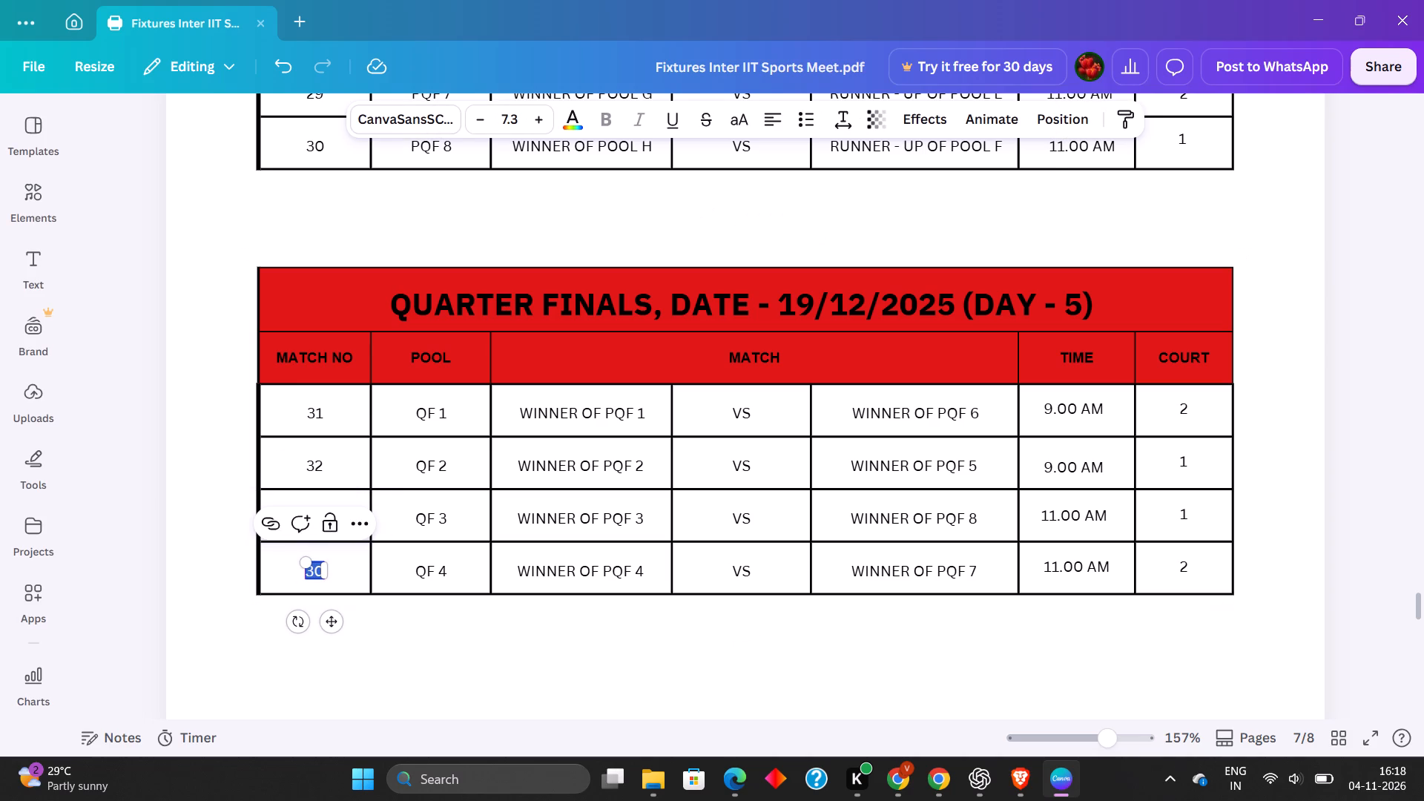
{"action": "left_click", "coordinate": [320, 568]}
{"action": "key", "text": "BackSpace"}
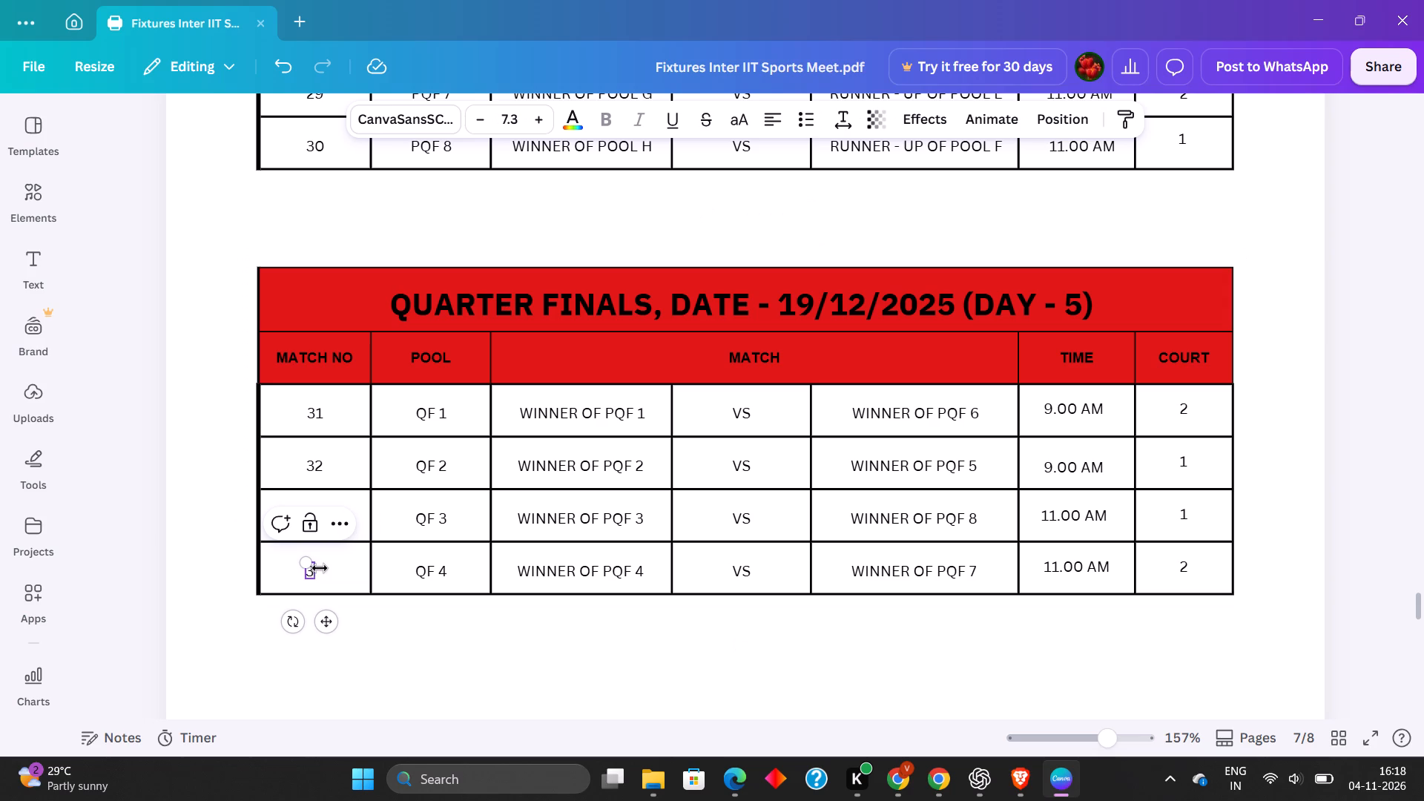
{"action": "key", "text": "3"}
{"action": "left_click", "coordinate": [495, 647]}
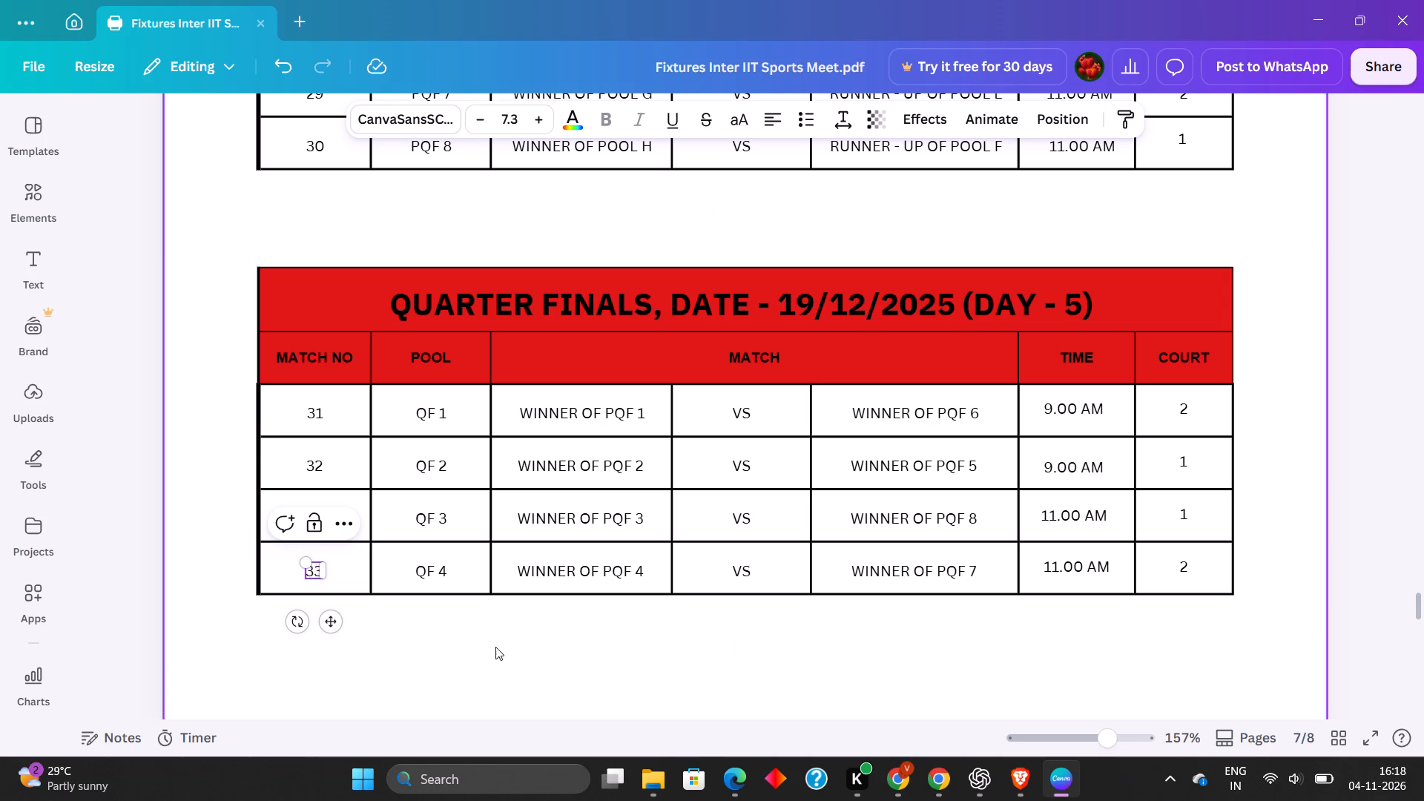
{"action": "scroll", "coordinate": [495, 647], "scroll_direction": "down", "scroll_amount": 3}
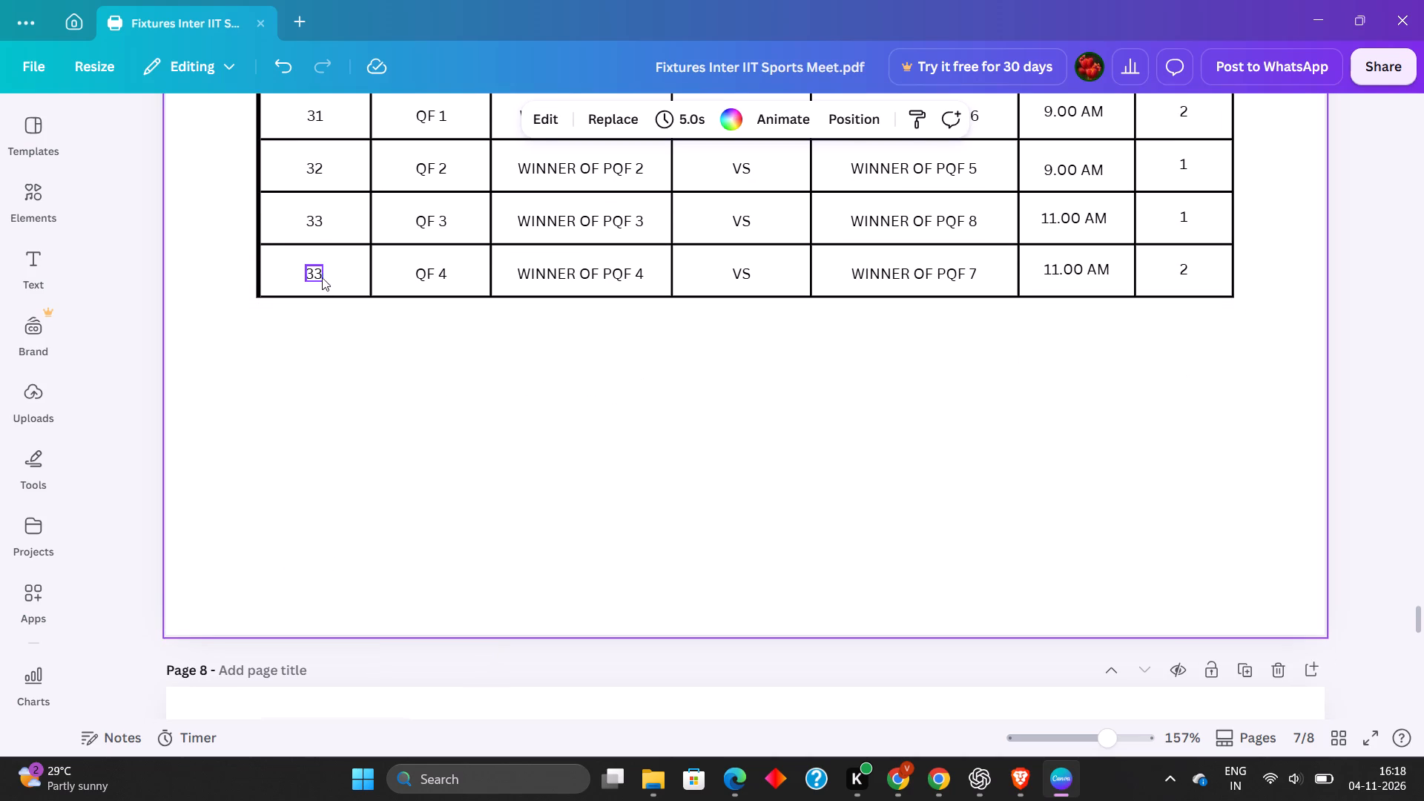
{"action": "double_click", "coordinate": [321, 275]}
{"action": "left_click", "coordinate": [317, 274]}
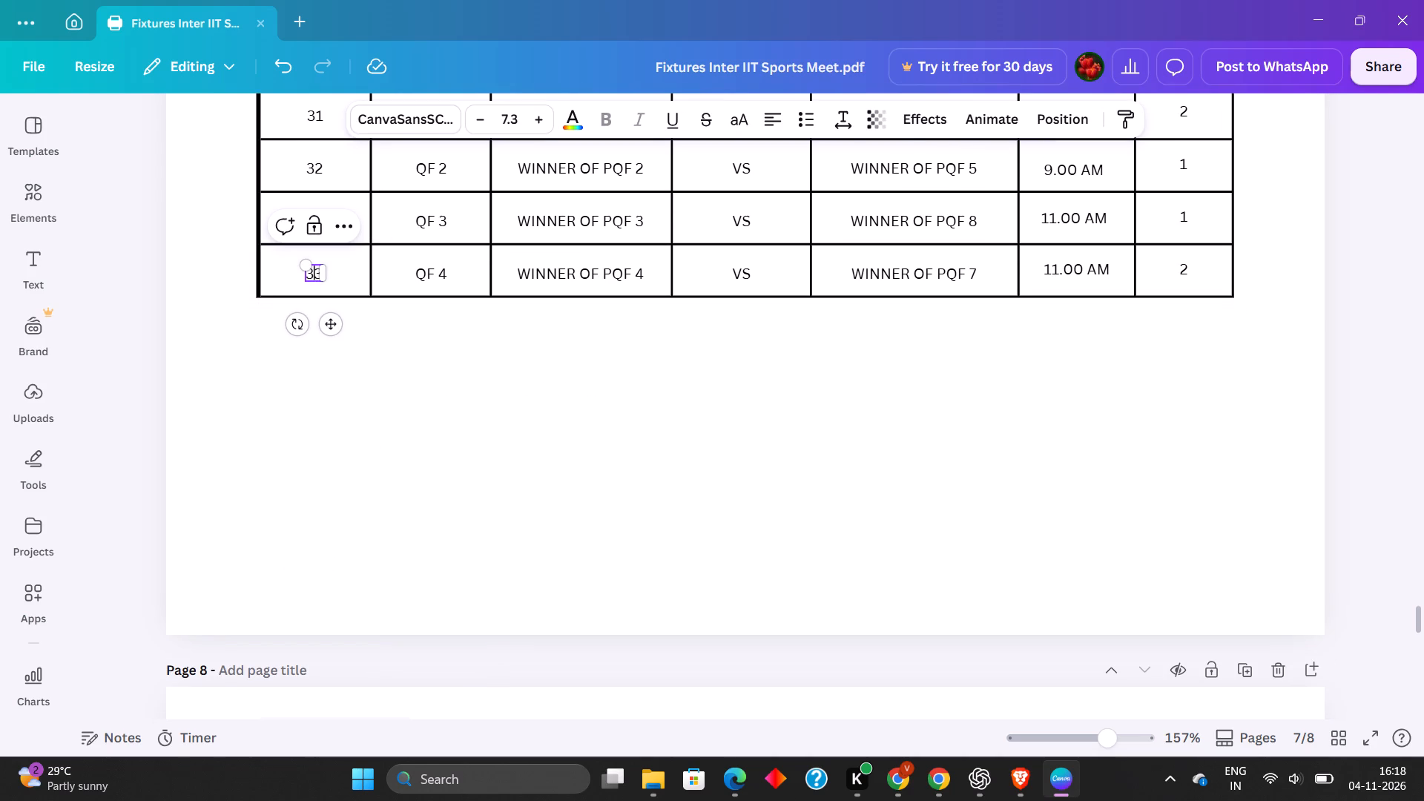
{"action": "key", "text": "Right"}
{"action": "key", "text": "BackSpace"}
{"action": "key", "text": "4"}
Compare the match numbers in page 8's semifinals and finals tables with the end of page 7's quarter finals numbering.
{"action": "scroll", "coordinate": [423, 376], "scroll_direction": "down", "scroll_amount": 4}
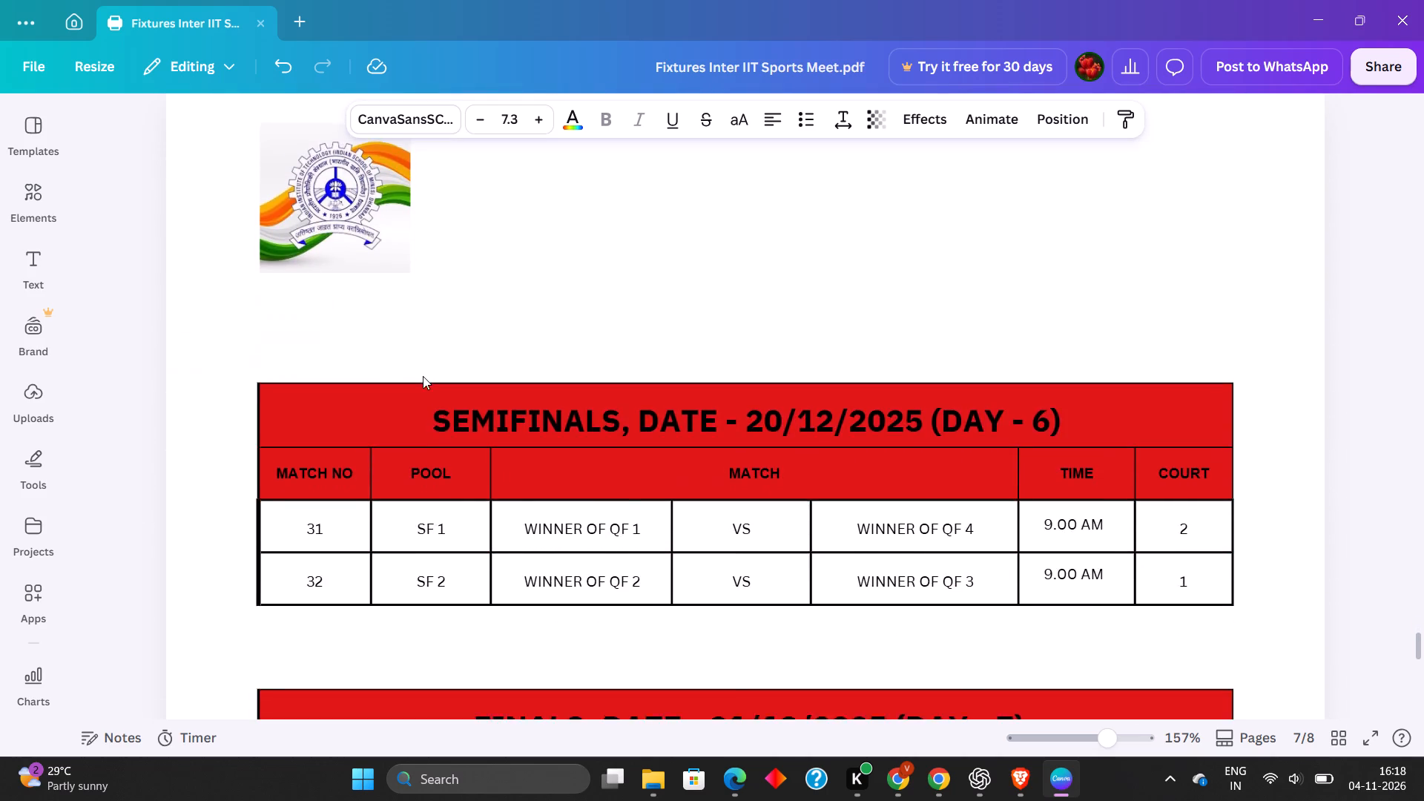
{"action": "scroll", "coordinate": [423, 376], "scroll_direction": "down", "scroll_amount": 2}
{"action": "scroll", "coordinate": [423, 376], "scroll_direction": "up", "scroll_amount": 1}
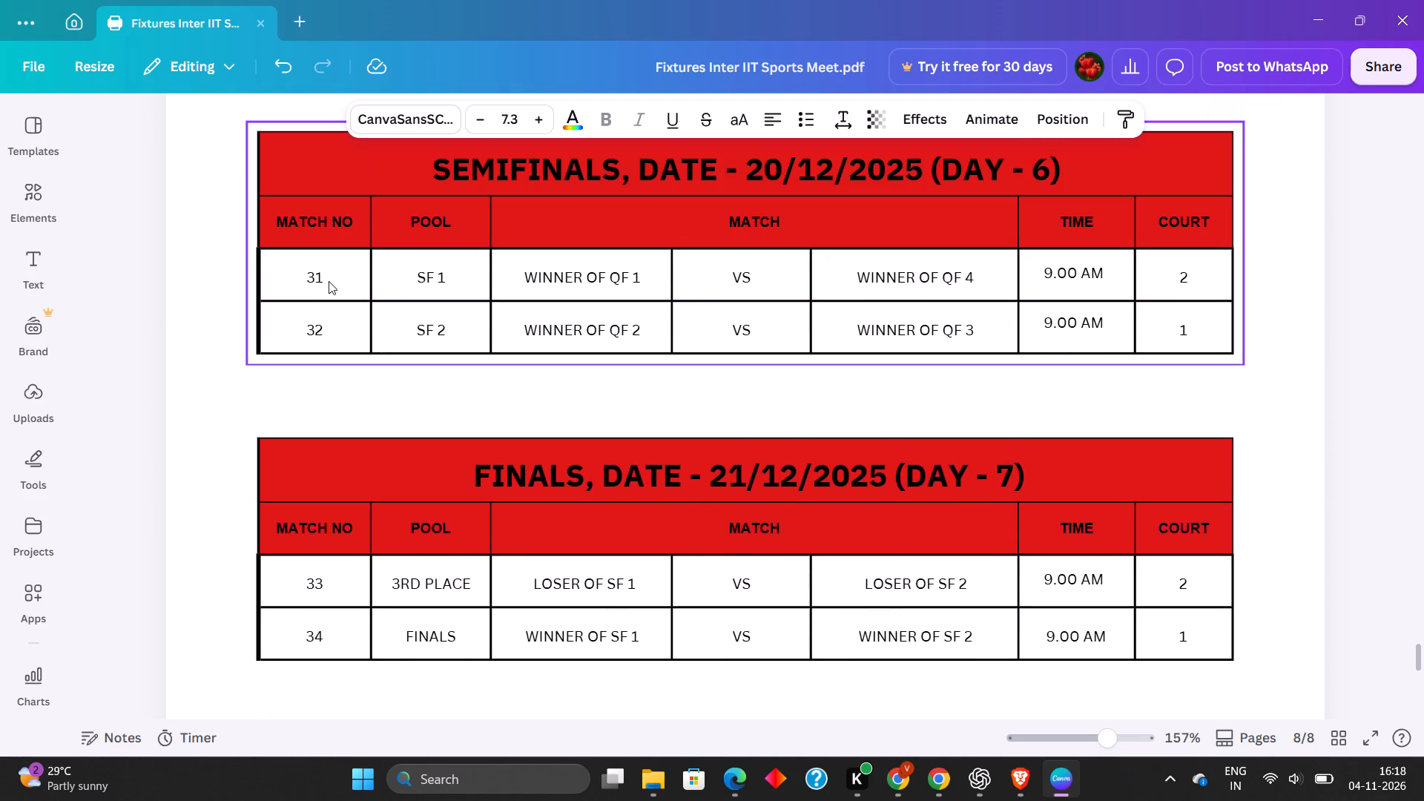
{"action": "scroll", "coordinate": [337, 274], "scroll_direction": "up", "scroll_amount": 2}
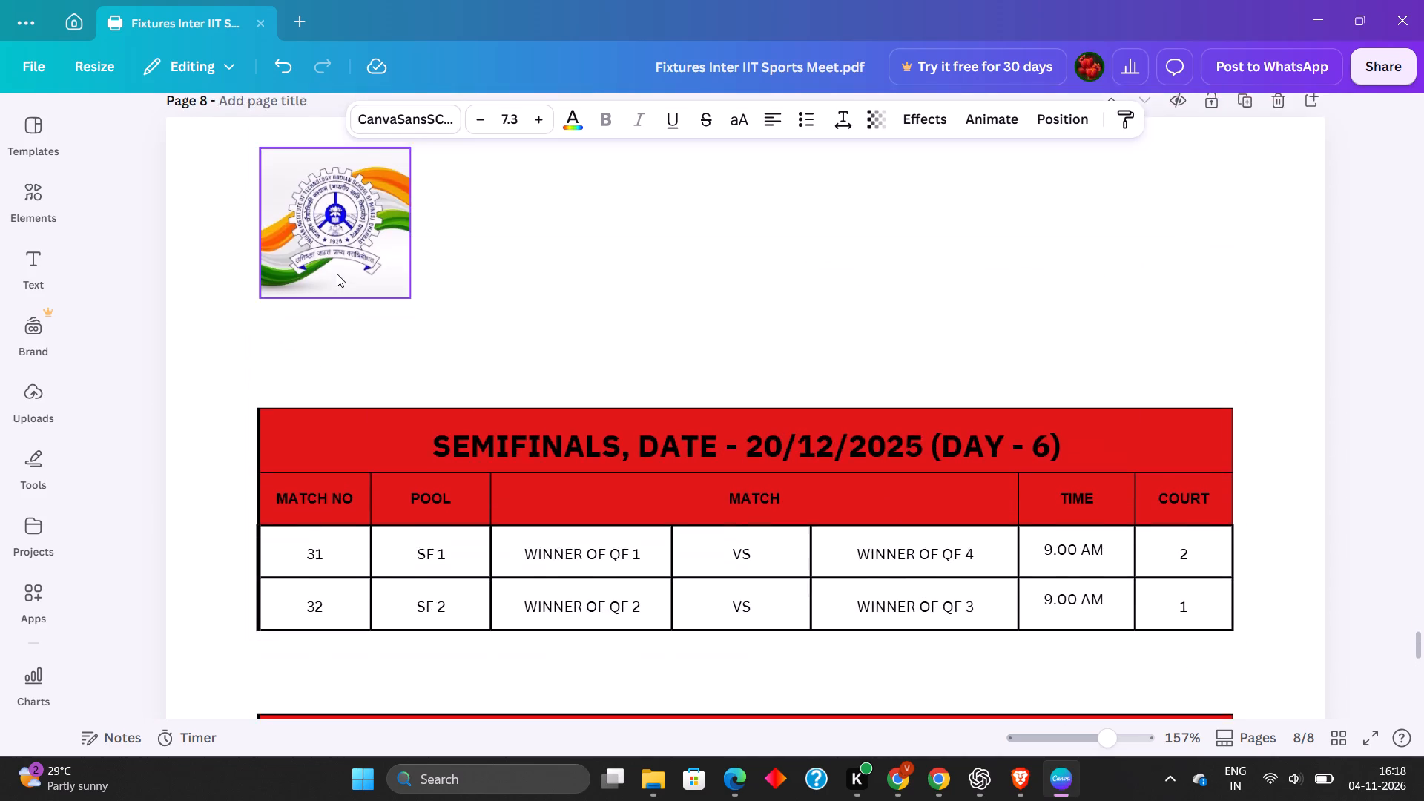
{"action": "scroll", "coordinate": [337, 274], "scroll_direction": "up", "scroll_amount": 6}
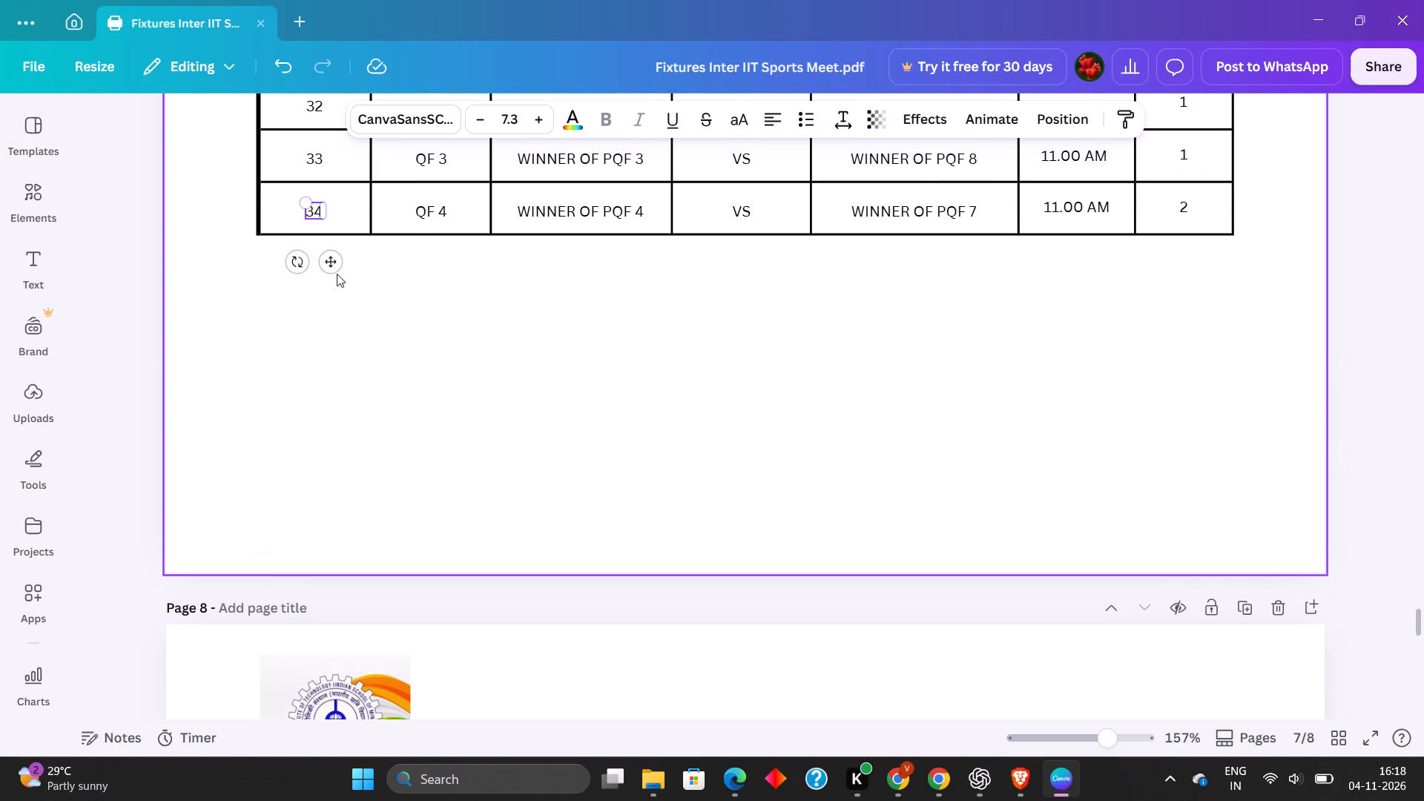
{"action": "scroll", "coordinate": [345, 289], "scroll_direction": "down", "scroll_amount": 2}
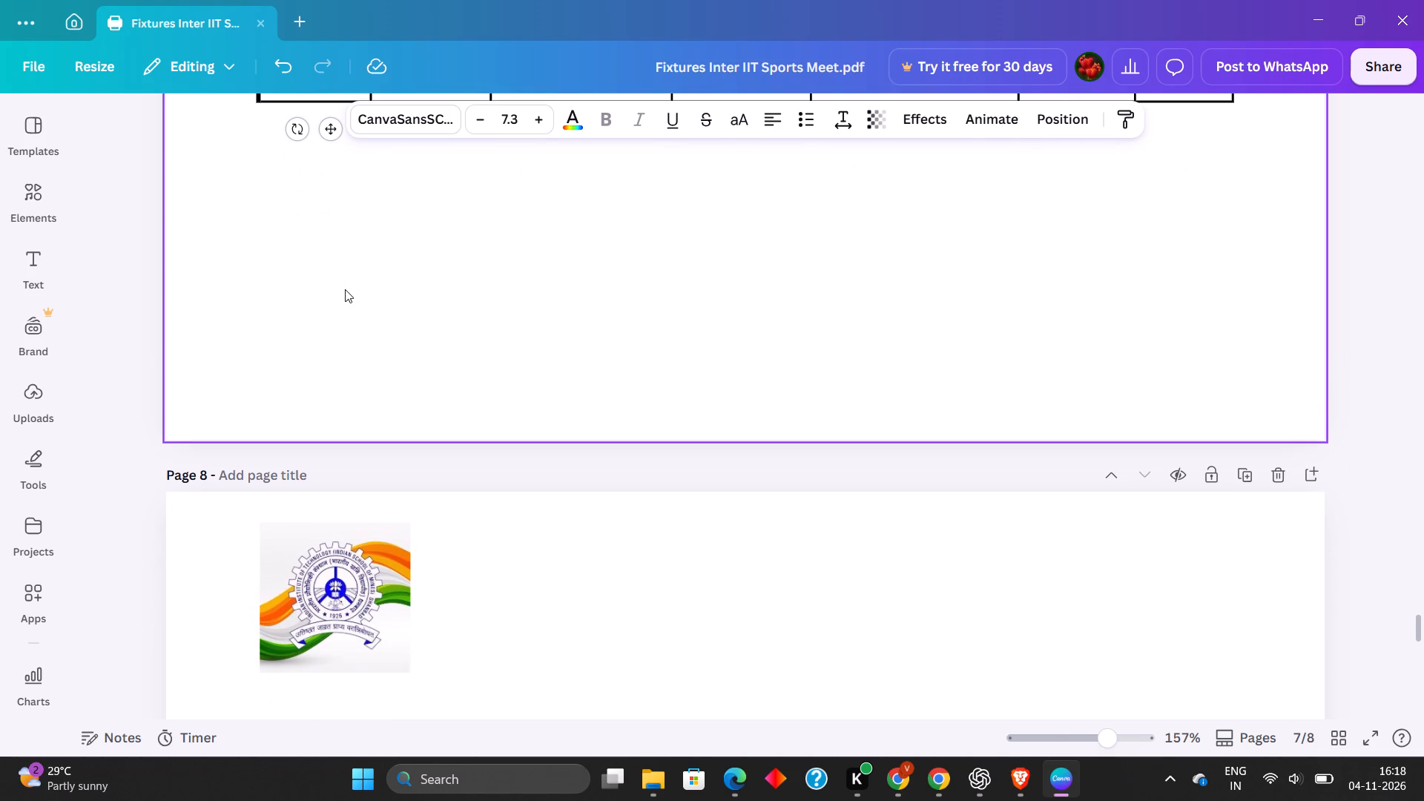
{"action": "scroll", "coordinate": [345, 289], "scroll_direction": "down", "scroll_amount": 1}
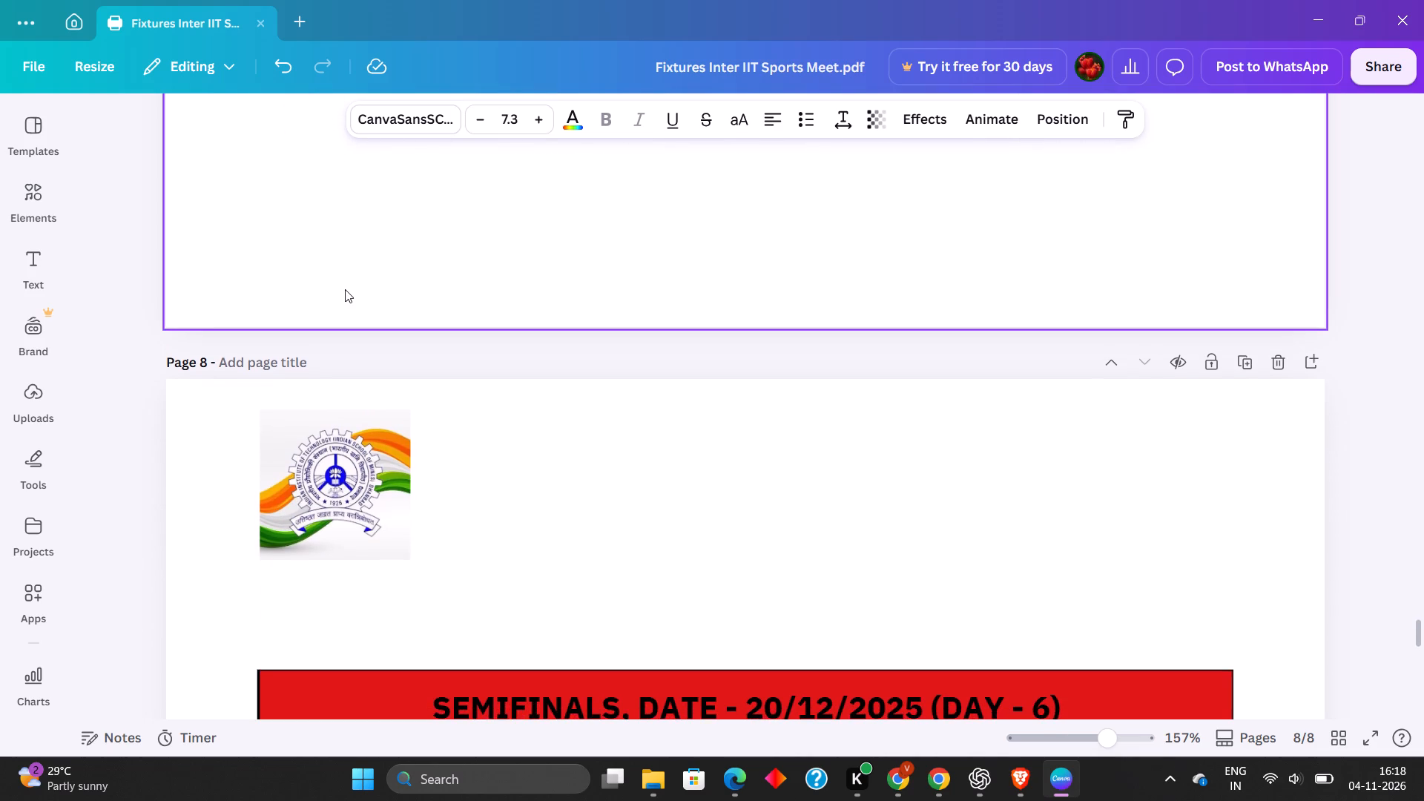
{"action": "scroll", "coordinate": [345, 289], "scroll_direction": "up", "scroll_amount": 3}
{"action": "scroll", "coordinate": [345, 289], "scroll_direction": "down", "scroll_amount": 3}
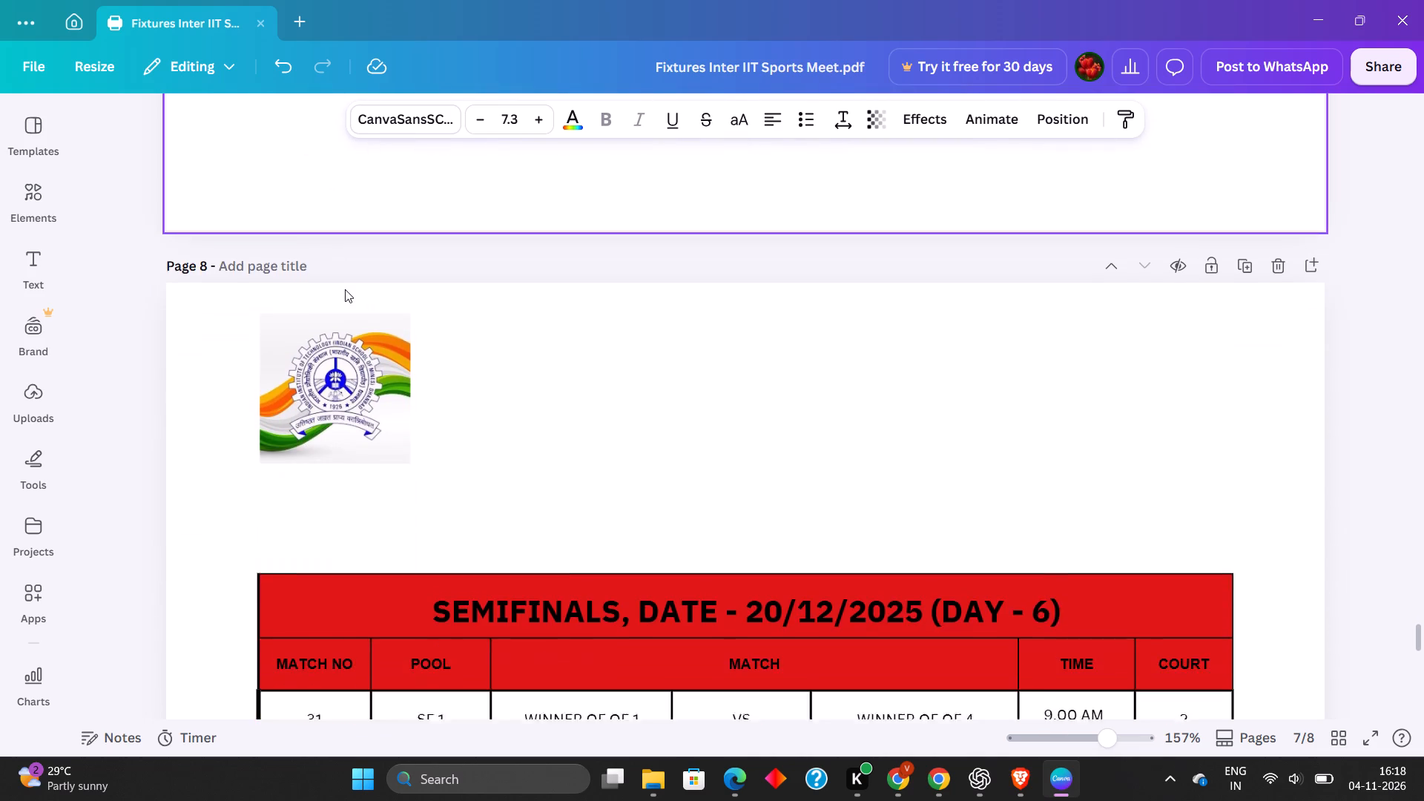
{"action": "scroll", "coordinate": [345, 289], "scroll_direction": "down", "scroll_amount": 2}
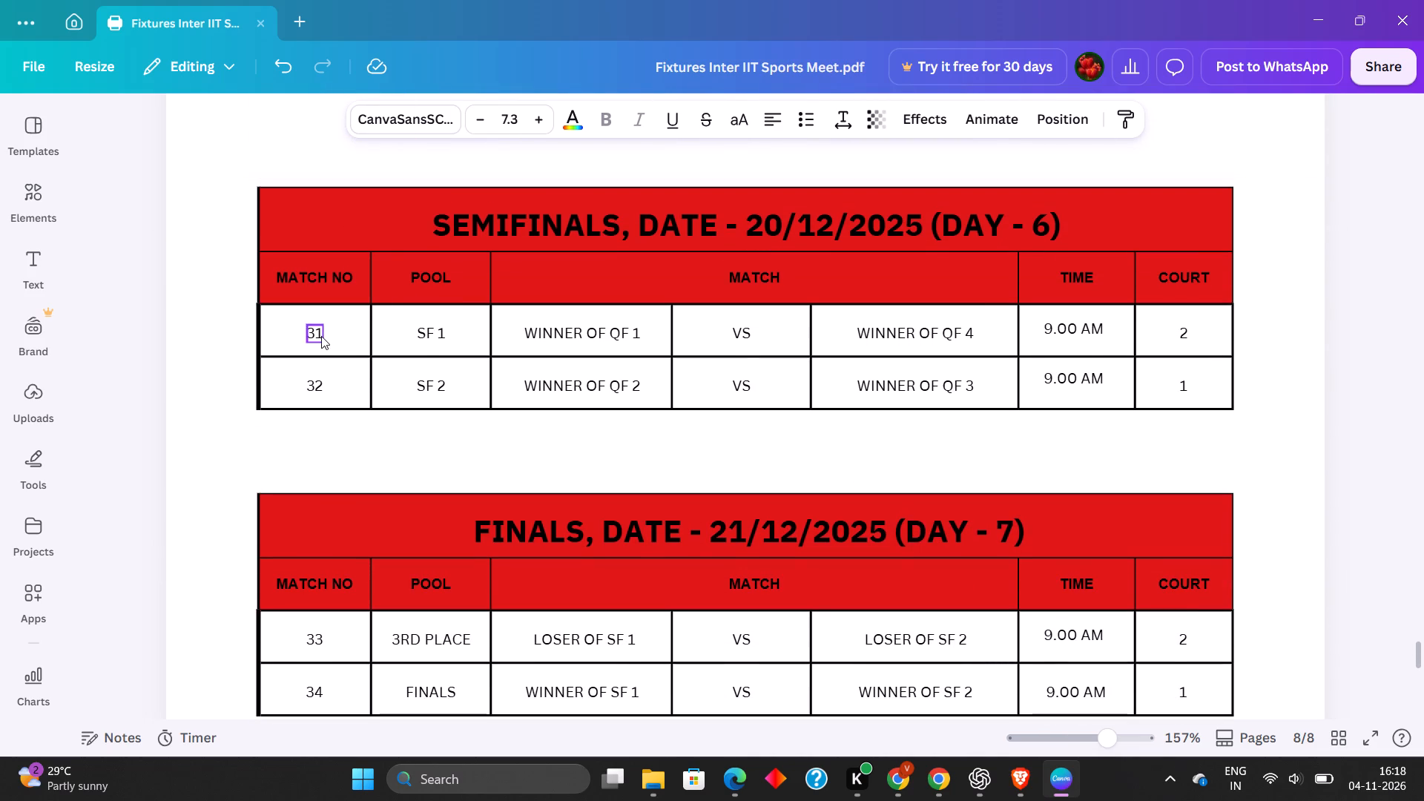
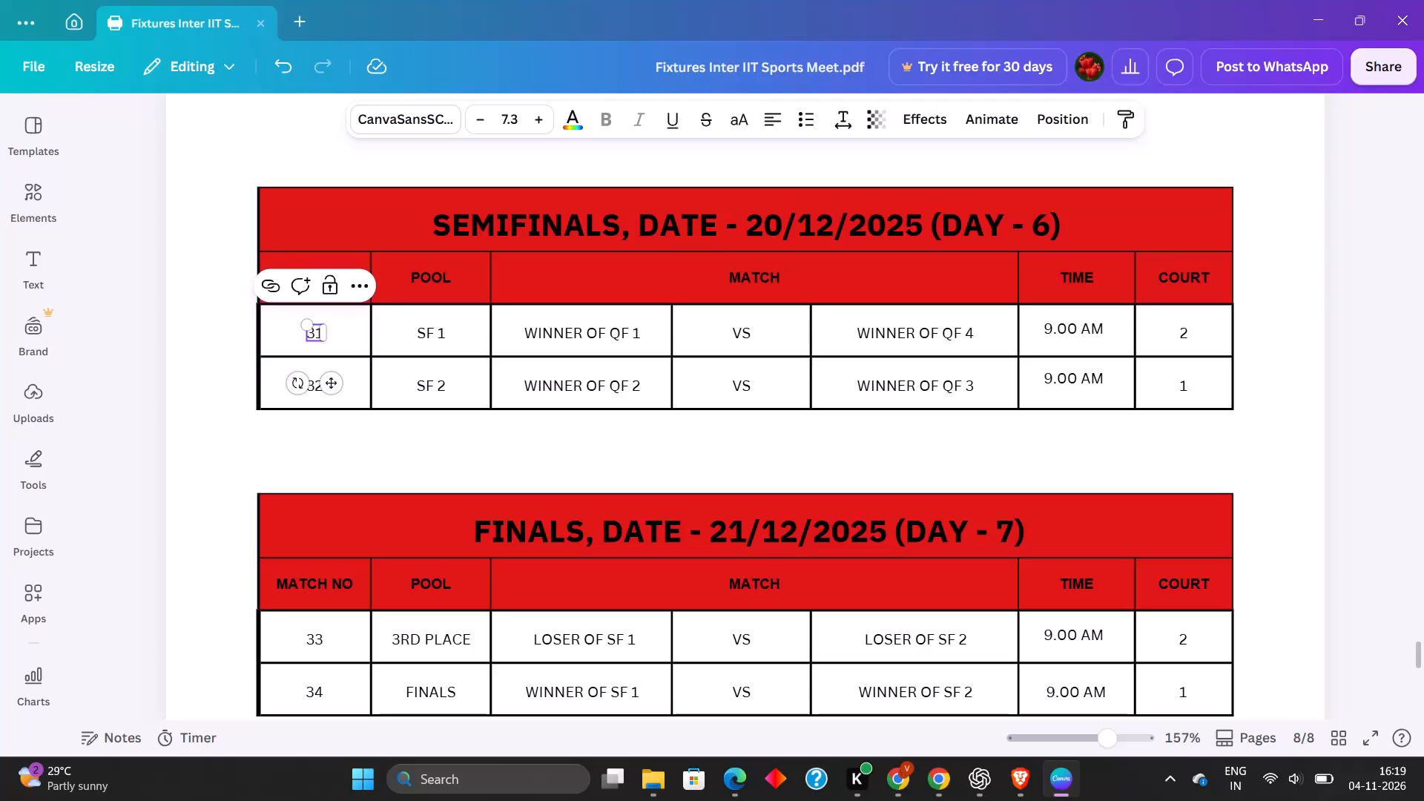
Set the match numbers in page 8's semifinals table to 35 for SF 1 and 36 for SF 2.
{"action": "key", "text": "BackSpace"}
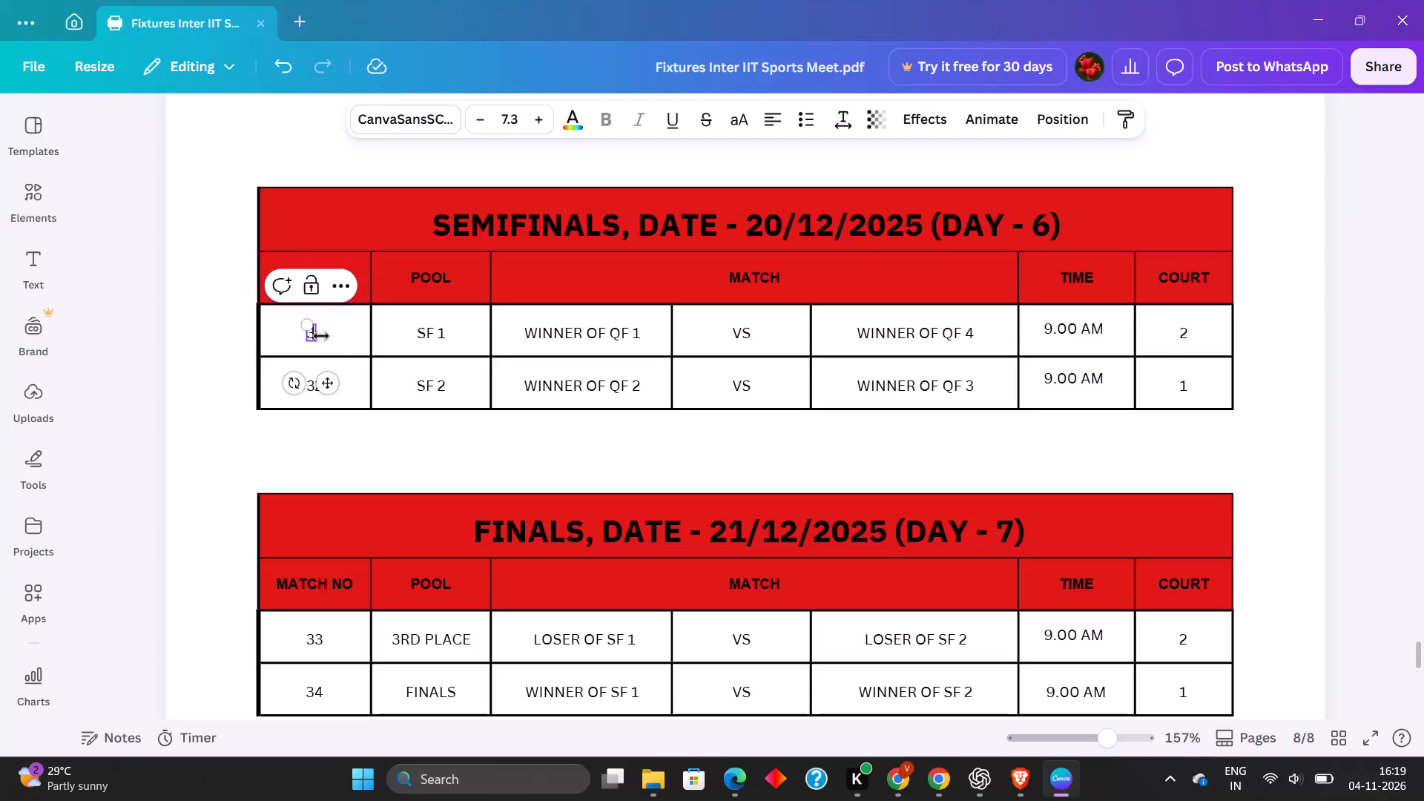
{"action": "key", "text": "5"}
{"action": "left_click", "coordinate": [369, 455]}
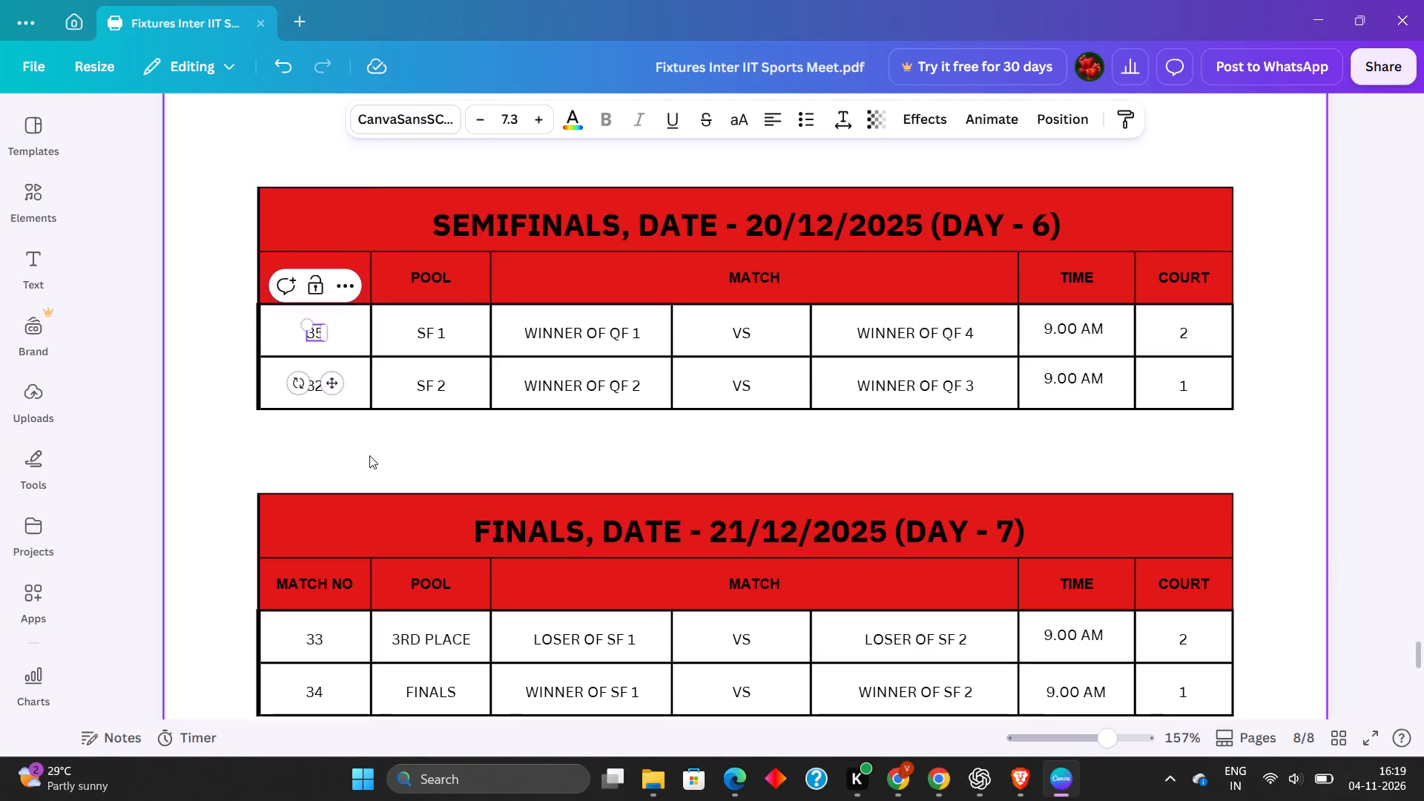
{"action": "double_click", "coordinate": [319, 386]}
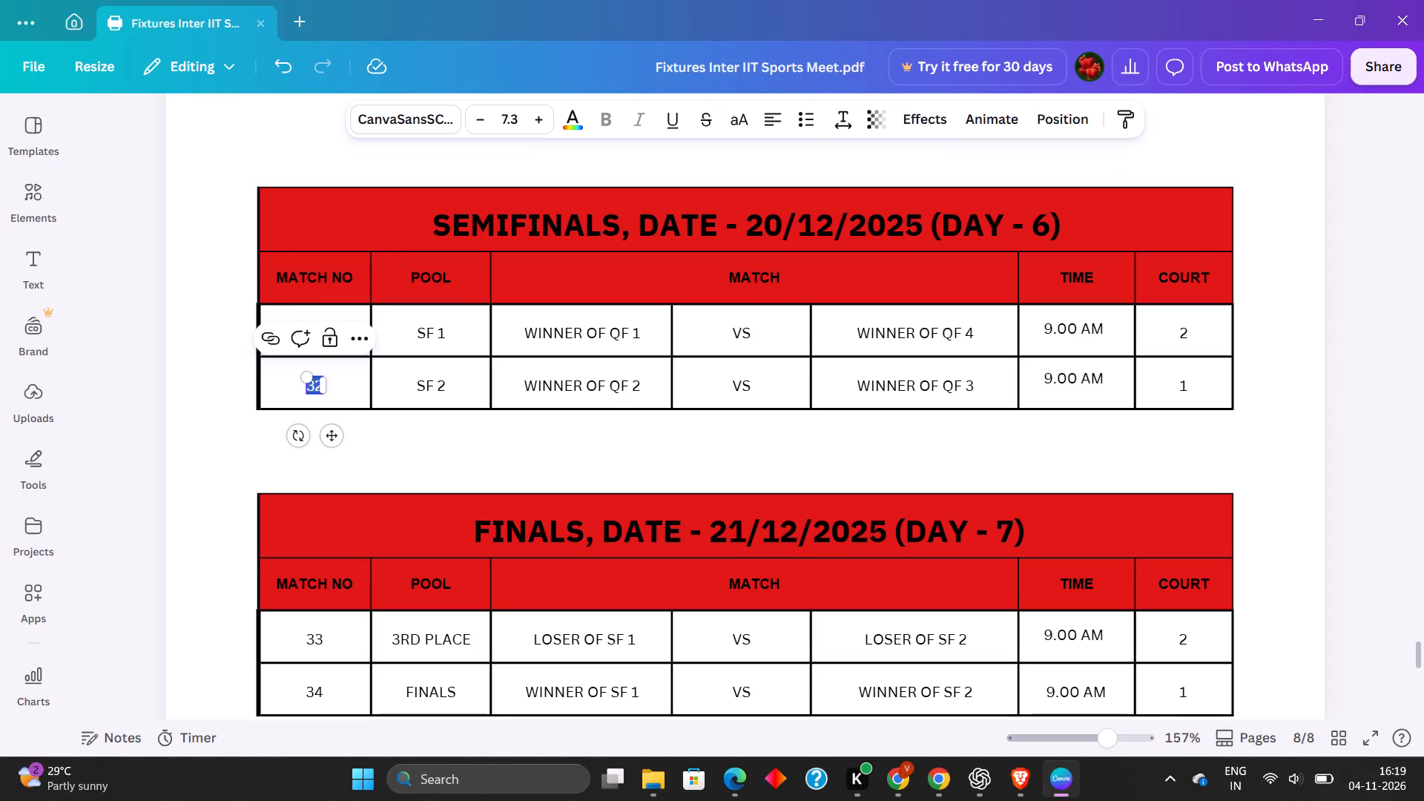
{"action": "left_click", "coordinate": [319, 389]}
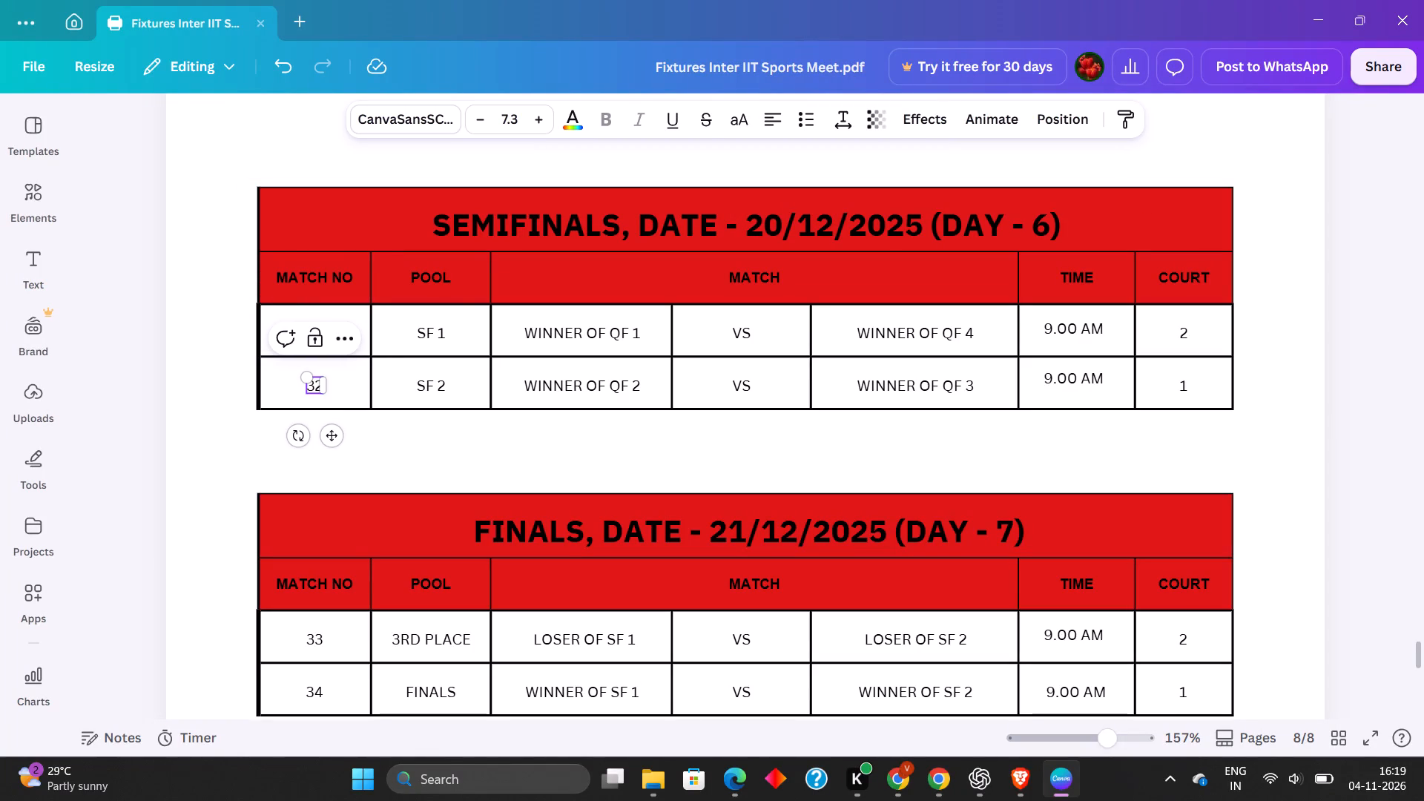
{"action": "key", "text": "BackSpace"}
{"action": "type", "text": "55"}
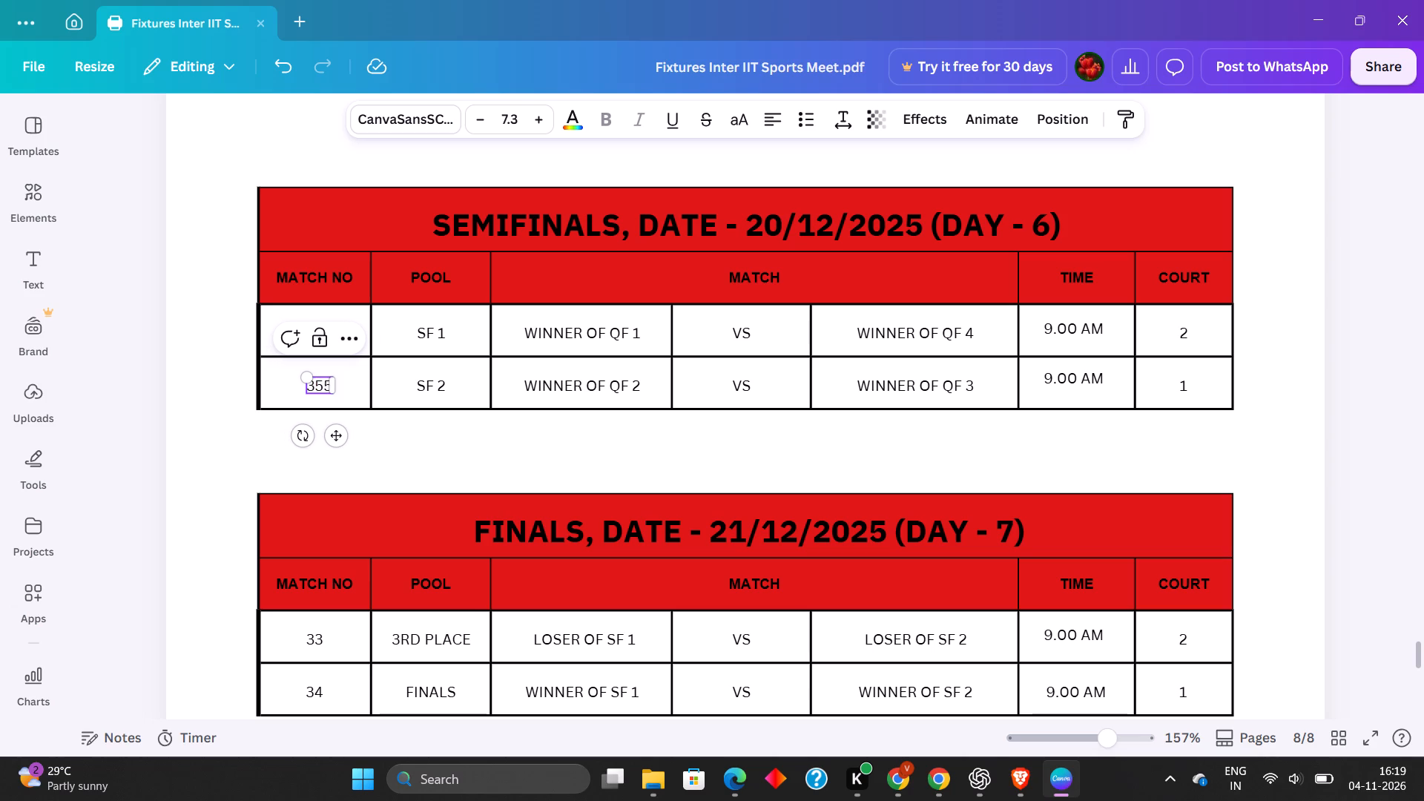
{"action": "key", "text": "BackSpace"}
{"action": "key", "text": "BackSpace"}
{"action": "key", "text": "6"}
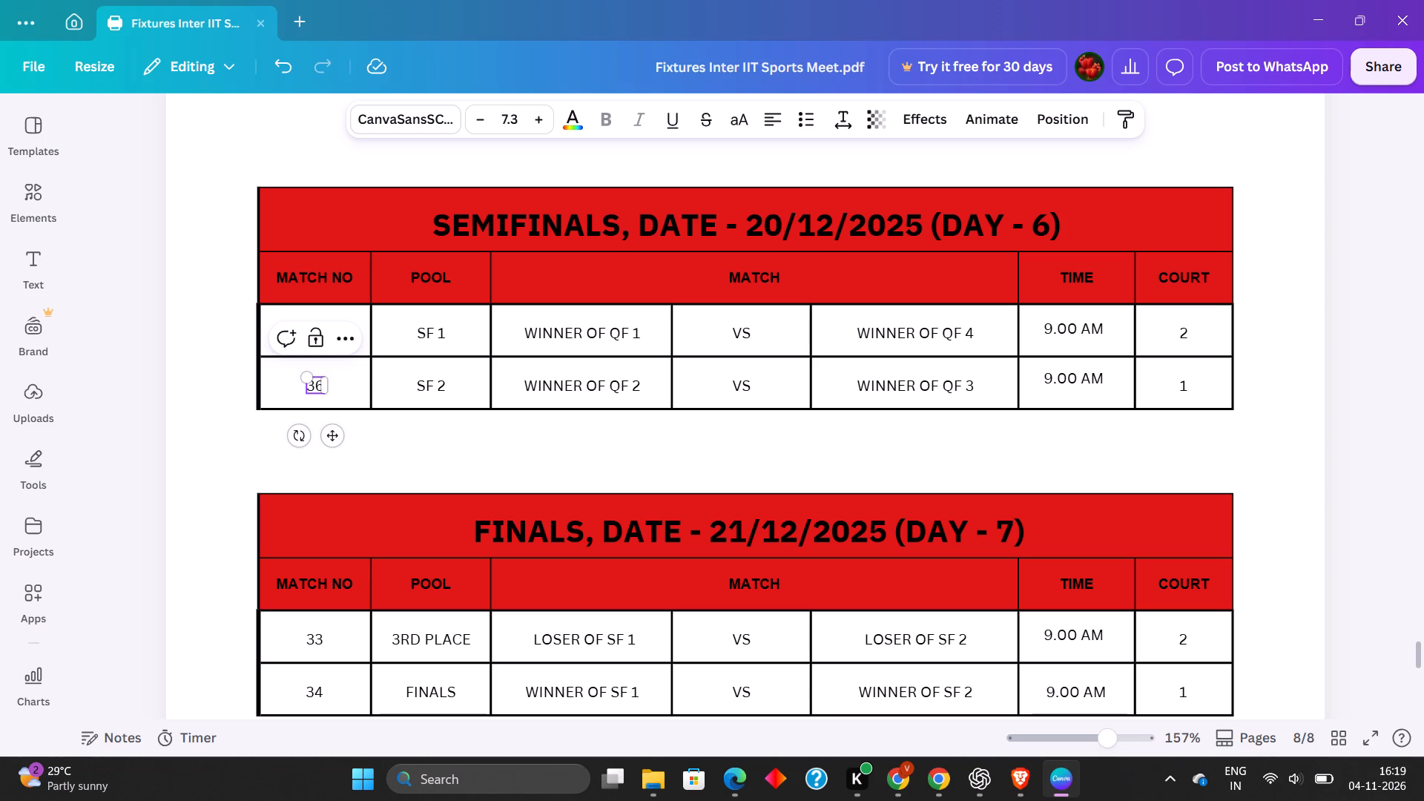
{"action": "left_click", "coordinate": [419, 453]}
Set the match numbers in page 8's finals table to 37 for the 3RD PLACE match and 38 for FINALS.
{"action": "scroll", "coordinate": [386, 464], "scroll_direction": "down", "scroll_amount": 4}
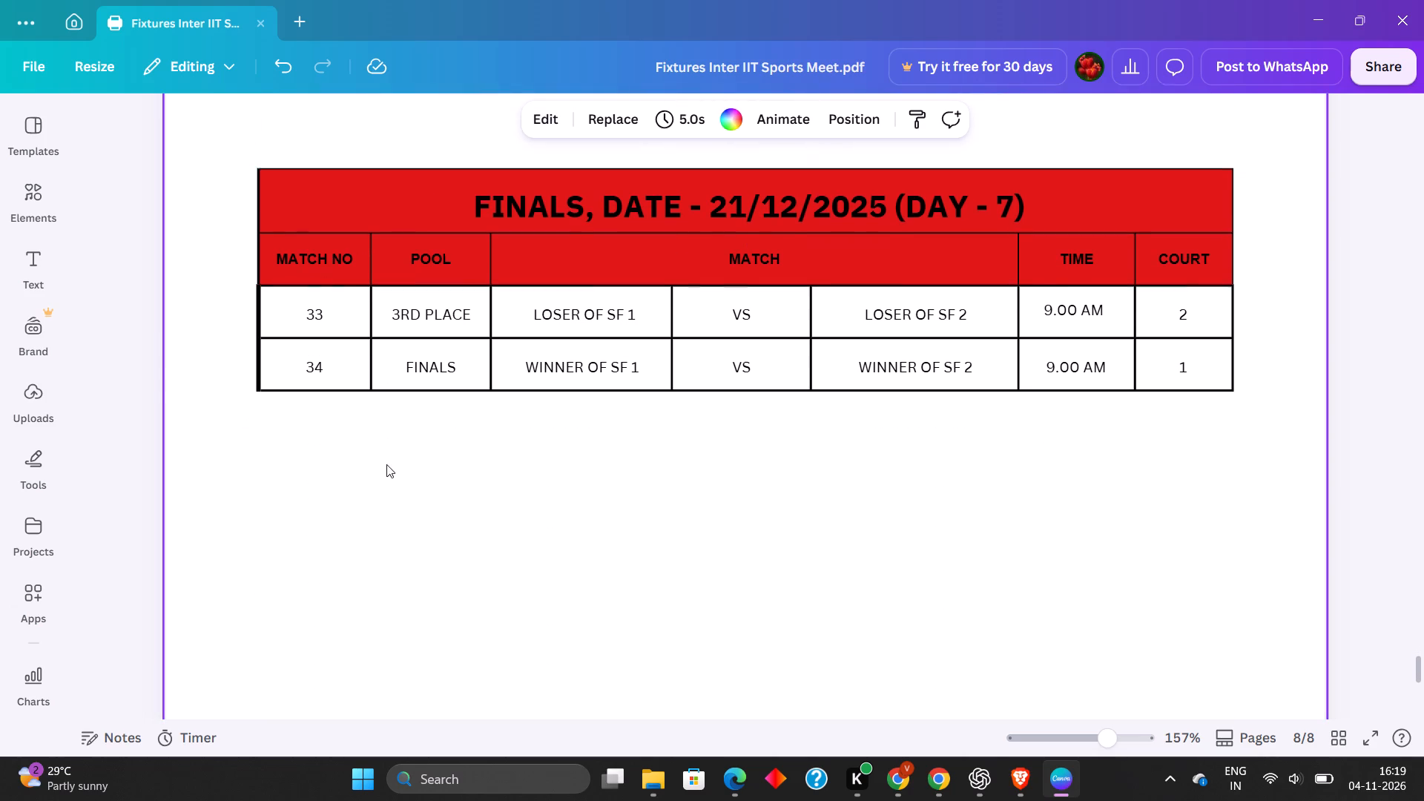
{"action": "double_click", "coordinate": [320, 297]}
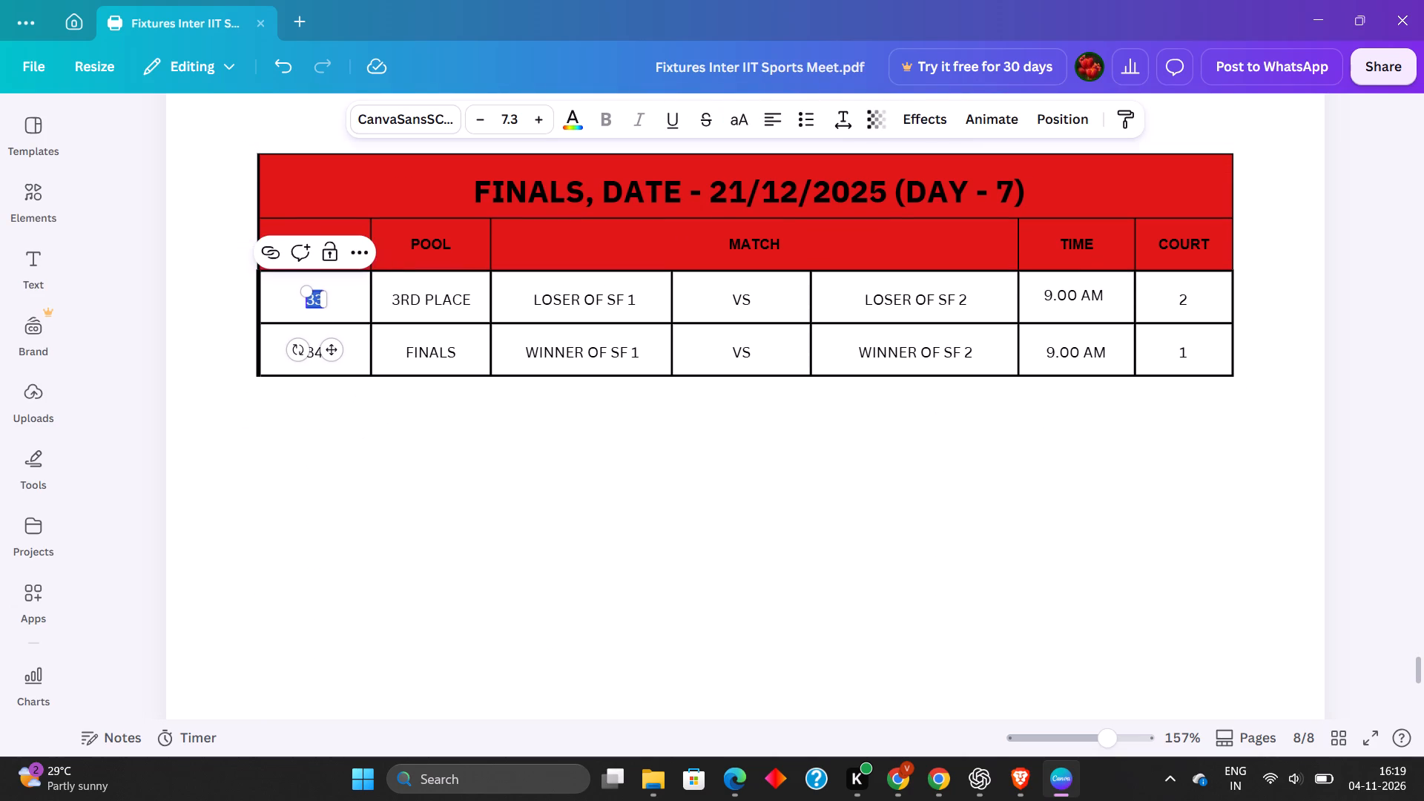
{"action": "left_click", "coordinate": [320, 297]}
{"action": "key", "text": "BackSpace"}
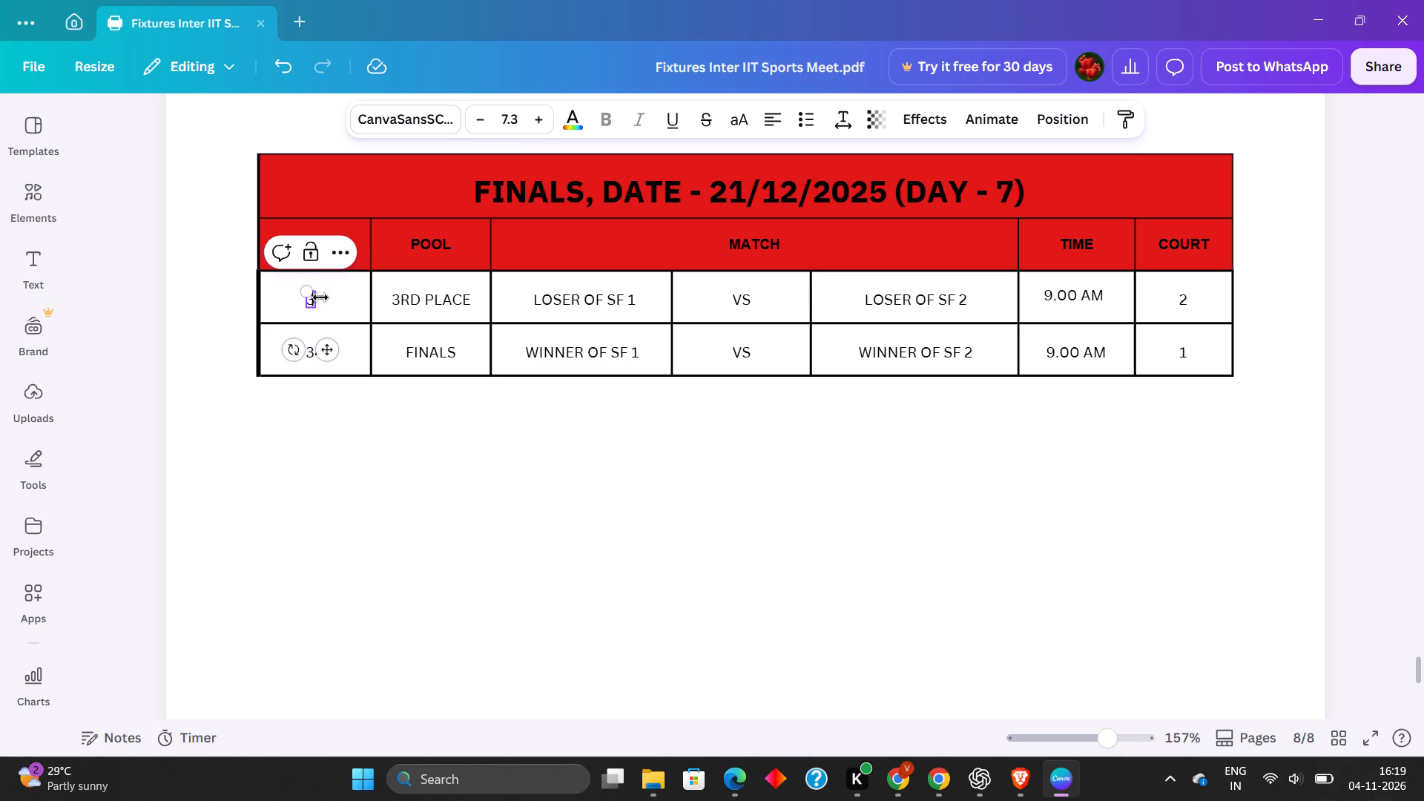
{"action": "key", "text": "7"}
{"action": "left_click", "coordinate": [355, 334]}
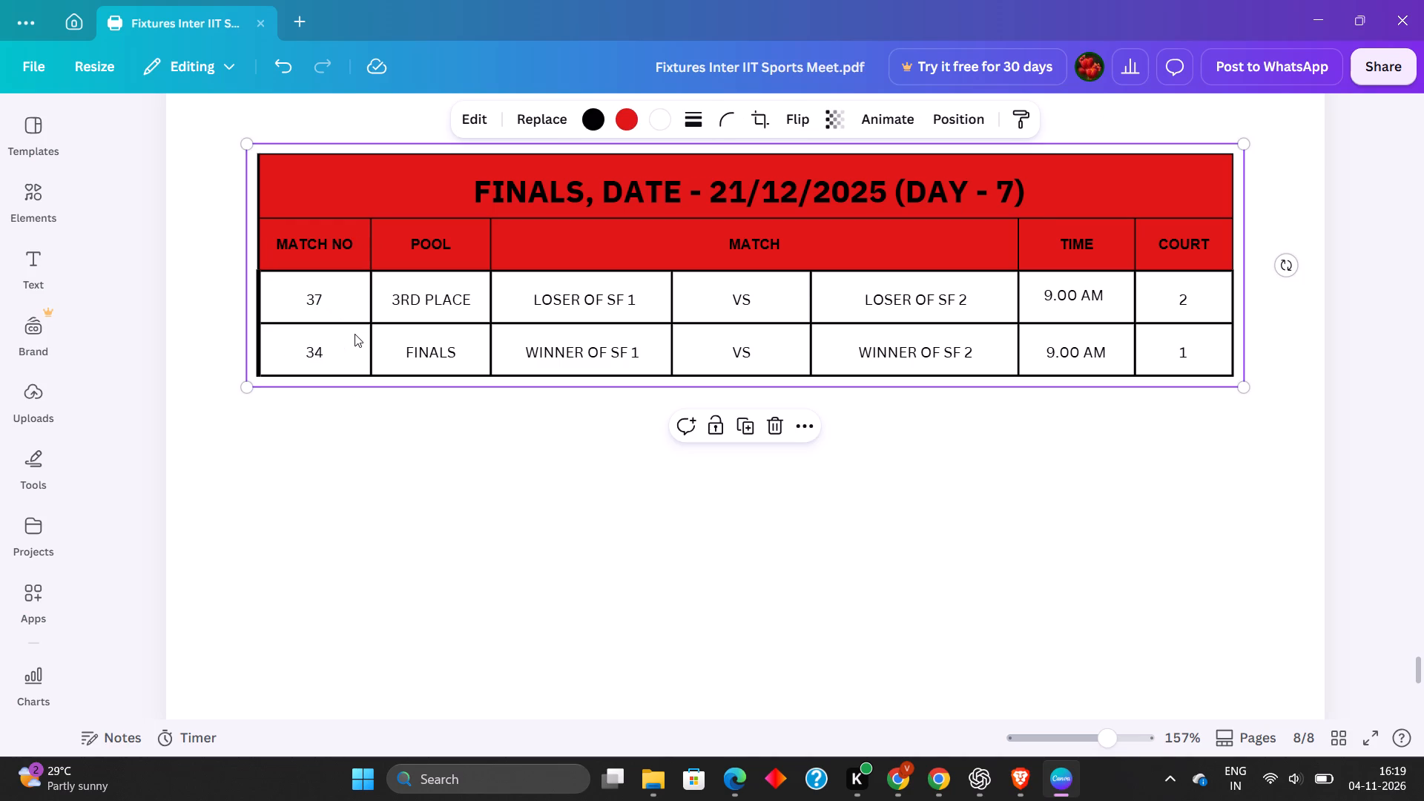
{"action": "double_click", "coordinate": [320, 349]}
{"action": "left_click", "coordinate": [320, 349]}
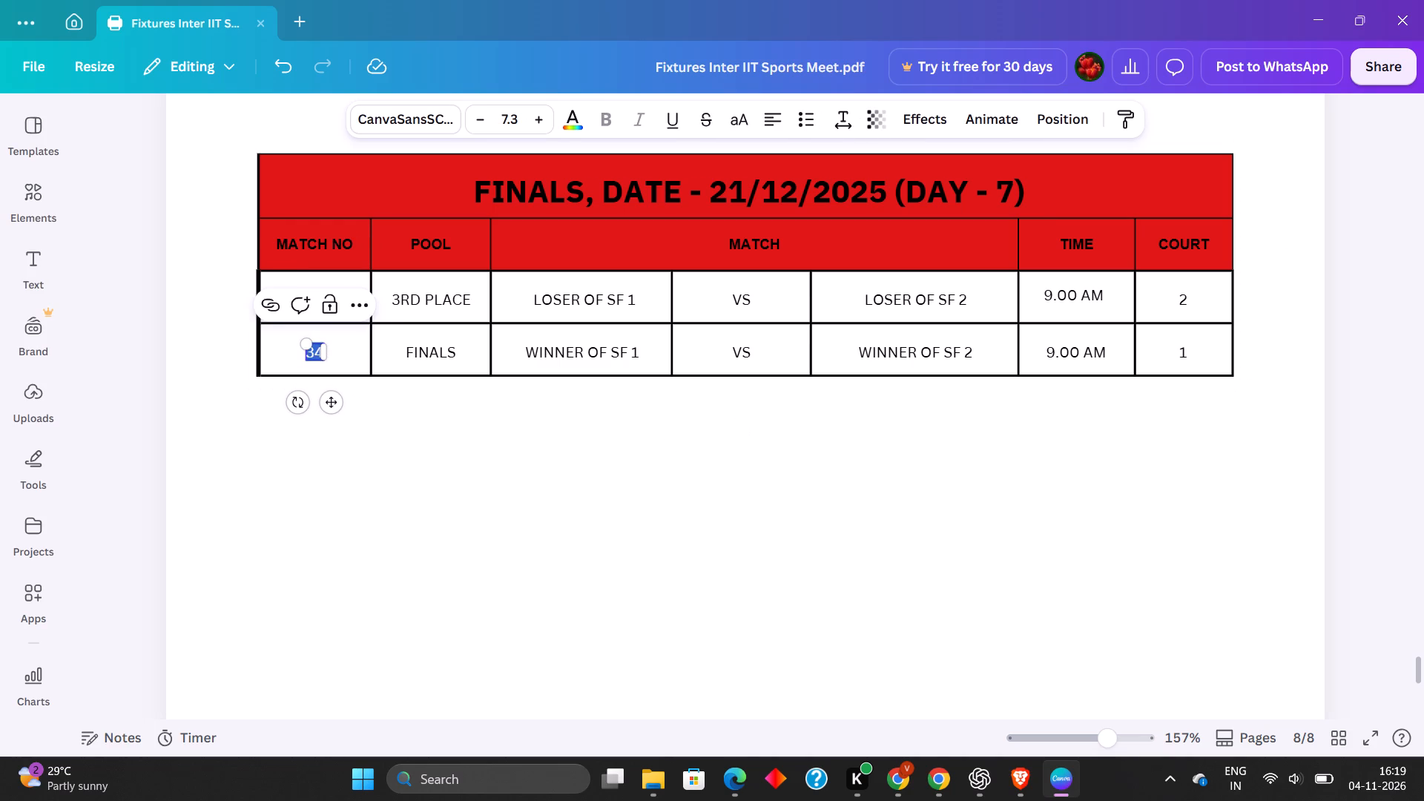
{"action": "key", "text": "BackSpace"}
{"action": "key", "text": "8"}
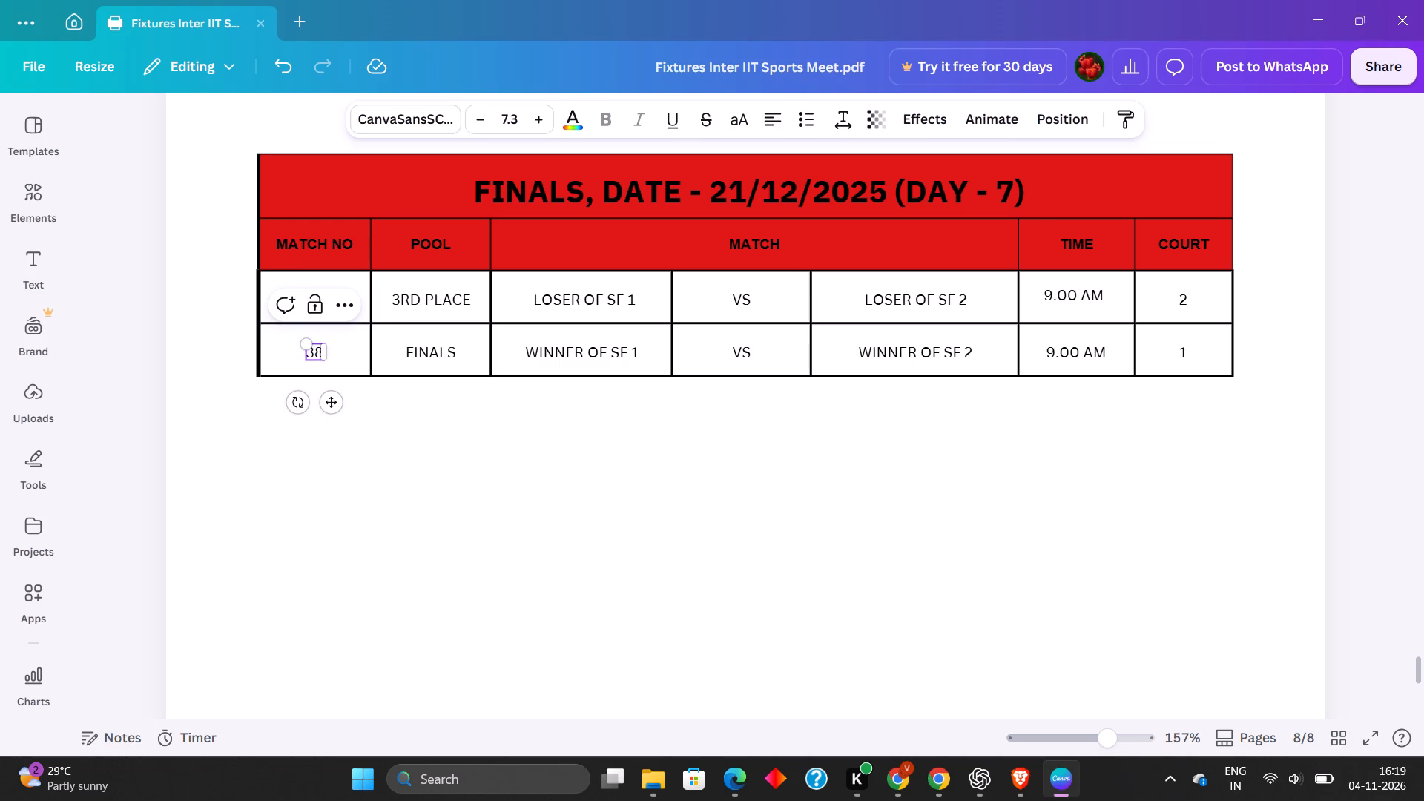
{"action": "left_click", "coordinate": [400, 438]}
Review the match numbering in the earlier tables, from page 7's quarter finals back through page 6's league matches.
{"action": "scroll", "coordinate": [400, 438], "scroll_direction": "up", "scroll_amount": 10}
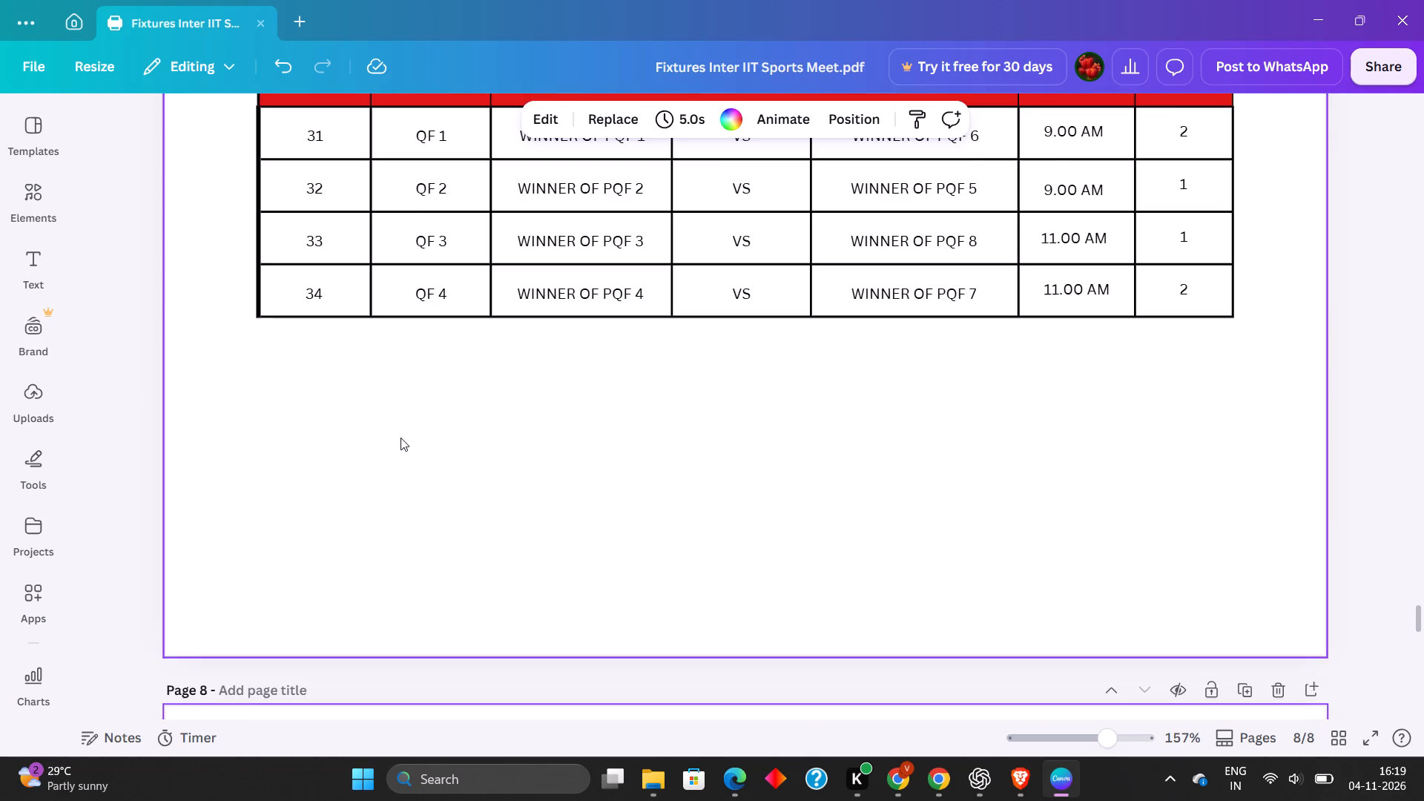
{"action": "scroll", "coordinate": [400, 438], "scroll_direction": "up", "scroll_amount": 3}
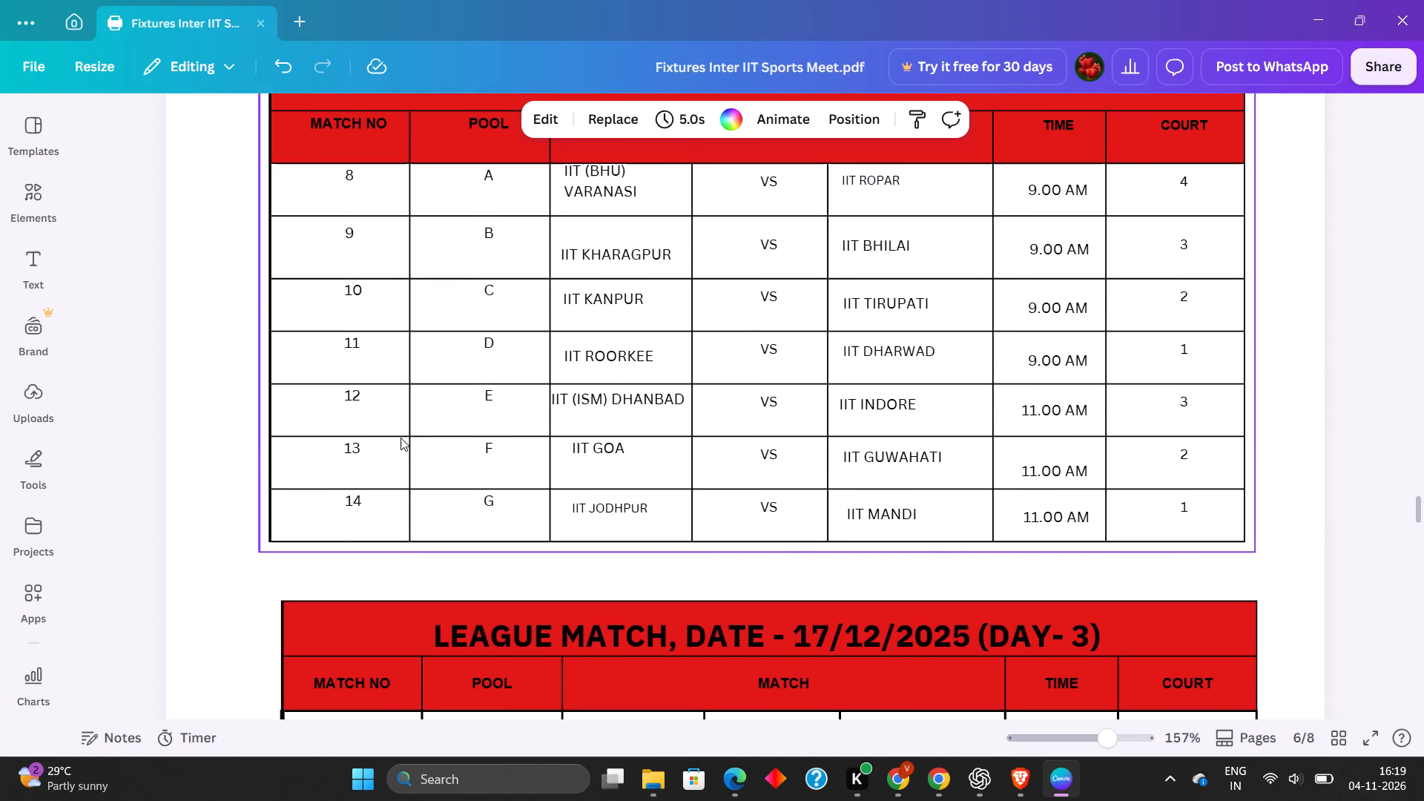
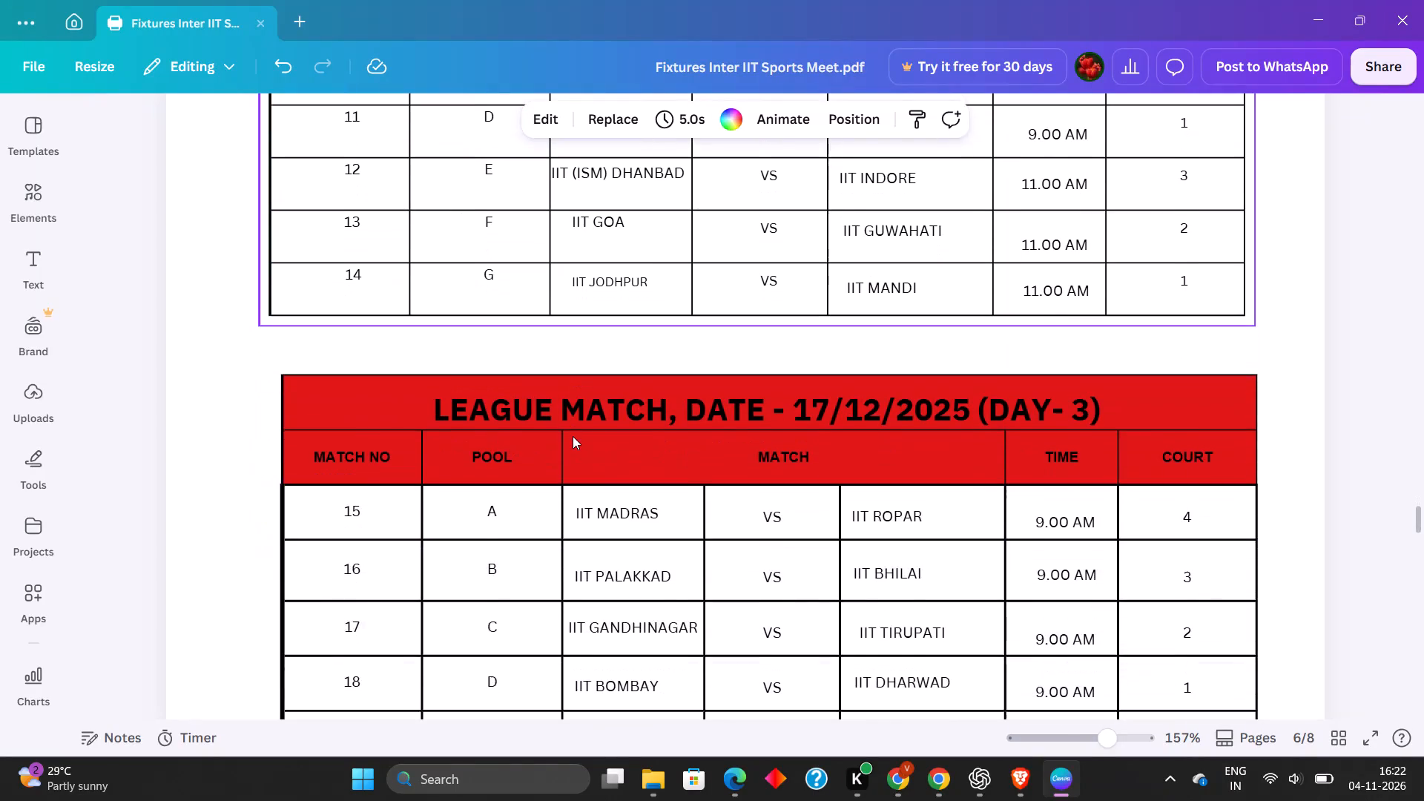
Review the fixture tables from page 6 back through the finals and quarter finals to page 1's men's pool table.
{"action": "scroll", "coordinate": [573, 436], "scroll_direction": "down", "scroll_amount": 4}
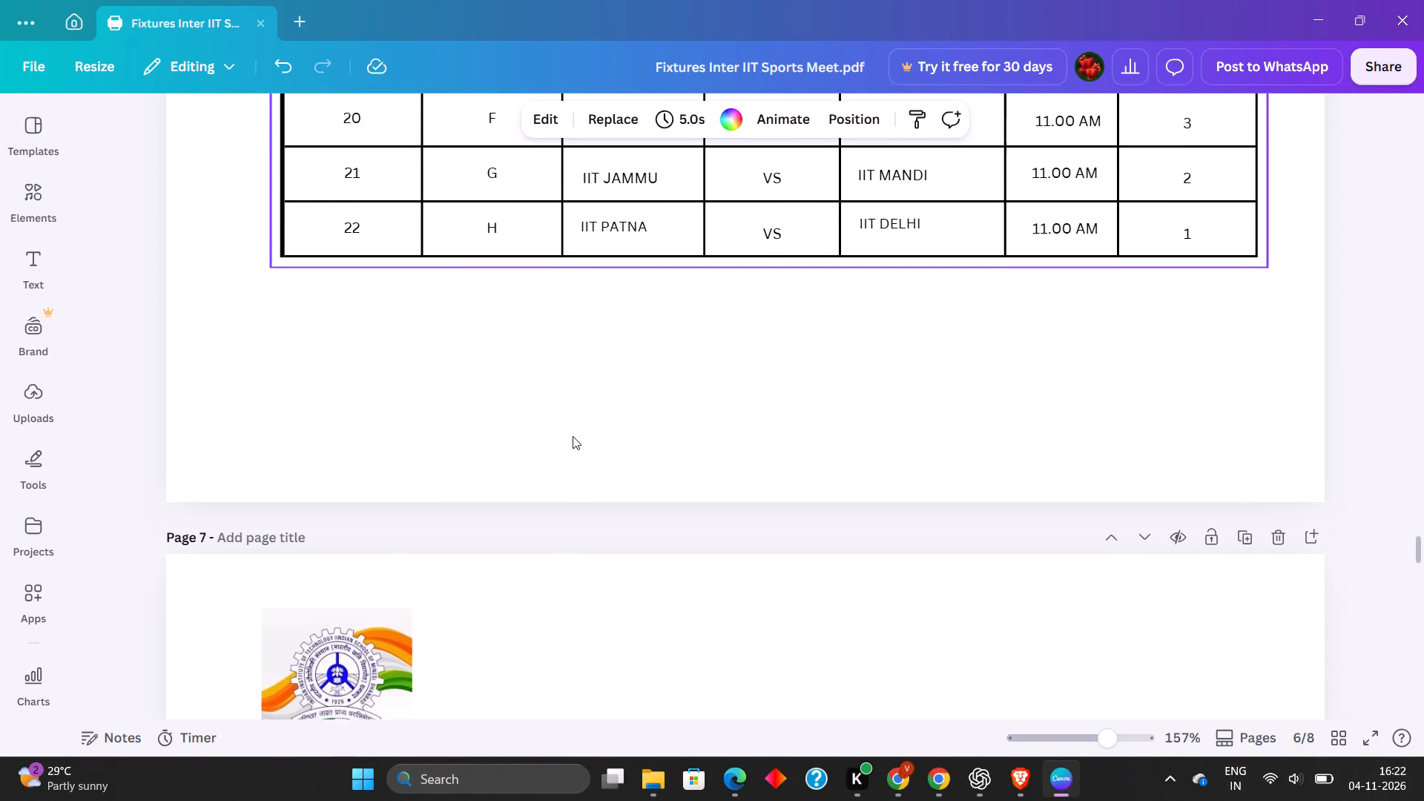
{"action": "scroll", "coordinate": [573, 436], "scroll_direction": "up", "scroll_amount": 12}
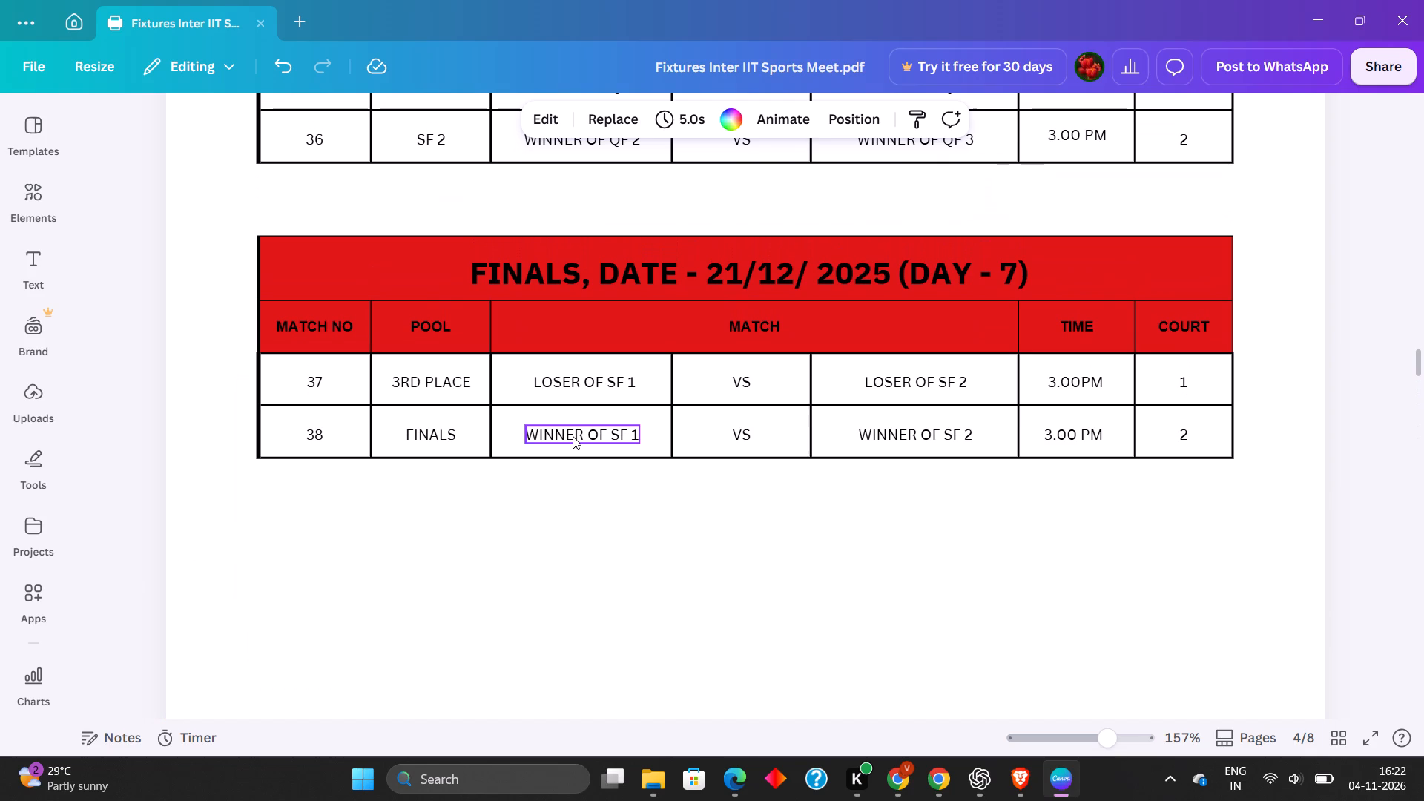
{"action": "scroll", "coordinate": [573, 436], "scroll_direction": "up", "scroll_amount": 18}
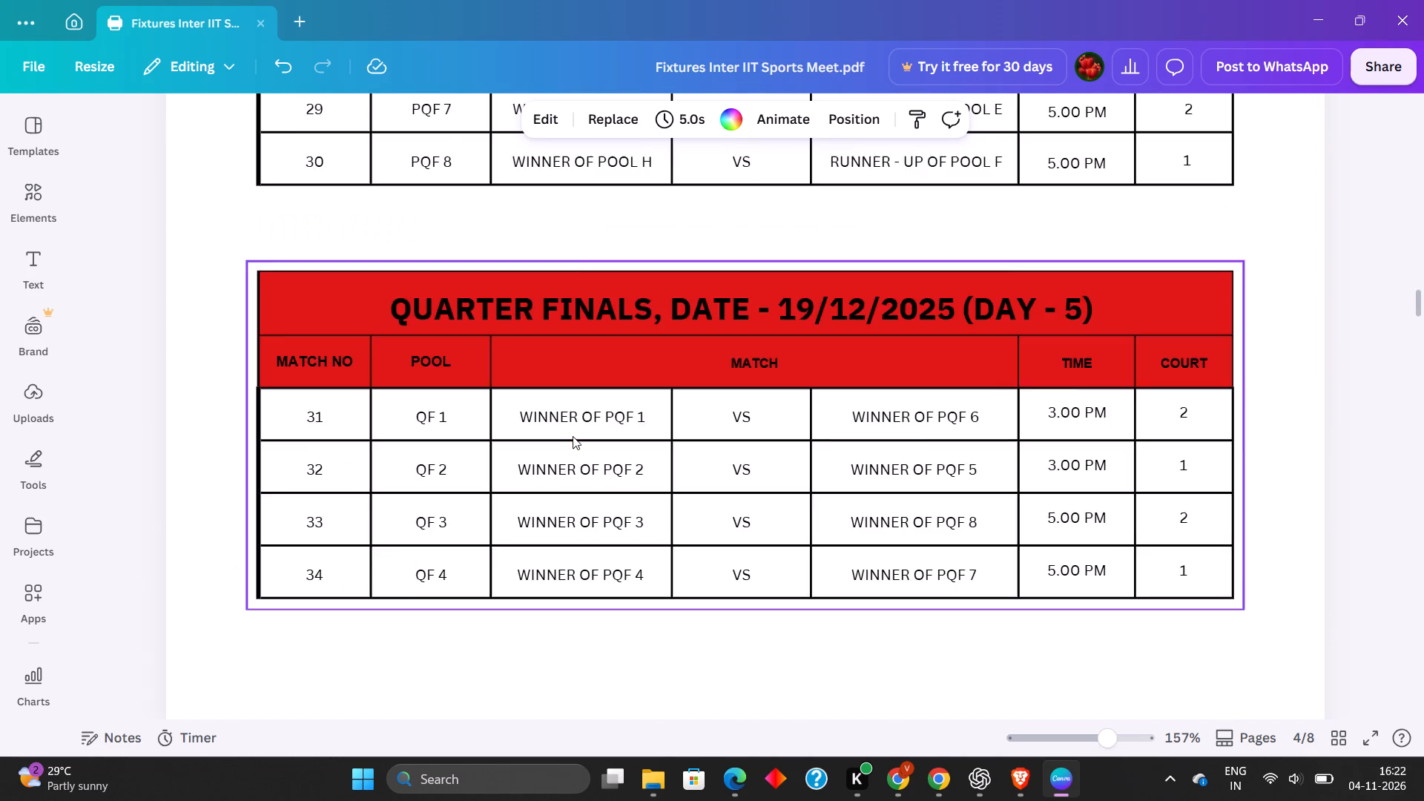
{"action": "scroll", "coordinate": [573, 436], "scroll_direction": "down", "scroll_amount": 3}
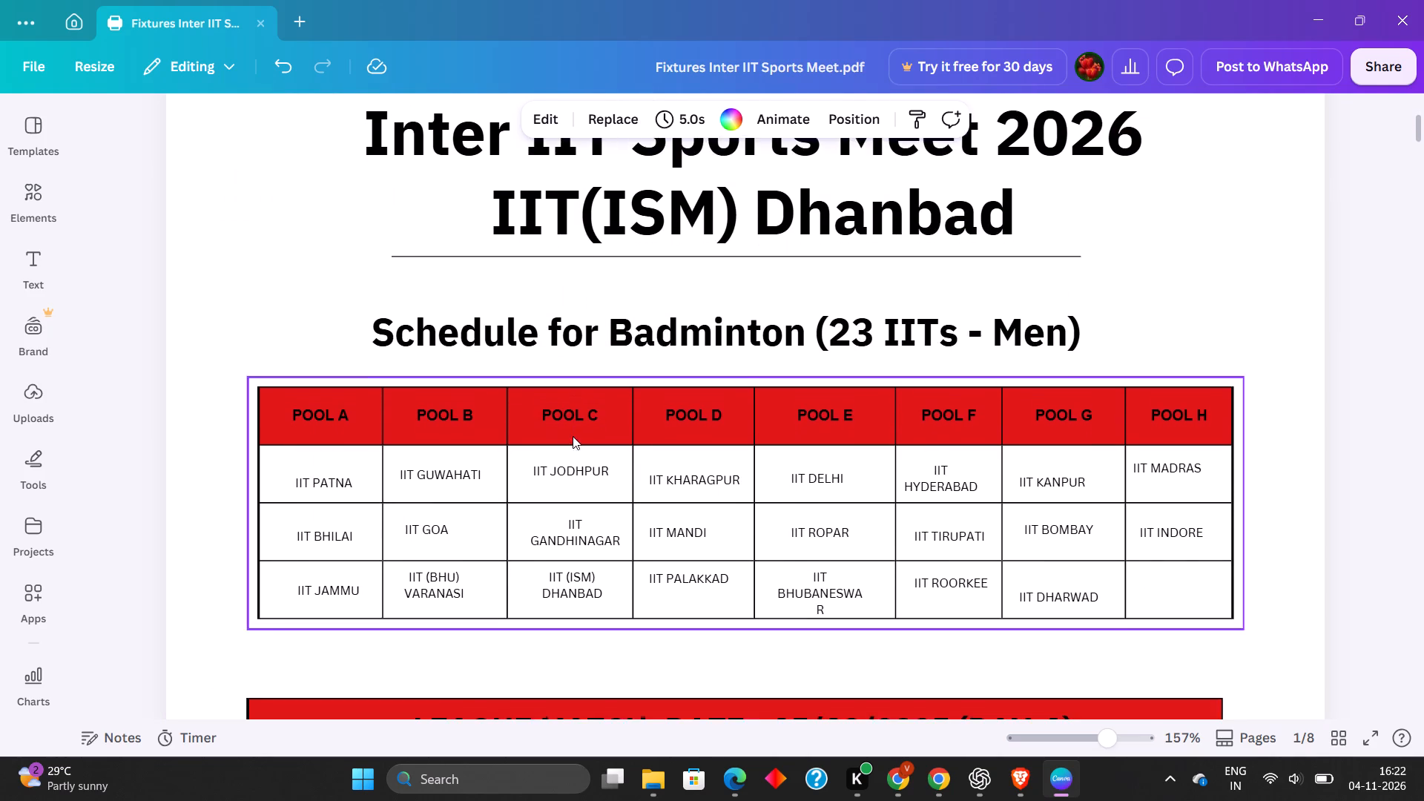
{"action": "scroll", "coordinate": [573, 436], "scroll_direction": "down", "scroll_amount": 1}
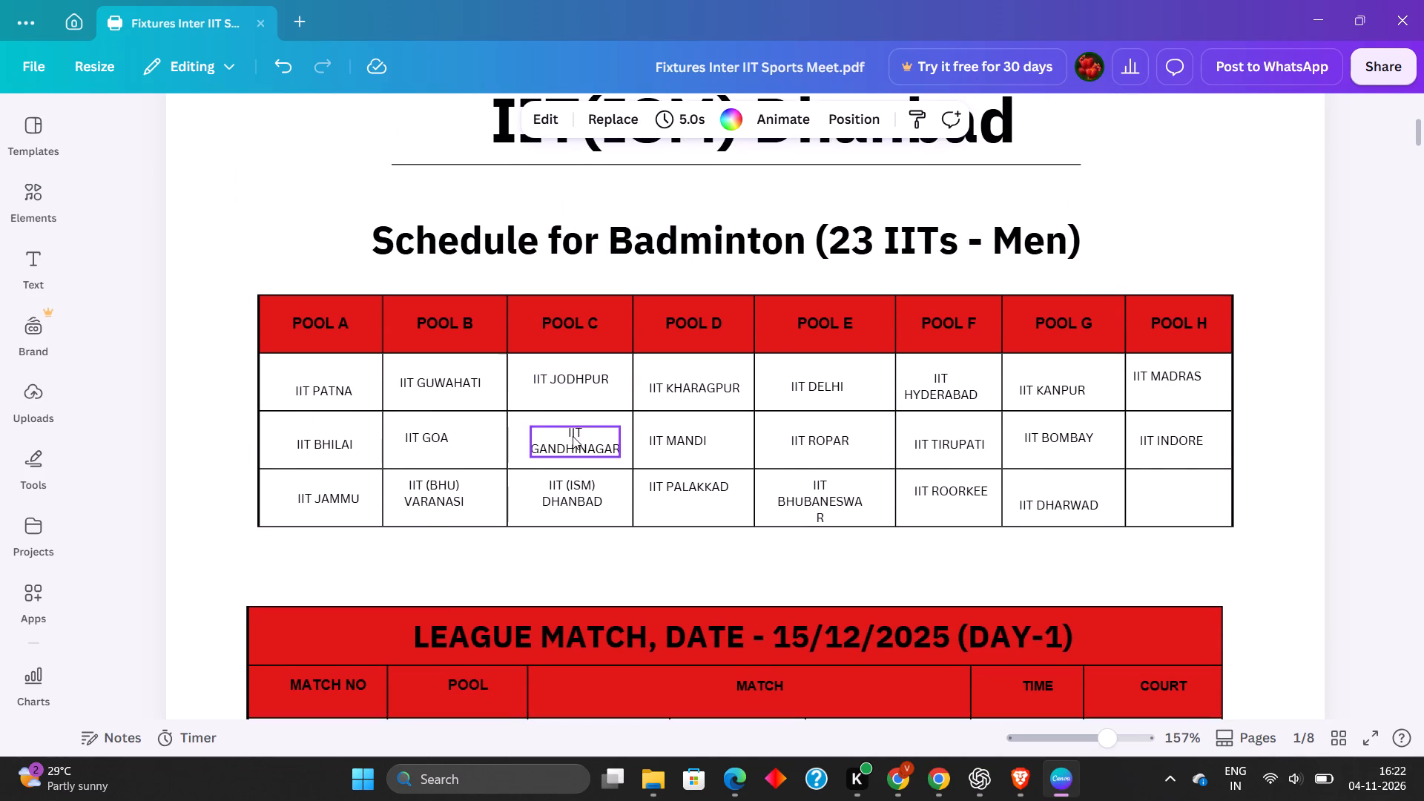
{"action": "scroll", "coordinate": [573, 436], "scroll_direction": "down", "scroll_amount": 1}
Move IIT JODHPUR slightly down in its Pool C cell on page 1 to line up with IIT GUWAHATI.
{"action": "left_click", "coordinate": [572, 362]}
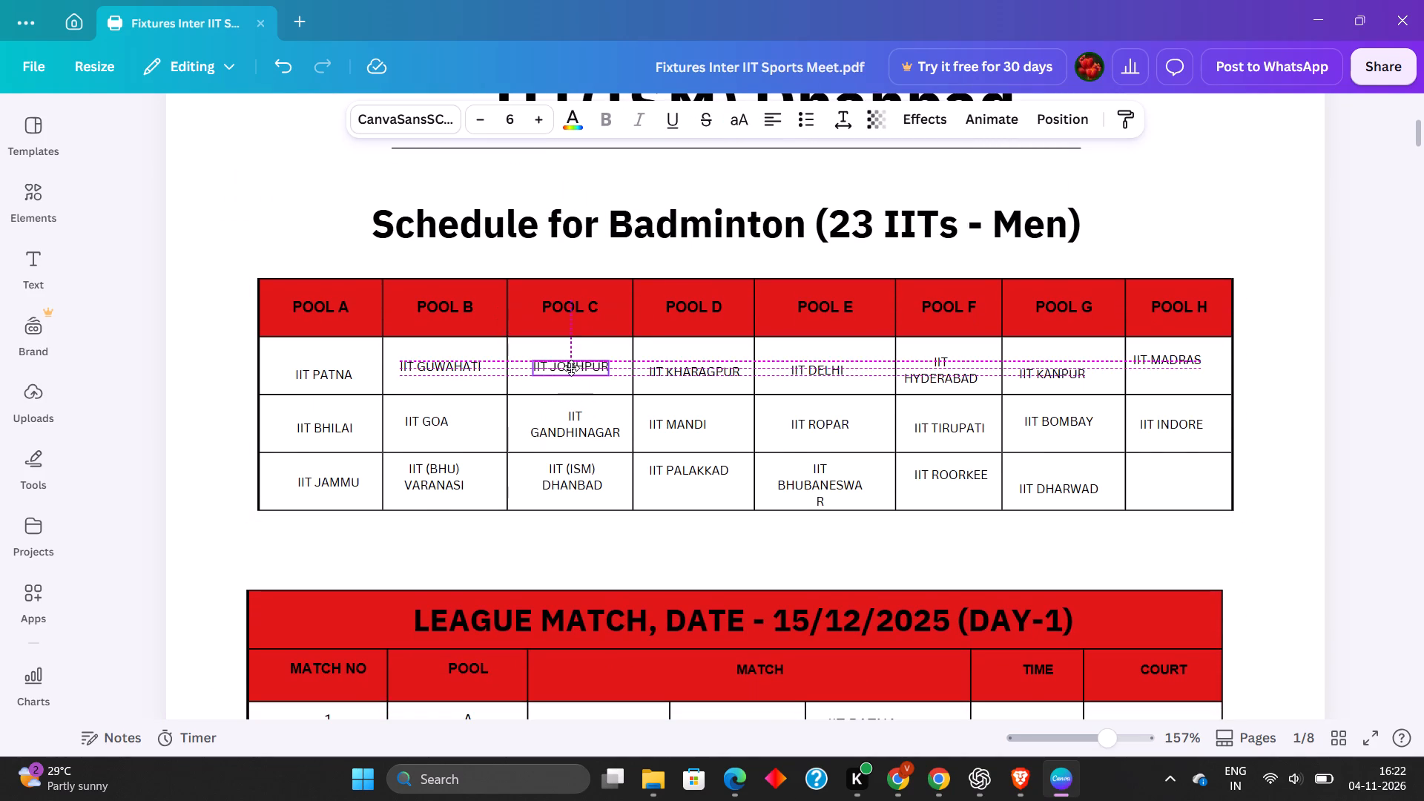
{"action": "left_click", "coordinate": [1104, 538]}
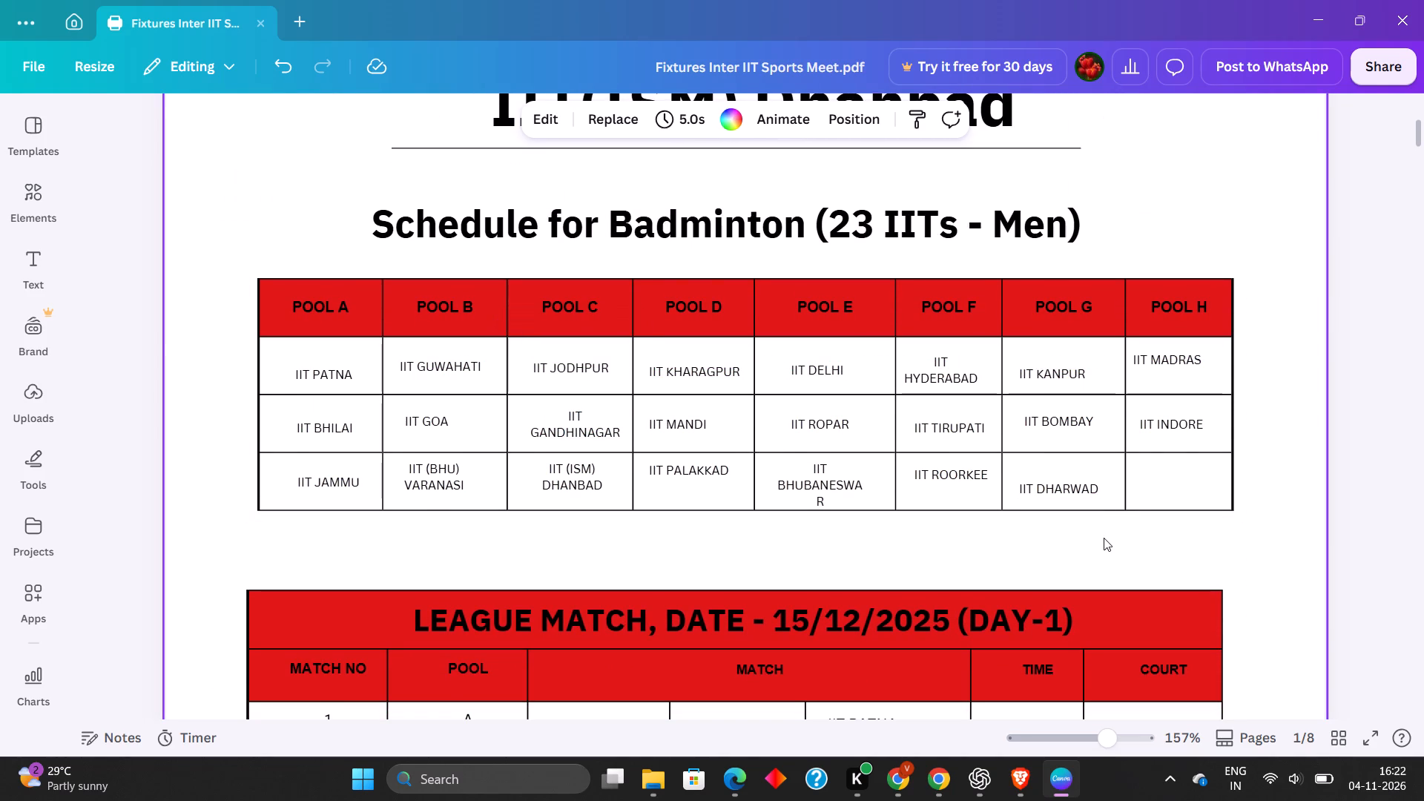
Move IIT KANPUR slightly up in its Pool G cell on page 1 to sit level with the other first-row teams.
{"action": "scroll", "coordinate": [997, 556], "scroll_direction": "down", "scroll_amount": 2}
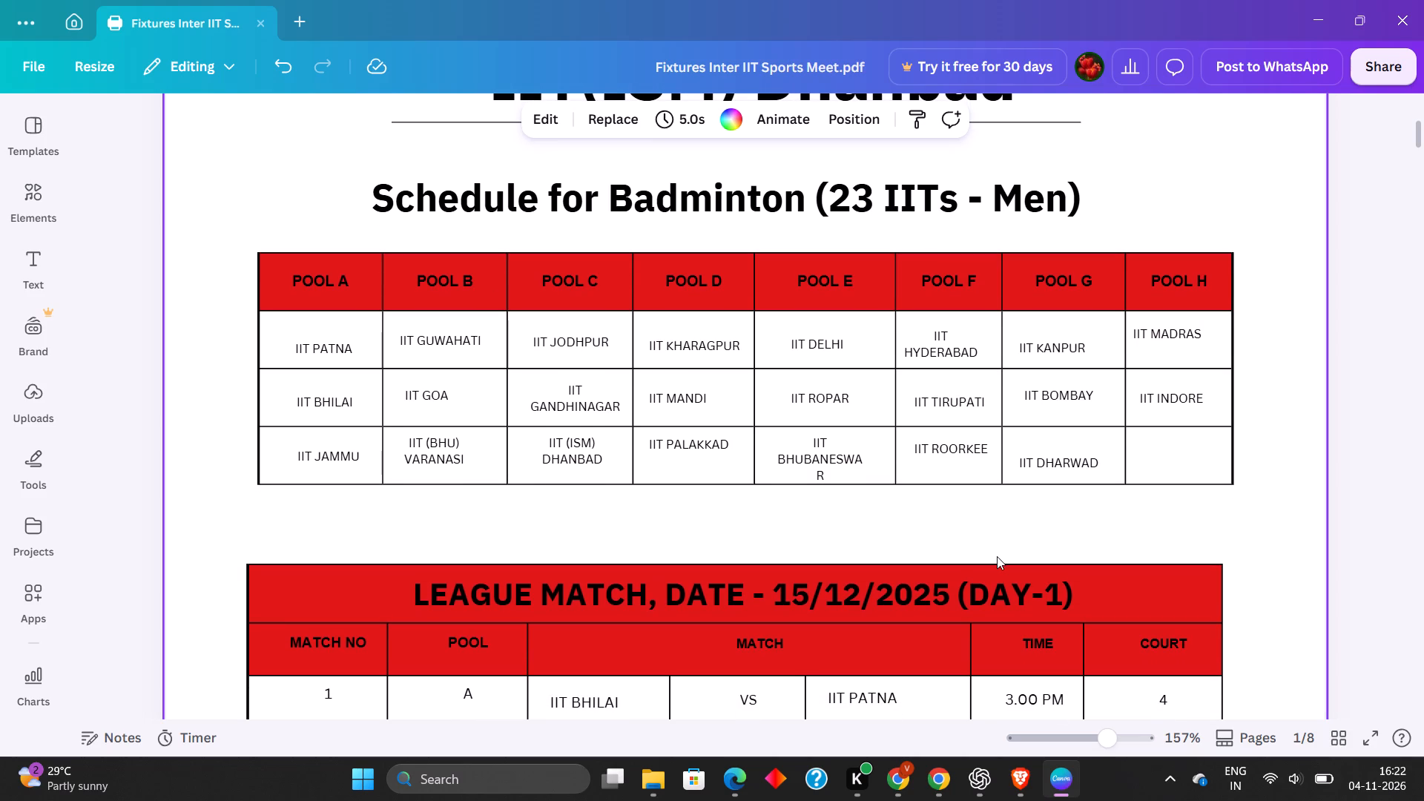
{"action": "scroll", "coordinate": [997, 556], "scroll_direction": "down", "scroll_amount": 1}
{"action": "left_click_drag", "start_coordinate": [1060, 349], "coordinate": [1061, 340]}
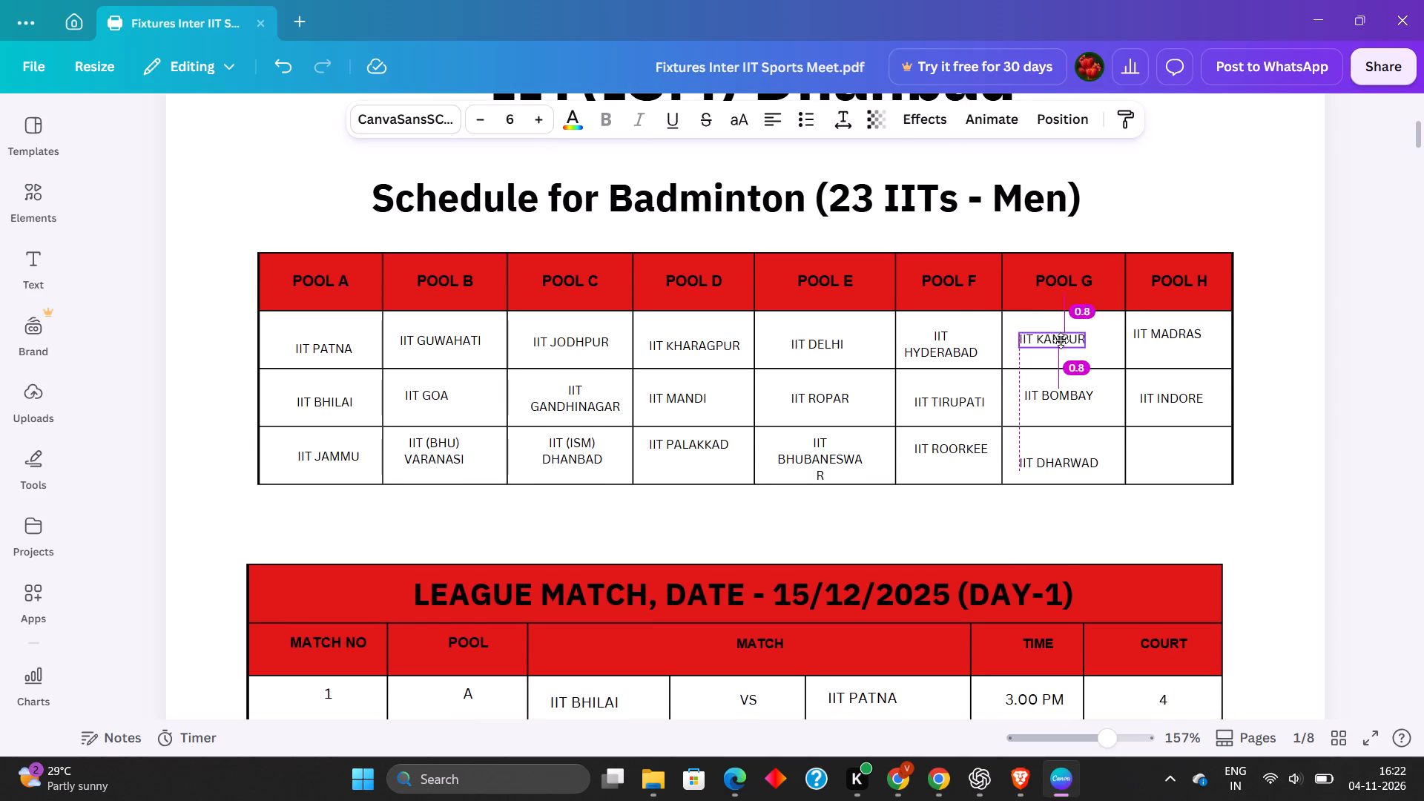
{"action": "left_click_drag", "start_coordinate": [1061, 340], "coordinate": [1061, 342]}
{"action": "left_click", "coordinate": [1135, 521]}
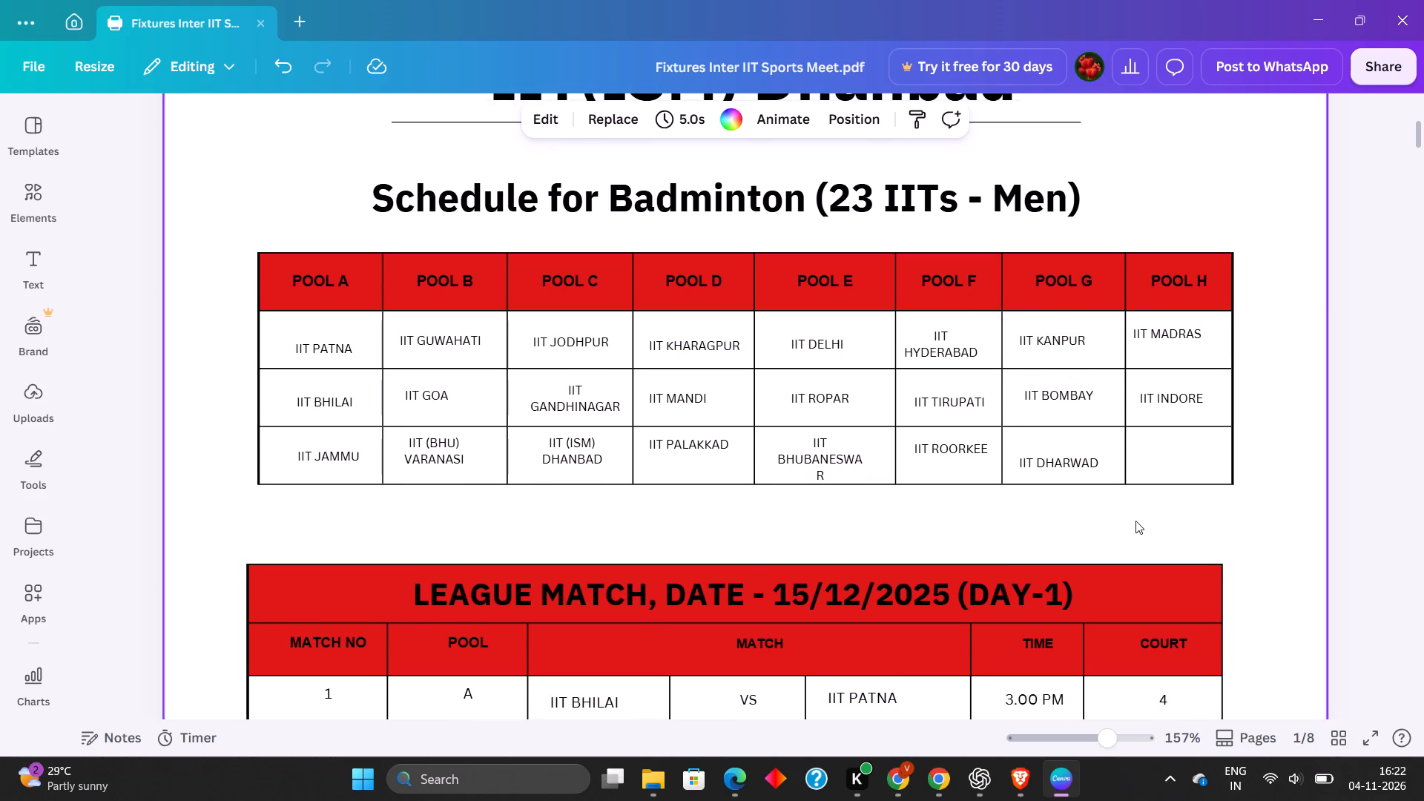
Check the match numbers, pools, teams, times and courts in page 1's Day 1 league table dated 15/12/2025.
{"action": "scroll", "coordinate": [1135, 521], "scroll_direction": "down", "scroll_amount": 2}
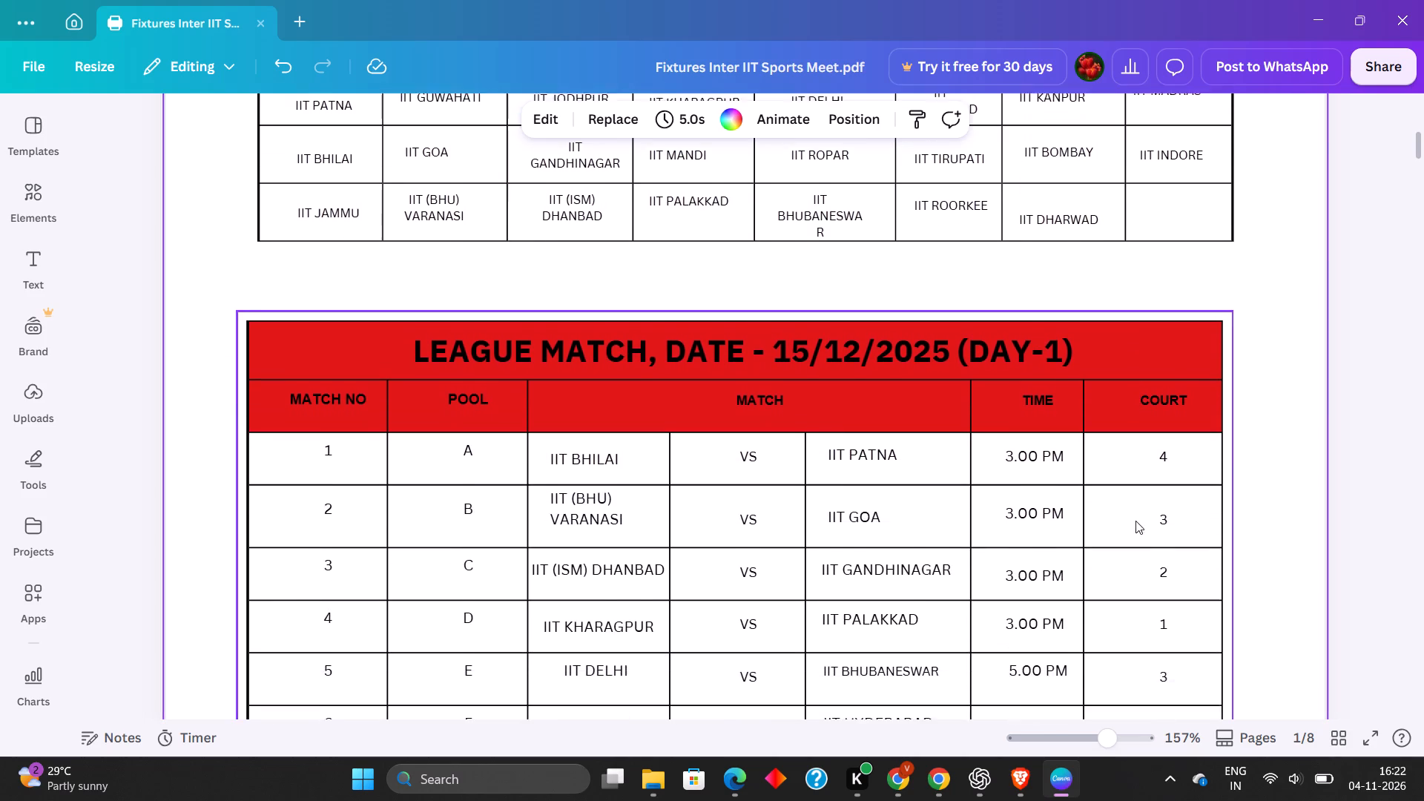
{"action": "scroll", "coordinate": [1135, 521], "scroll_direction": "down", "scroll_amount": 4}
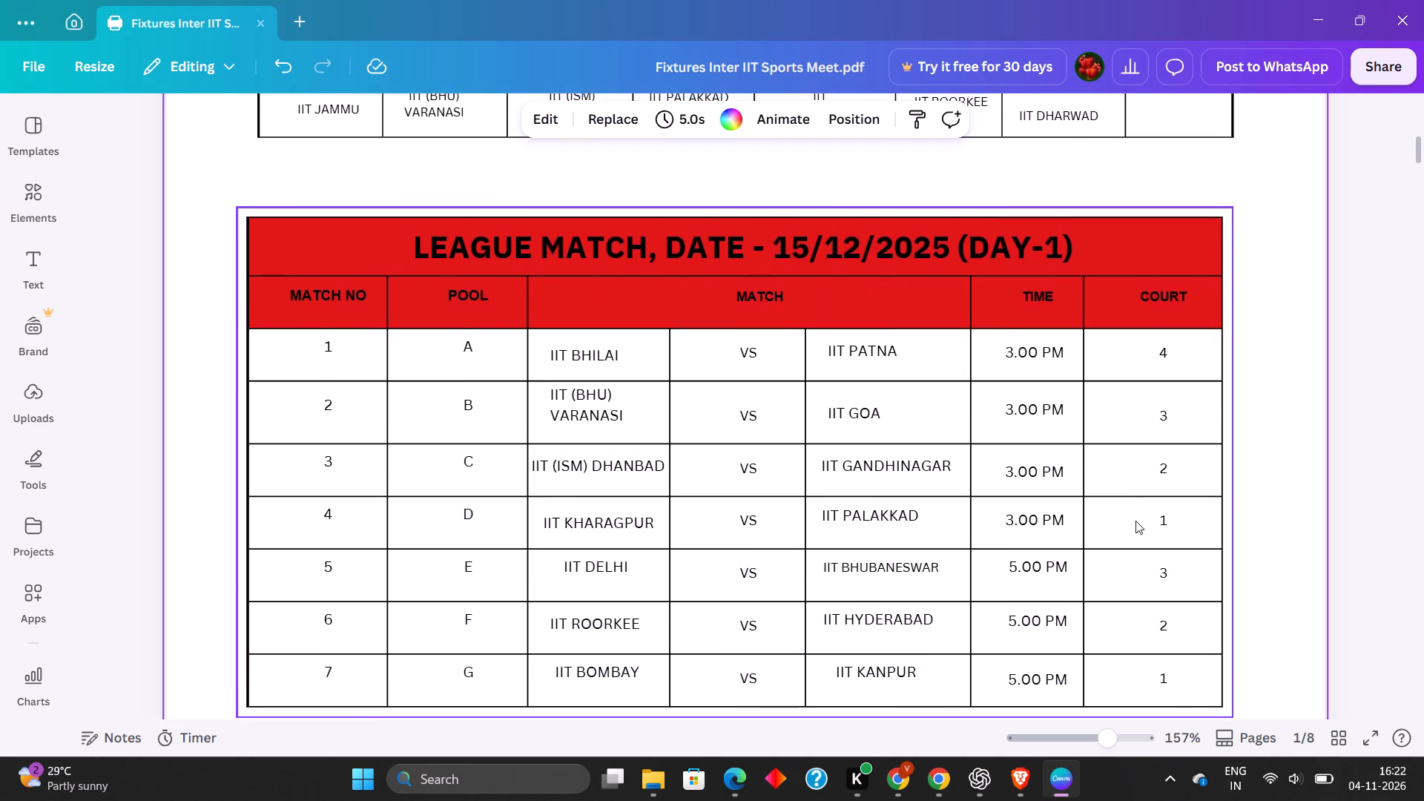
{"action": "scroll", "coordinate": [1135, 521], "scroll_direction": "down", "scroll_amount": 1}
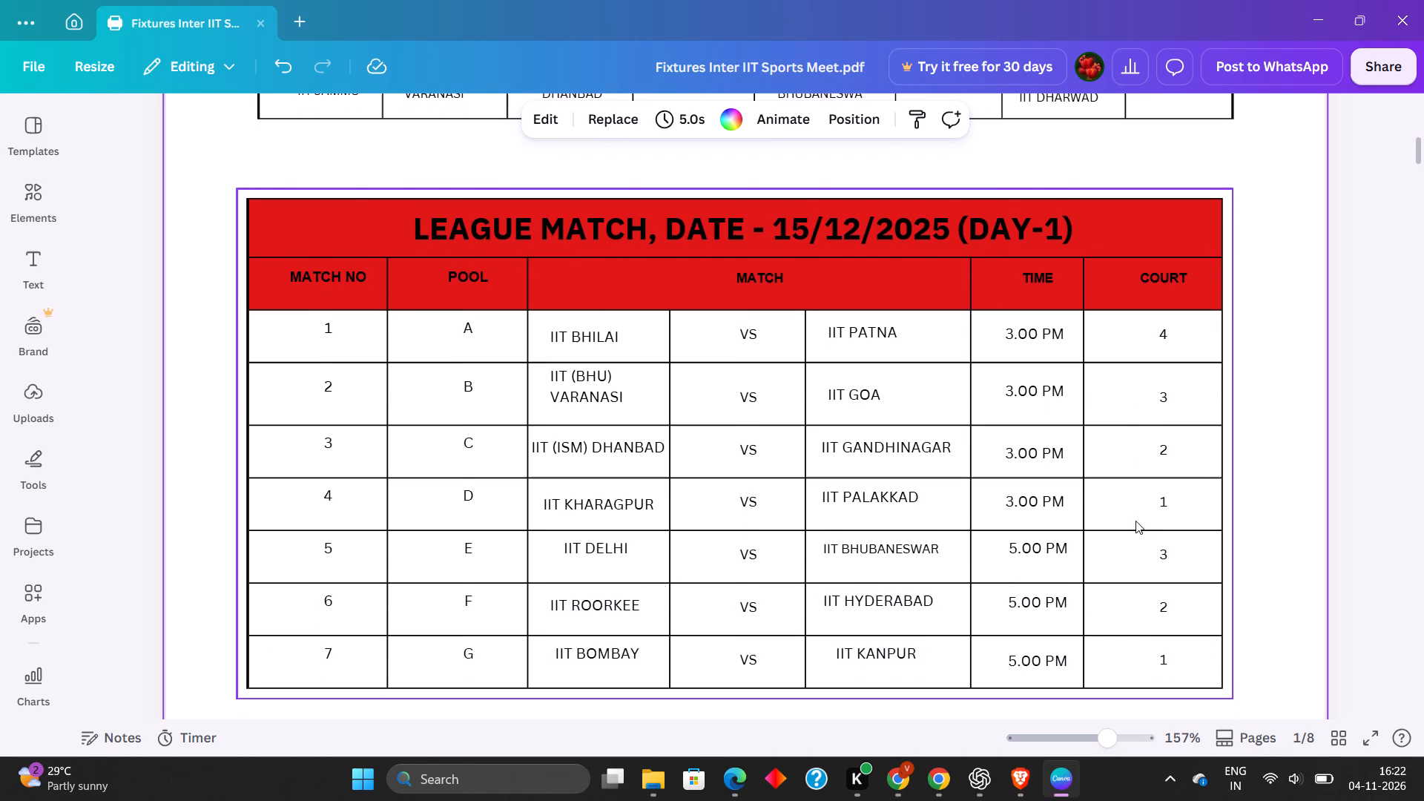
{"action": "scroll", "coordinate": [1135, 521], "scroll_direction": "down", "scroll_amount": 1}
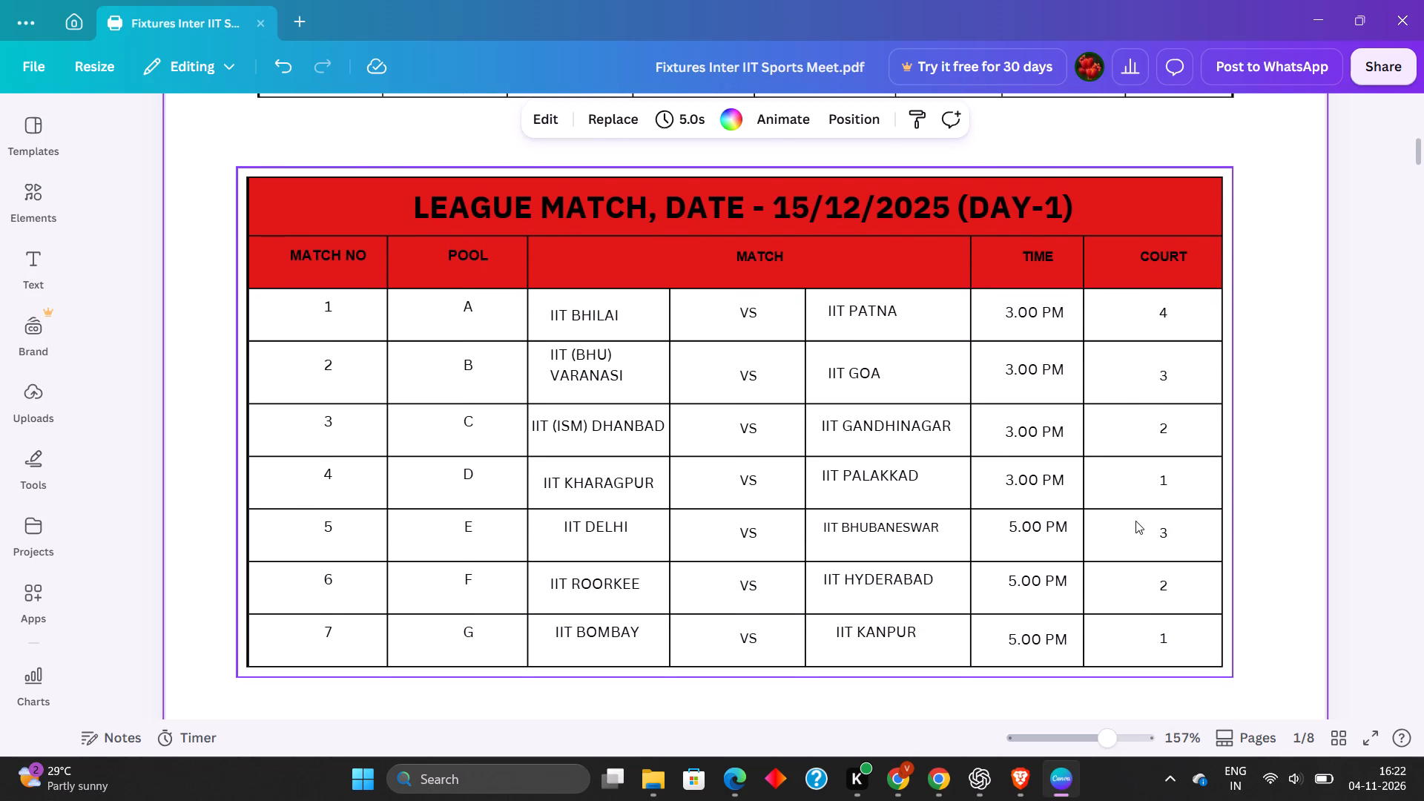
{"action": "scroll", "coordinate": [1135, 521], "scroll_direction": "down", "scroll_amount": 2}
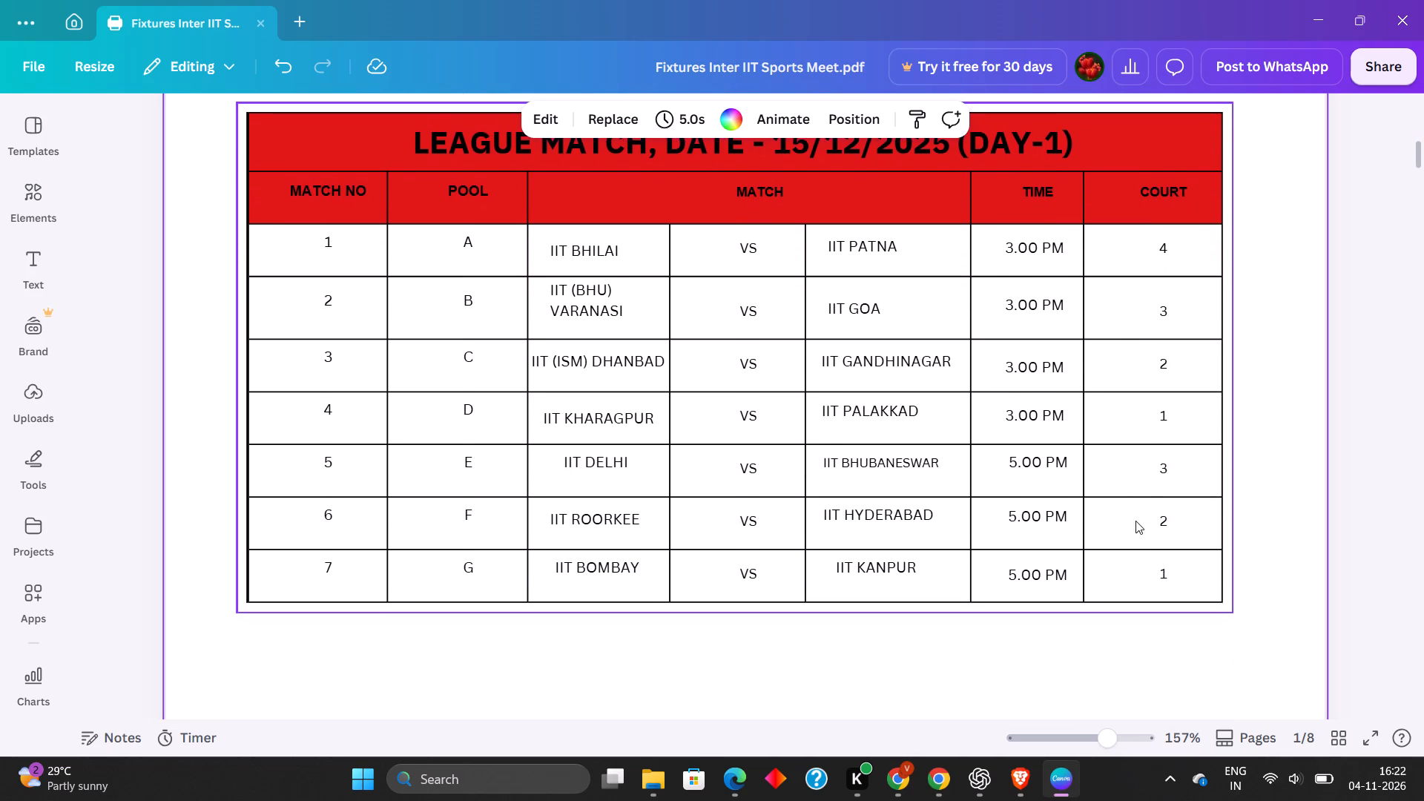
Check the match numbers, pools, teams, times and courts in page 2's Day 2 league table dated 16/12/2025.
{"action": "scroll", "coordinate": [1135, 521], "scroll_direction": "down", "scroll_amount": 4}
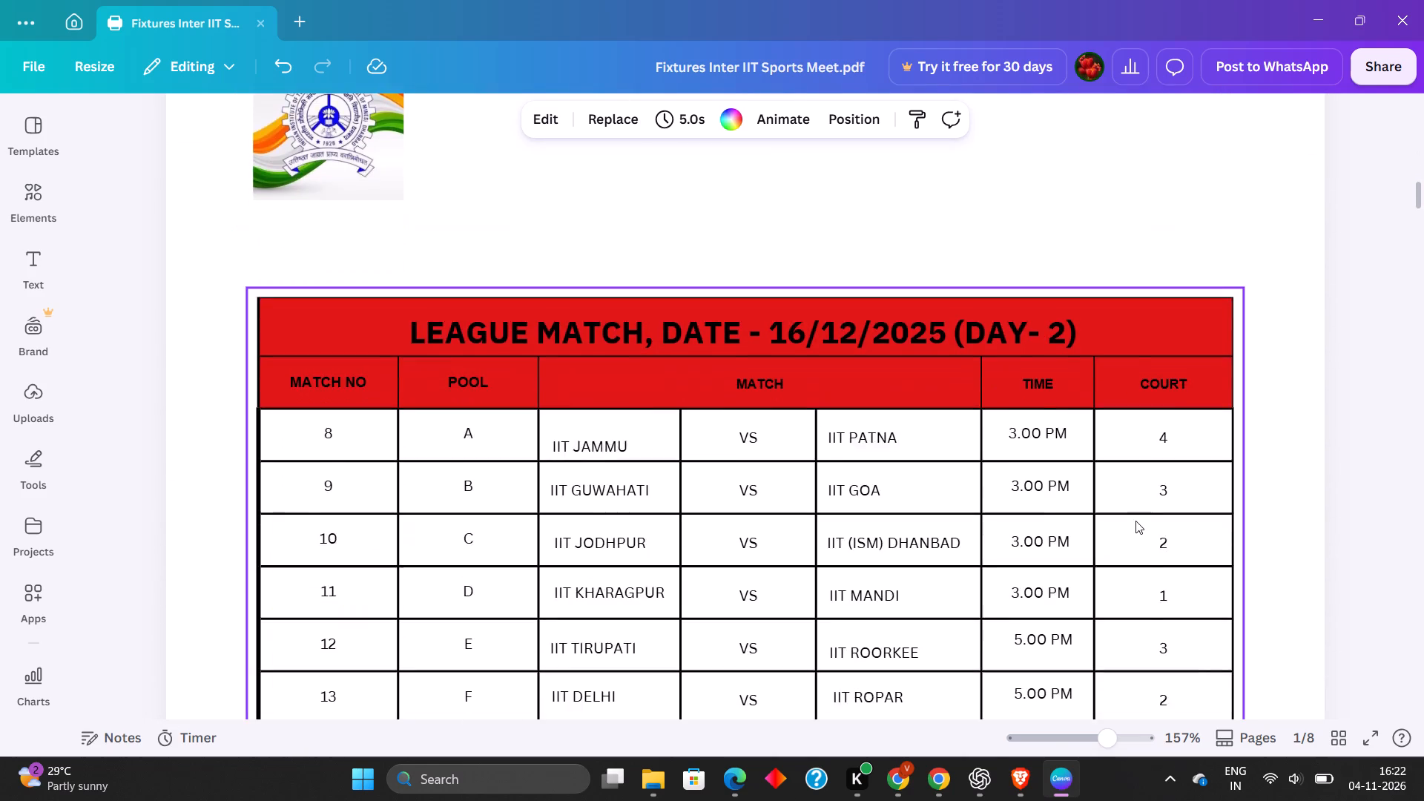
{"action": "scroll", "coordinate": [1135, 521], "scroll_direction": "down", "scroll_amount": 2}
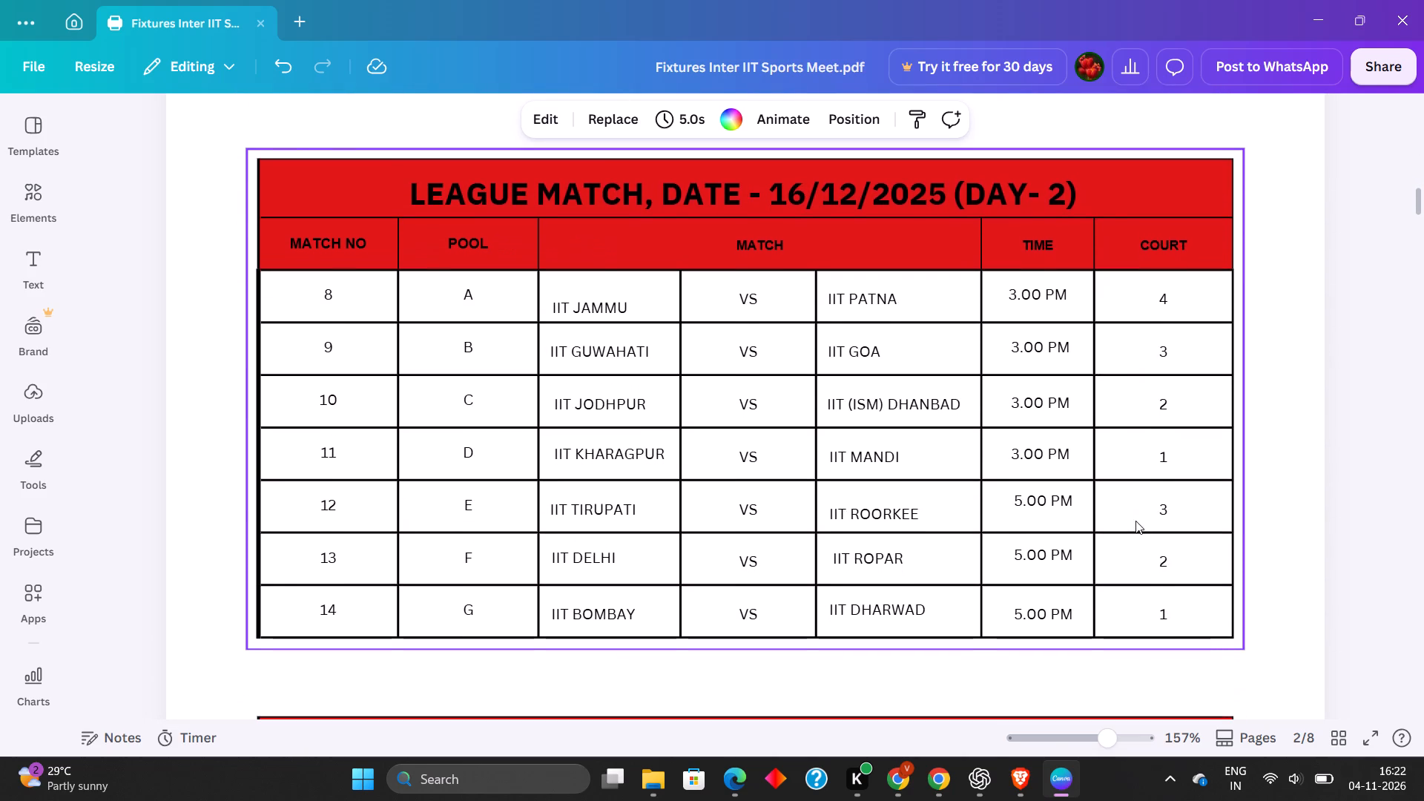
{"action": "scroll", "coordinate": [1135, 521], "scroll_direction": "down", "scroll_amount": 1}
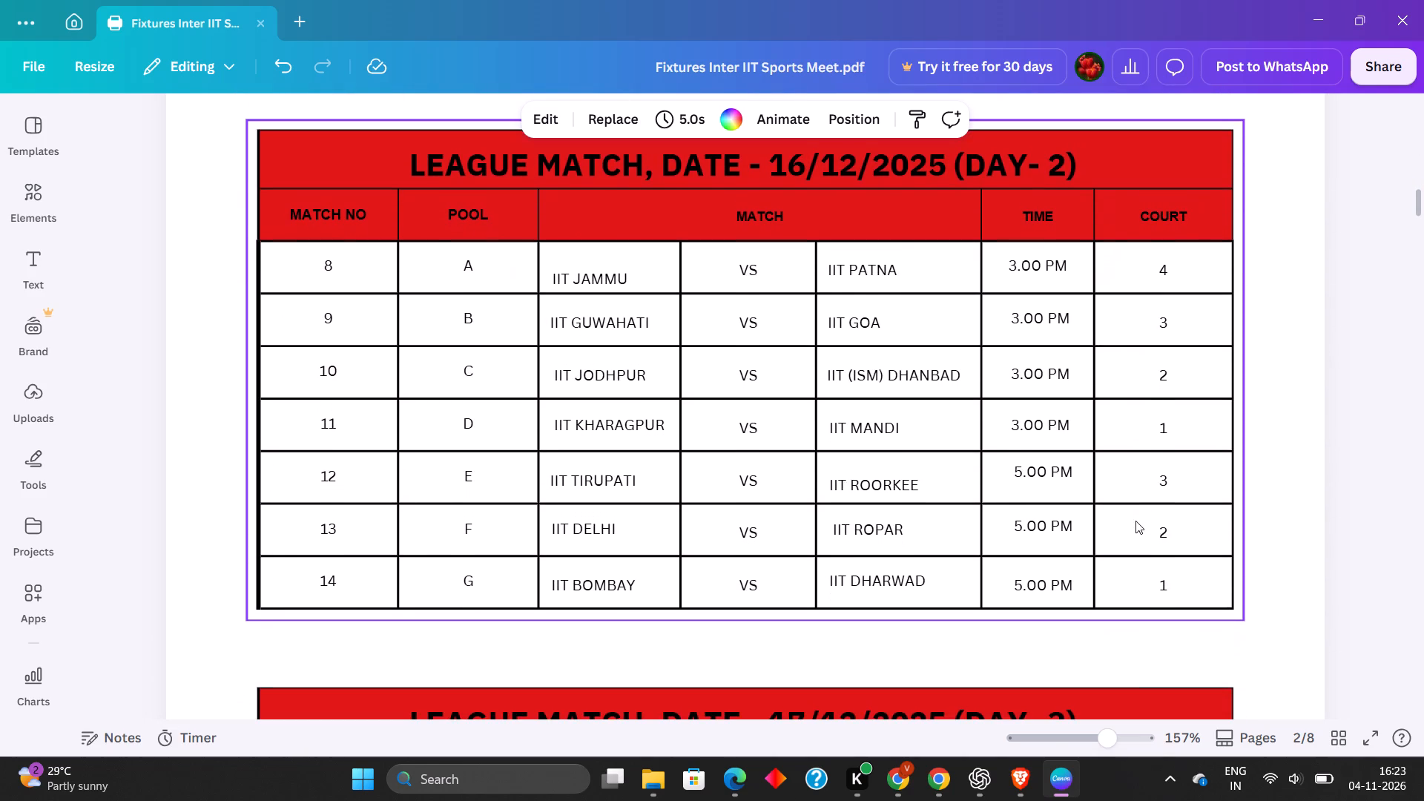
{"action": "scroll", "coordinate": [1135, 521], "scroll_direction": "down", "scroll_amount": 2}
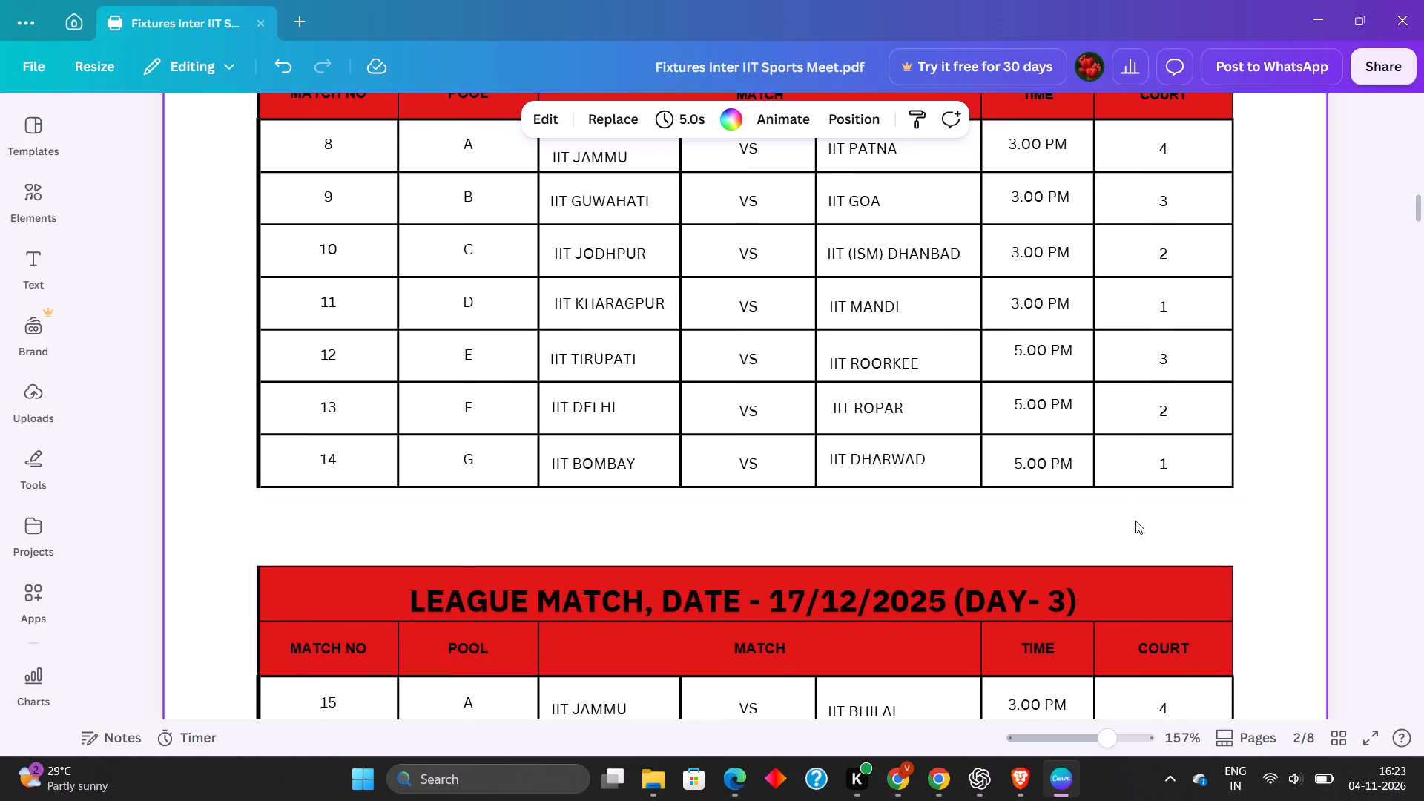
{"action": "scroll", "coordinate": [1135, 521], "scroll_direction": "down", "scroll_amount": 1}
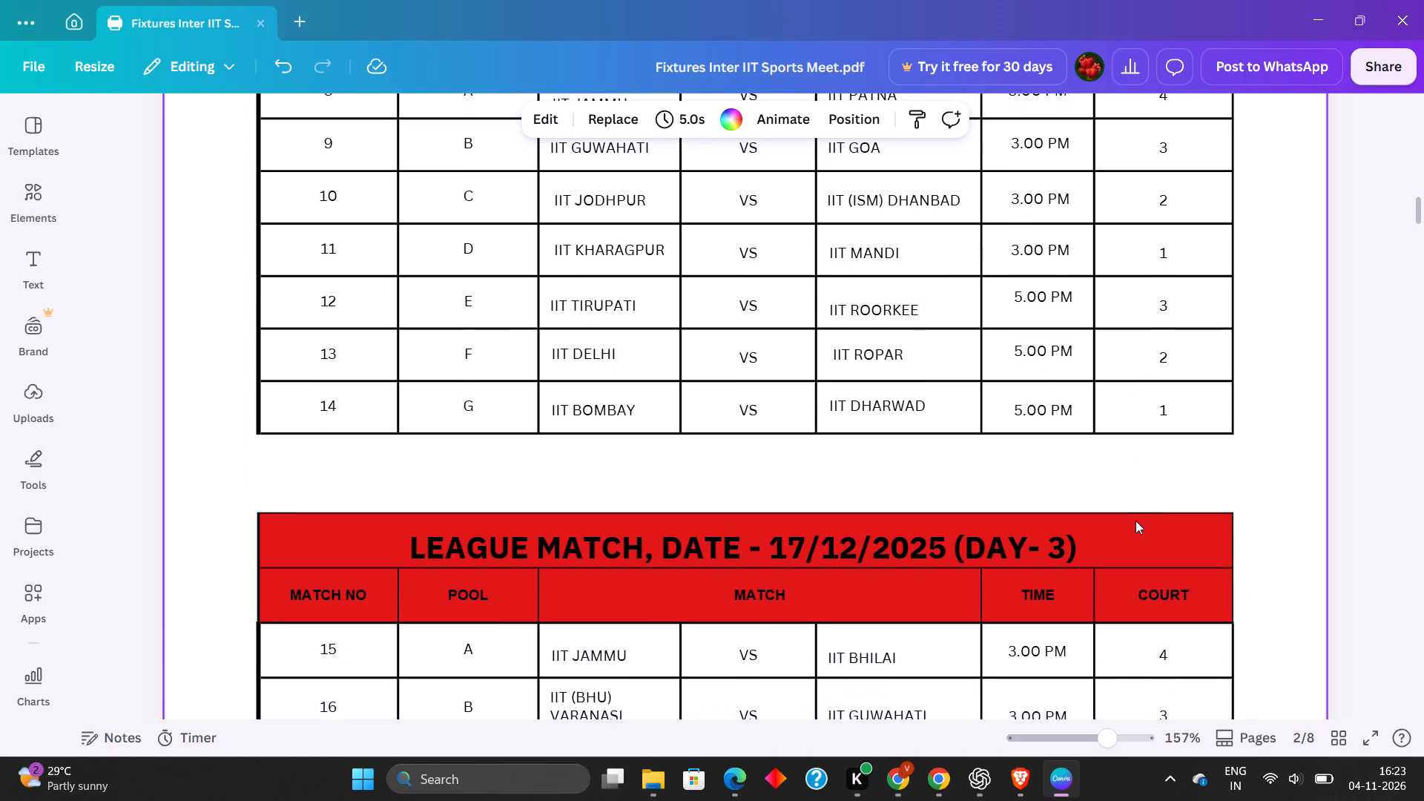
Check the match numbers, pools, teams, times and courts in page 2's Day 3 league table dated 17/12/2025.
{"action": "scroll", "coordinate": [1135, 521], "scroll_direction": "down", "scroll_amount": 3}
{"action": "scroll", "coordinate": [1135, 521], "scroll_direction": "up", "scroll_amount": 1}
{"action": "scroll", "coordinate": [1135, 521], "scroll_direction": "down", "scroll_amount": 1}
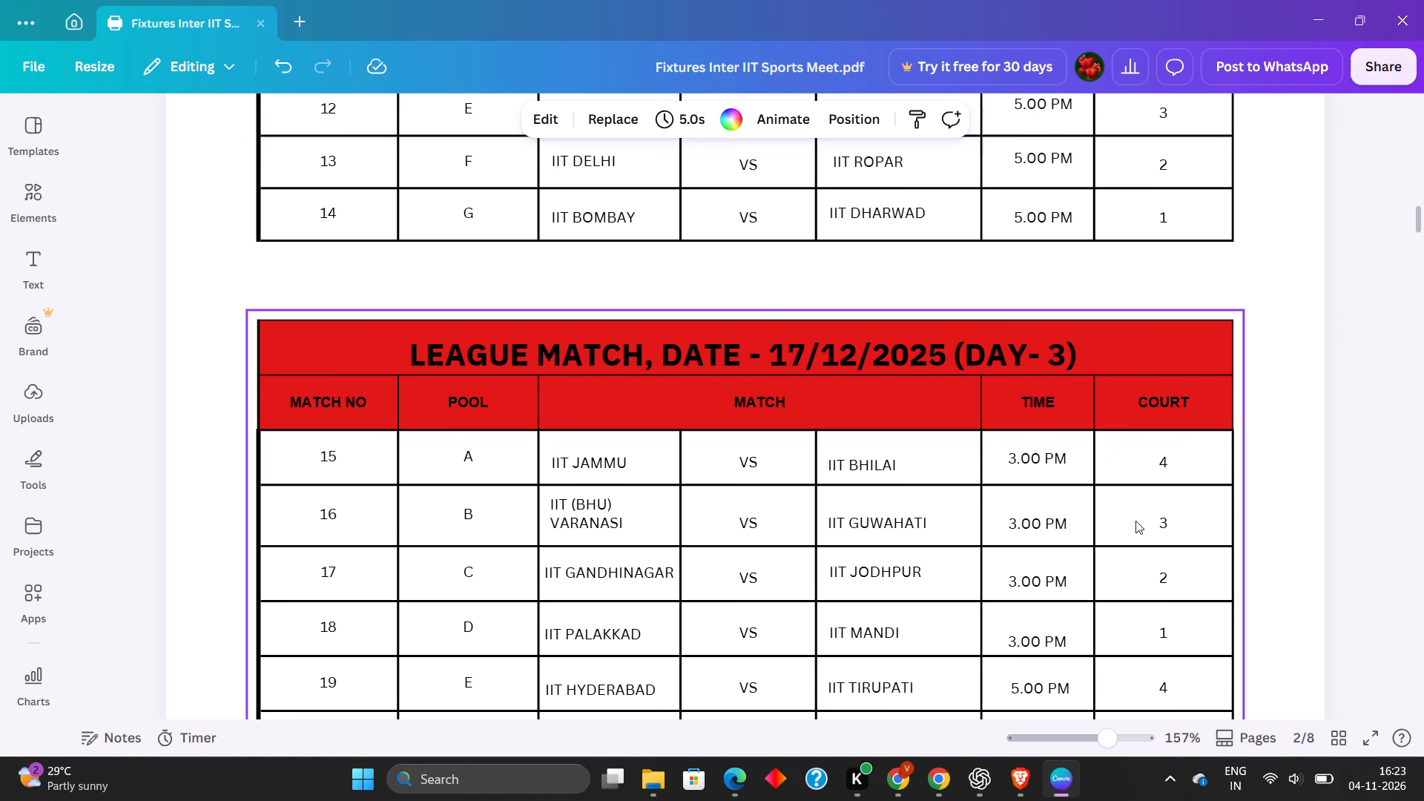
{"action": "scroll", "coordinate": [1135, 521], "scroll_direction": "down", "scroll_amount": 2}
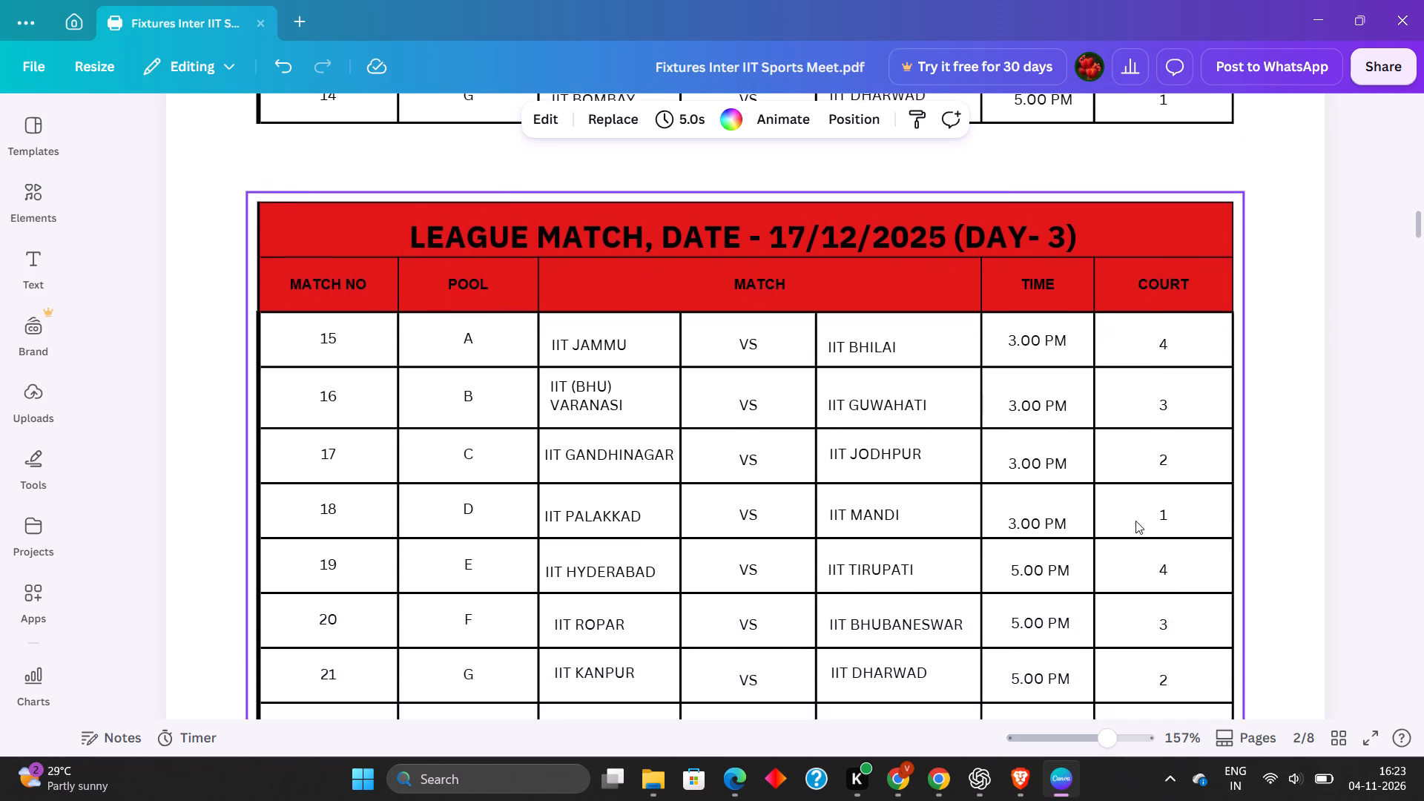
{"action": "scroll", "coordinate": [1135, 521], "scroll_direction": "down", "scroll_amount": 1}
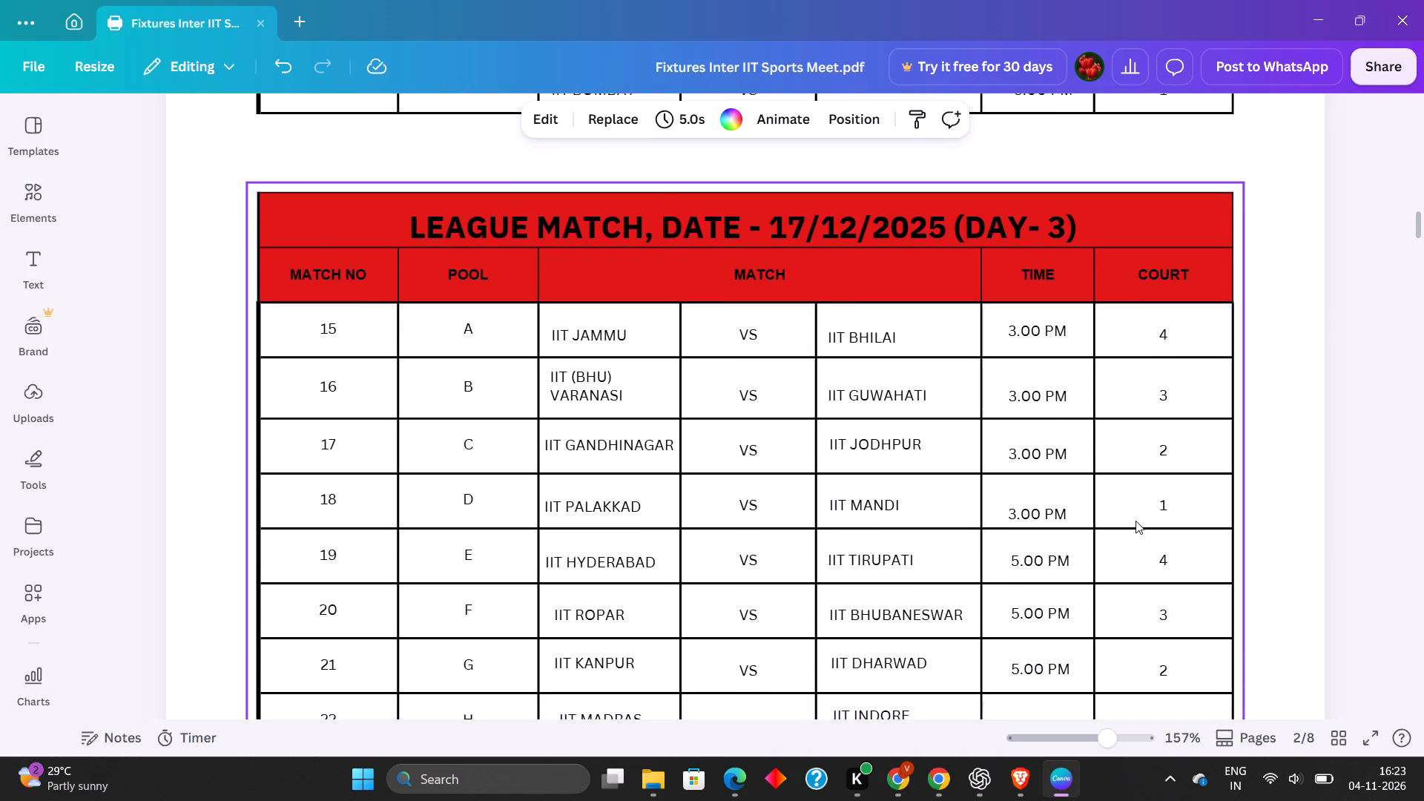
{"action": "scroll", "coordinate": [1135, 521], "scroll_direction": "down", "scroll_amount": 1}
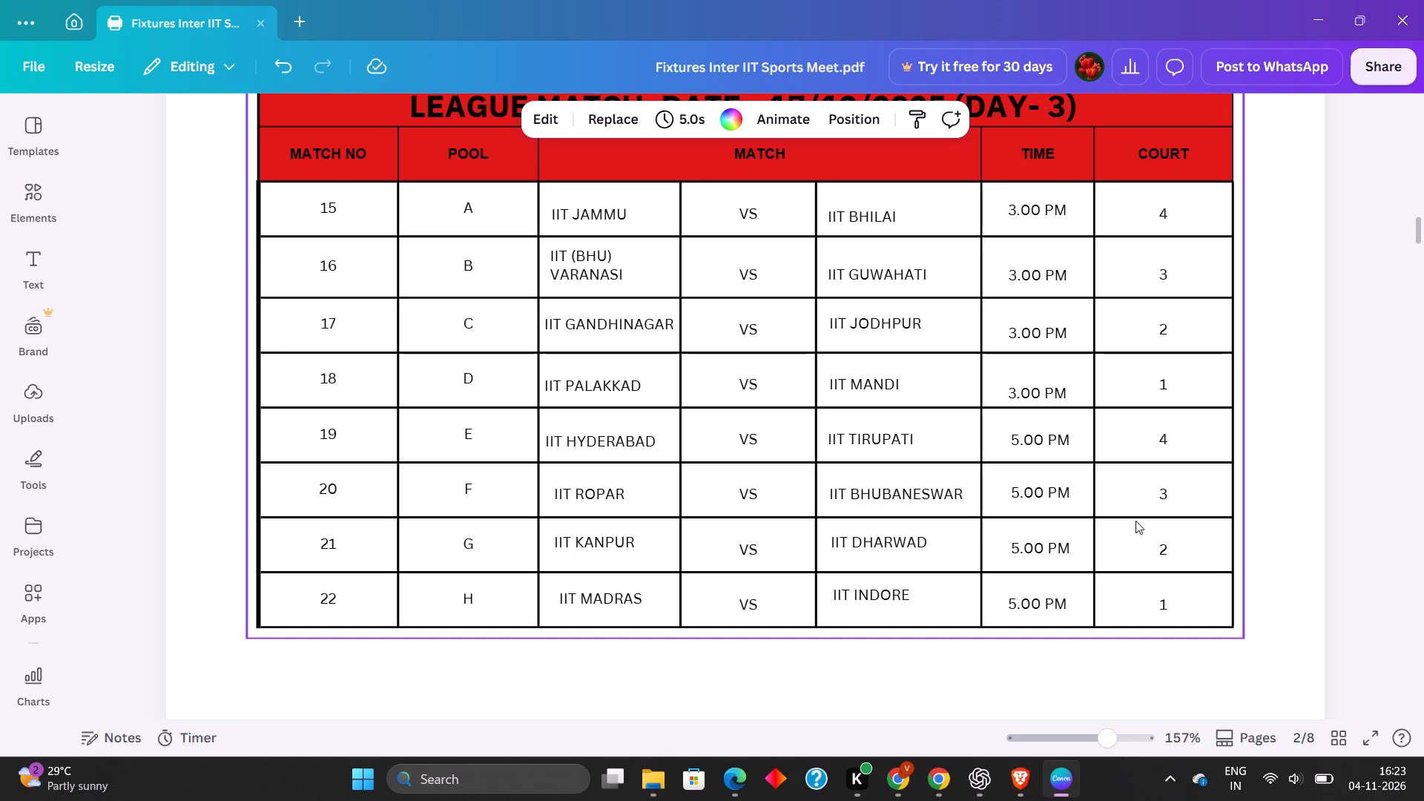
{"action": "scroll", "coordinate": [1135, 521], "scroll_direction": "down", "scroll_amount": 1}
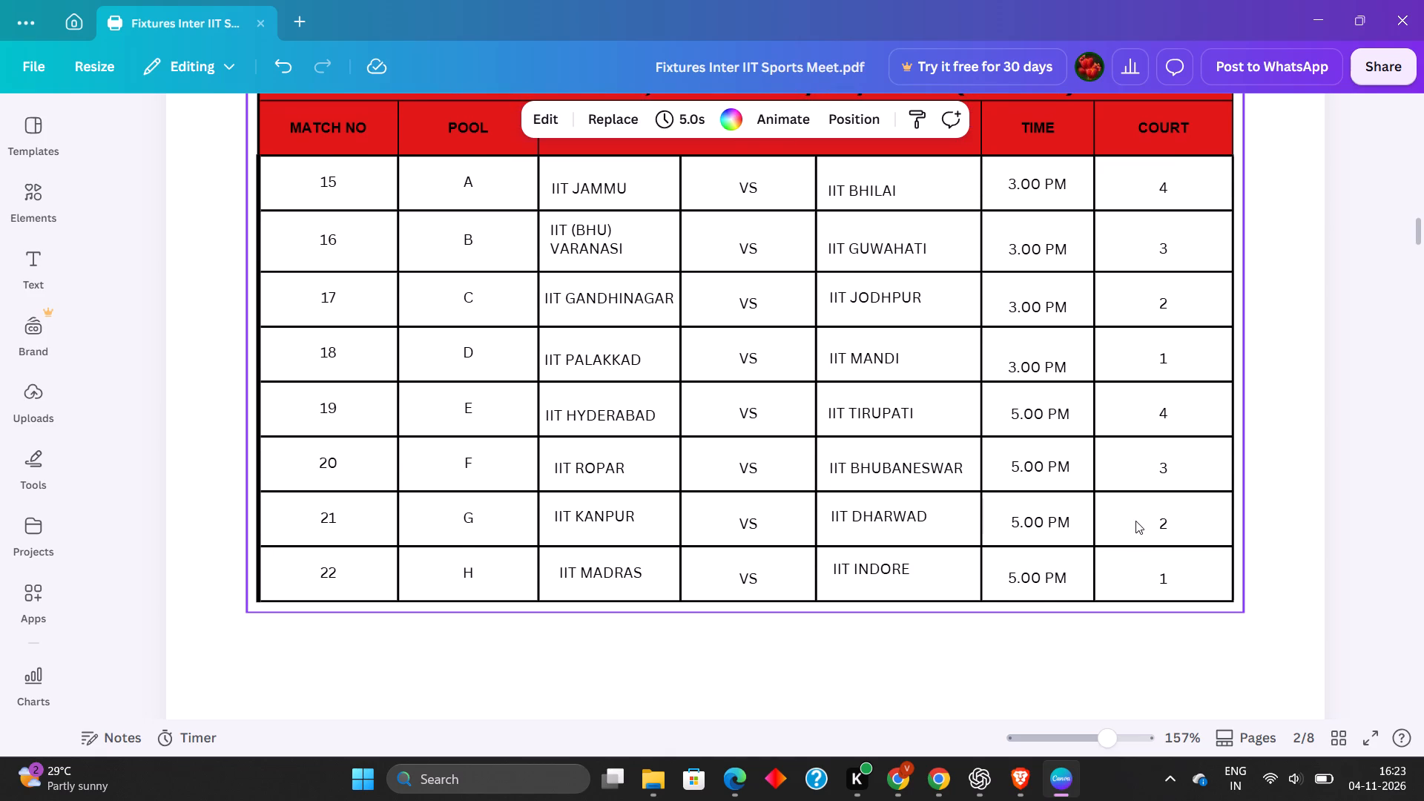
Move match 18's 3.00 PM time slightly up within its cell in page 2's Day 3 league table.
{"action": "scroll", "coordinate": [1135, 521], "scroll_direction": "down", "scroll_amount": 1}
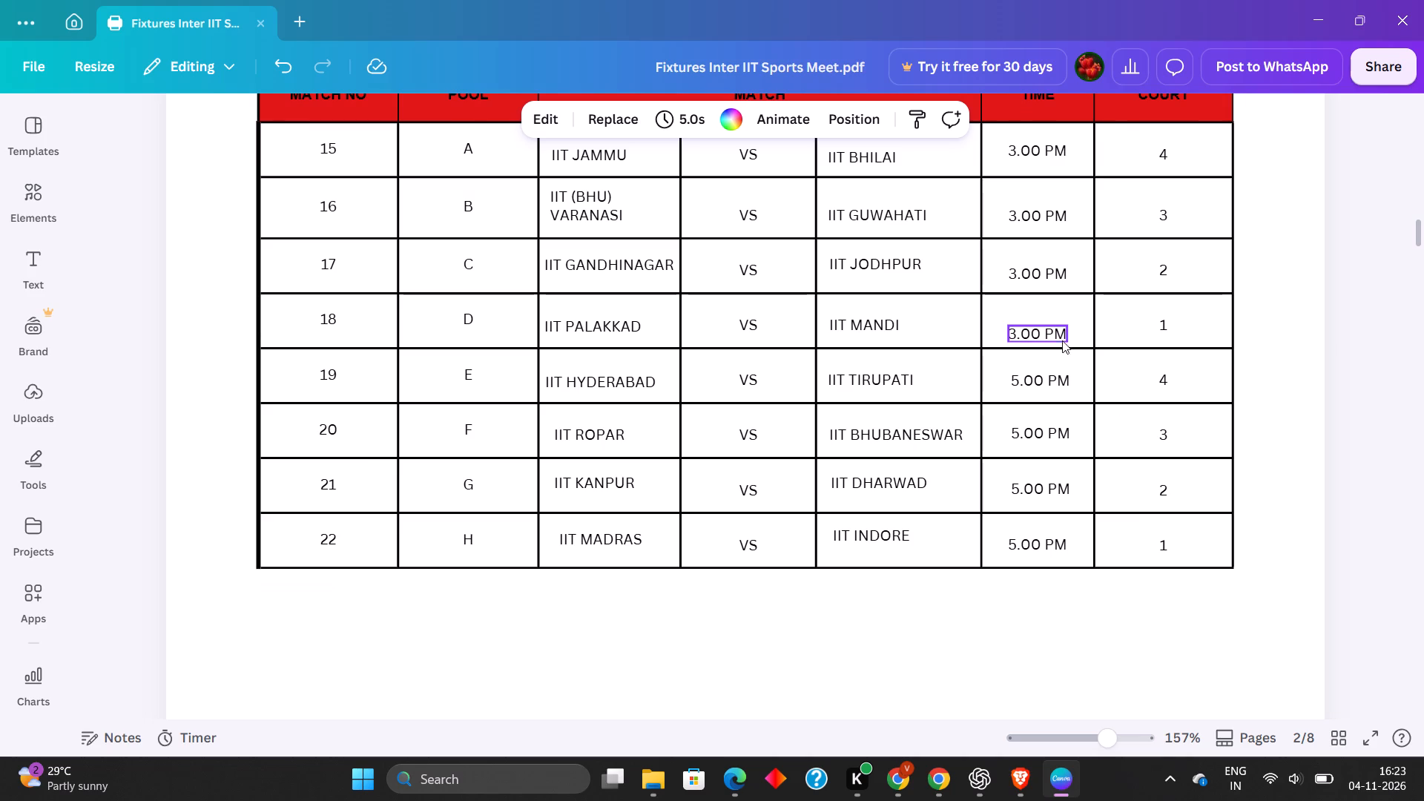
{"action": "left_click_drag", "start_coordinate": [1058, 334], "coordinate": [1059, 324]}
{"action": "left_click", "coordinate": [952, 610]}
Review the men's knockout tables, from page 3's pre-quarter and quarter finals to page 4's semifinals and finals.
{"action": "scroll", "coordinate": [952, 610], "scroll_direction": "down", "scroll_amount": 3}
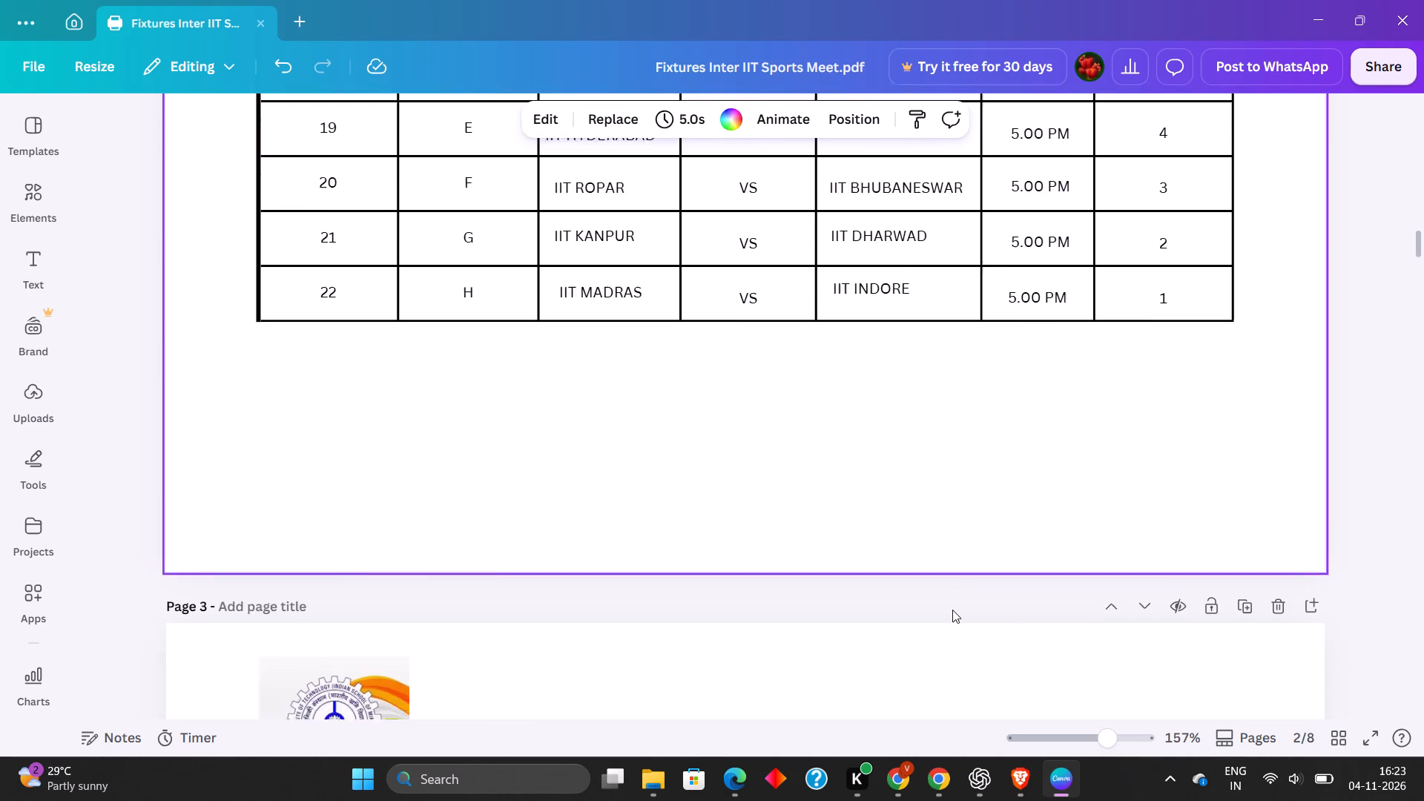
{"action": "scroll", "coordinate": [952, 610], "scroll_direction": "down", "scroll_amount": 4}
{"action": "scroll", "coordinate": [952, 610], "scroll_direction": "up", "scroll_amount": 4}
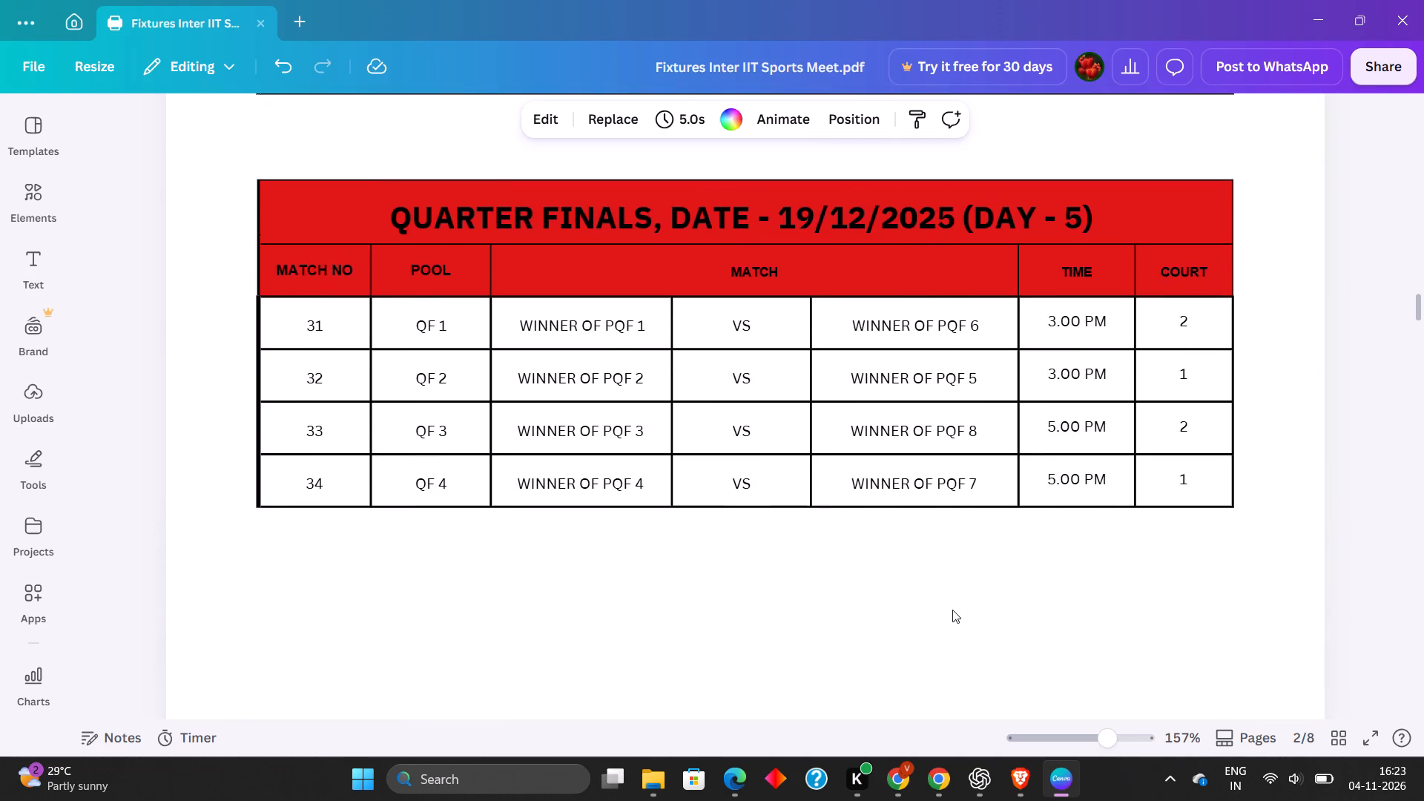
{"action": "scroll", "coordinate": [952, 610], "scroll_direction": "up", "scroll_amount": 6}
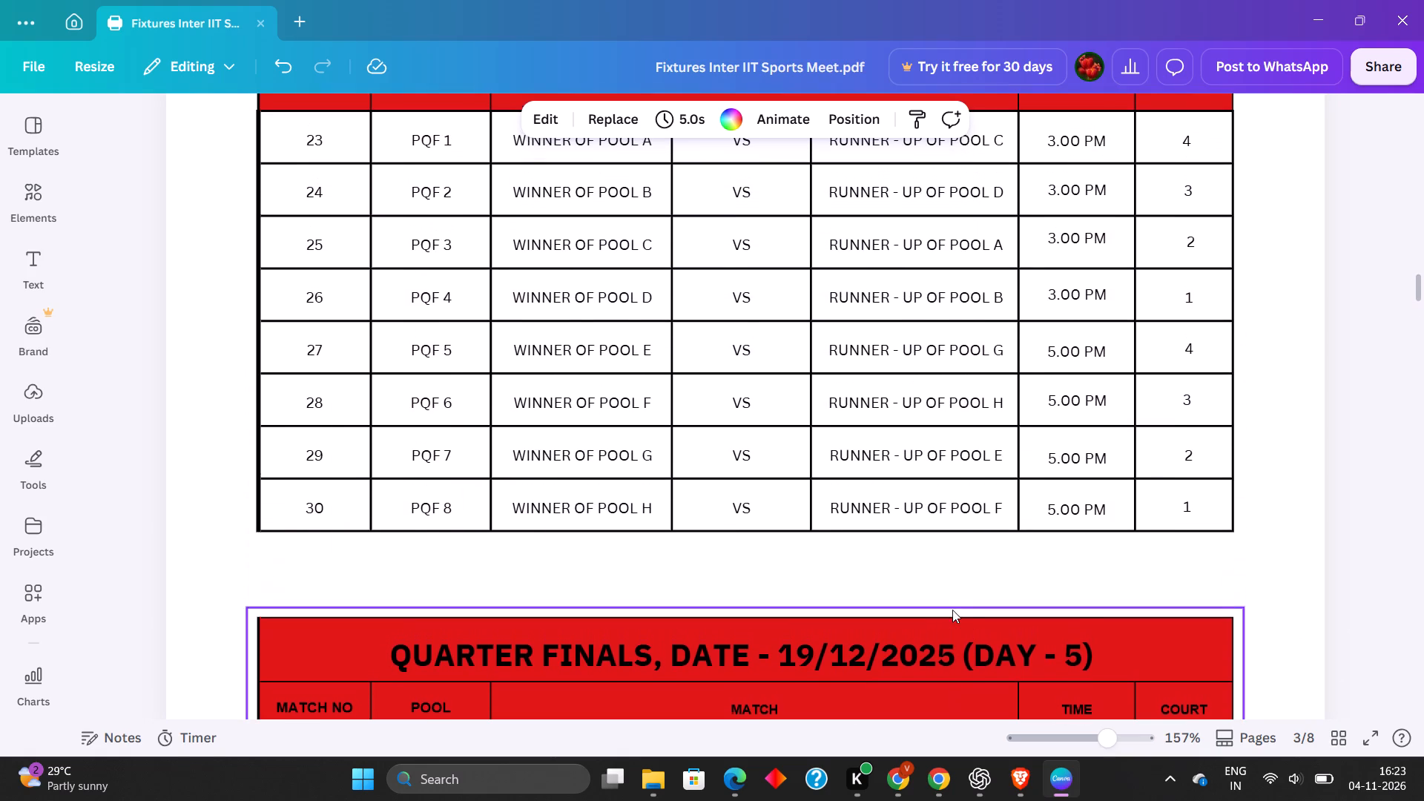
{"action": "scroll", "coordinate": [902, 596], "scroll_direction": "down", "scroll_amount": 4}
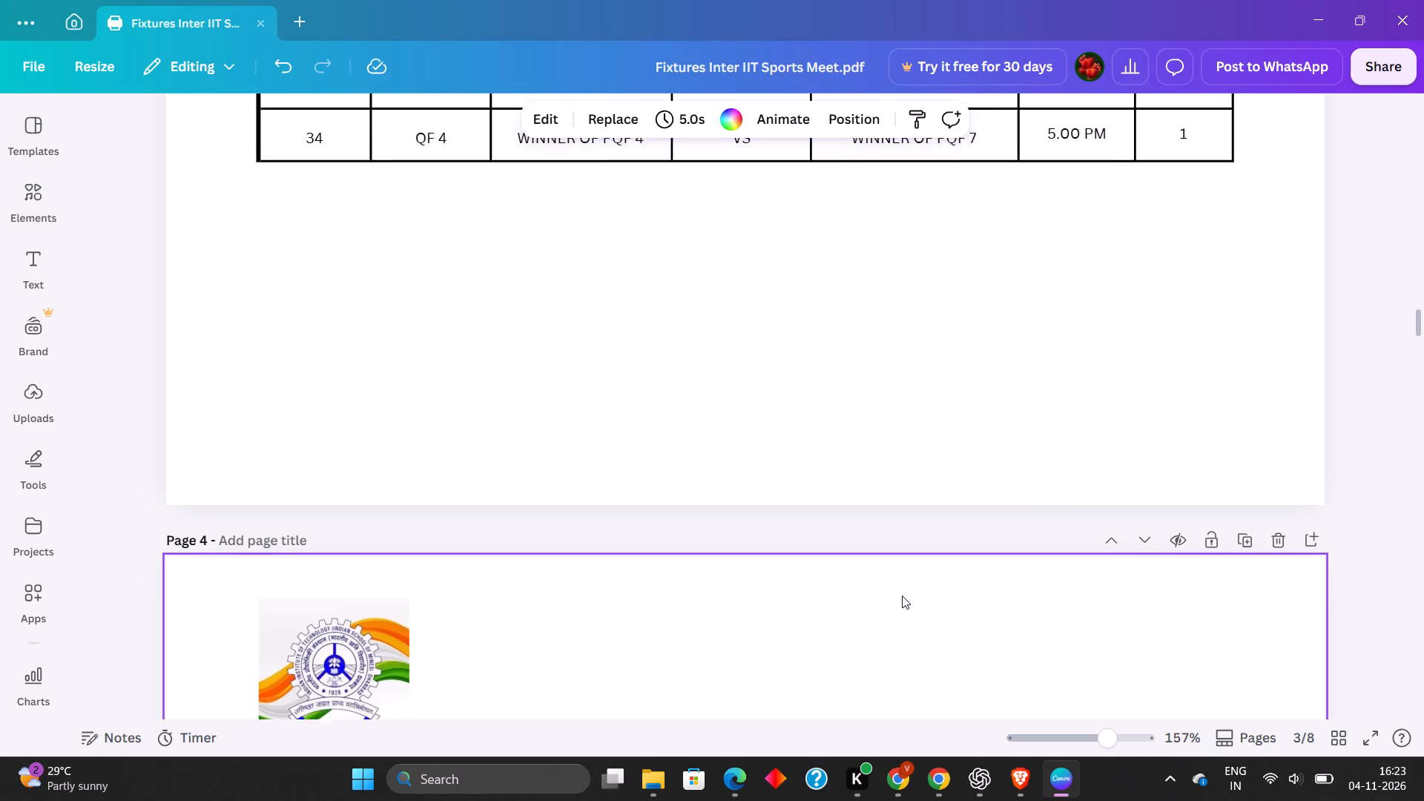
{"action": "scroll", "coordinate": [902, 596], "scroll_direction": "down", "scroll_amount": 7}
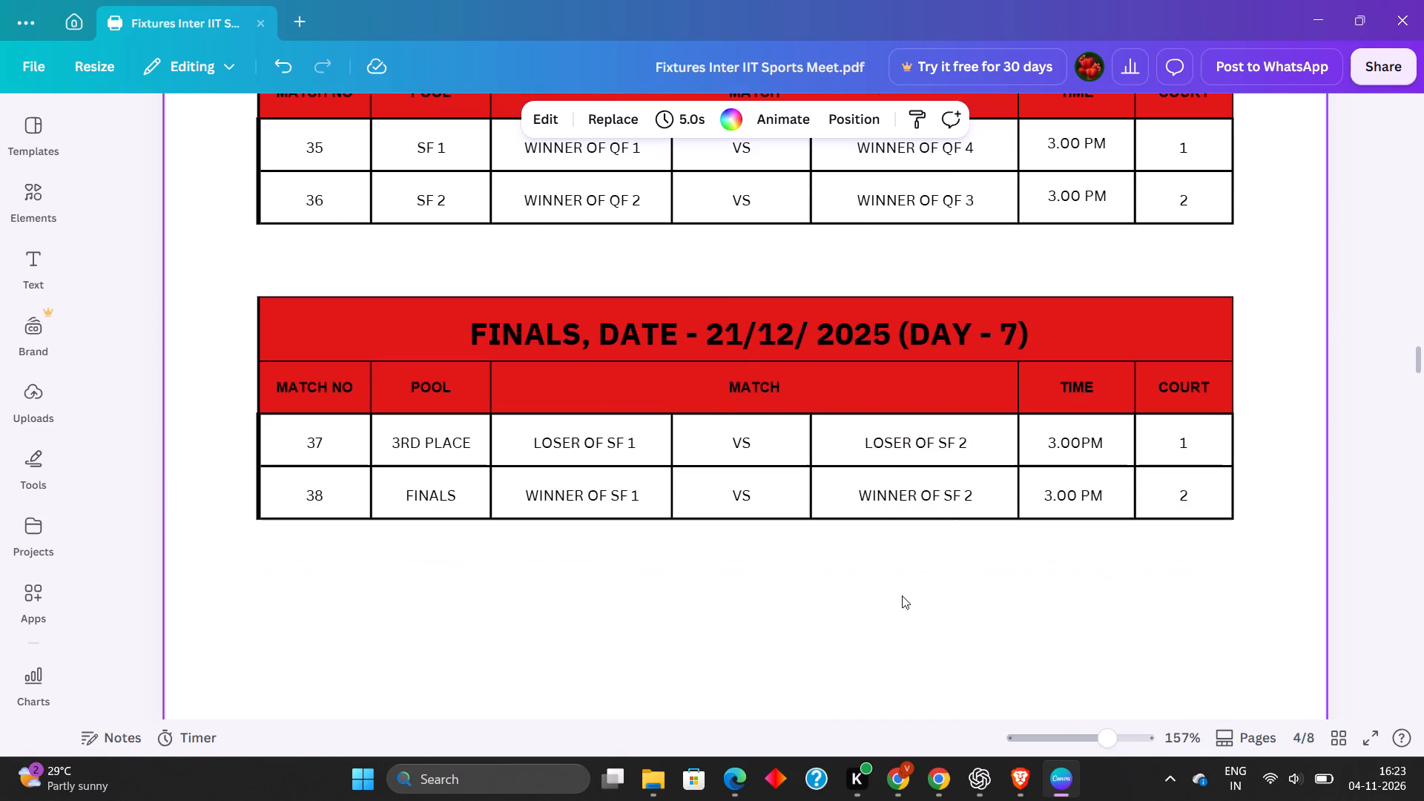
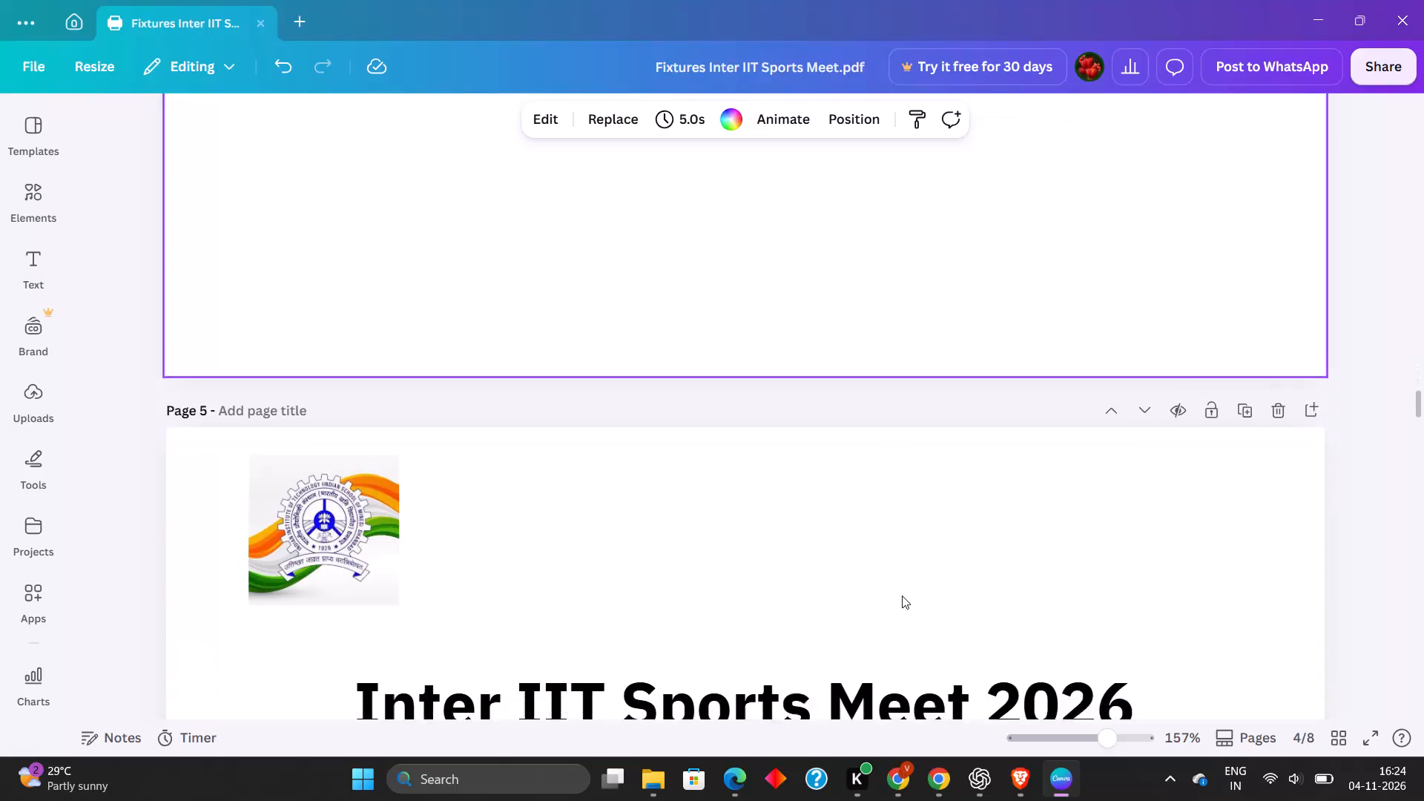
Reposition the IIT DELHI and IIT PATNA labels more centrally within their Pool H cells in page 5's women's pool table.
{"action": "scroll", "coordinate": [902, 596], "scroll_direction": "down", "scroll_amount": 2}
{"action": "scroll", "coordinate": [902, 596], "scroll_direction": "up", "scroll_amount": 1}
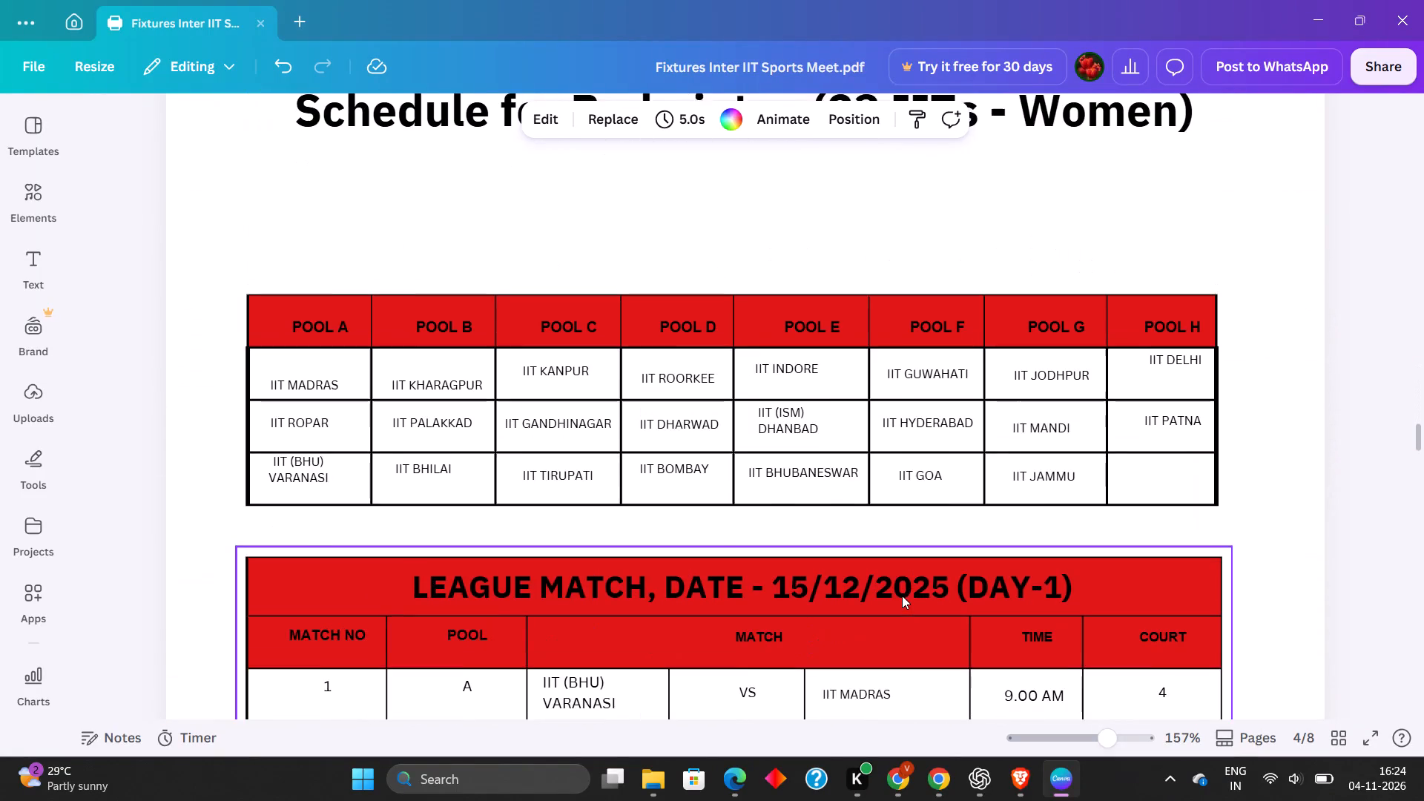
{"action": "scroll", "coordinate": [902, 596], "scroll_direction": "up", "scroll_amount": 2}
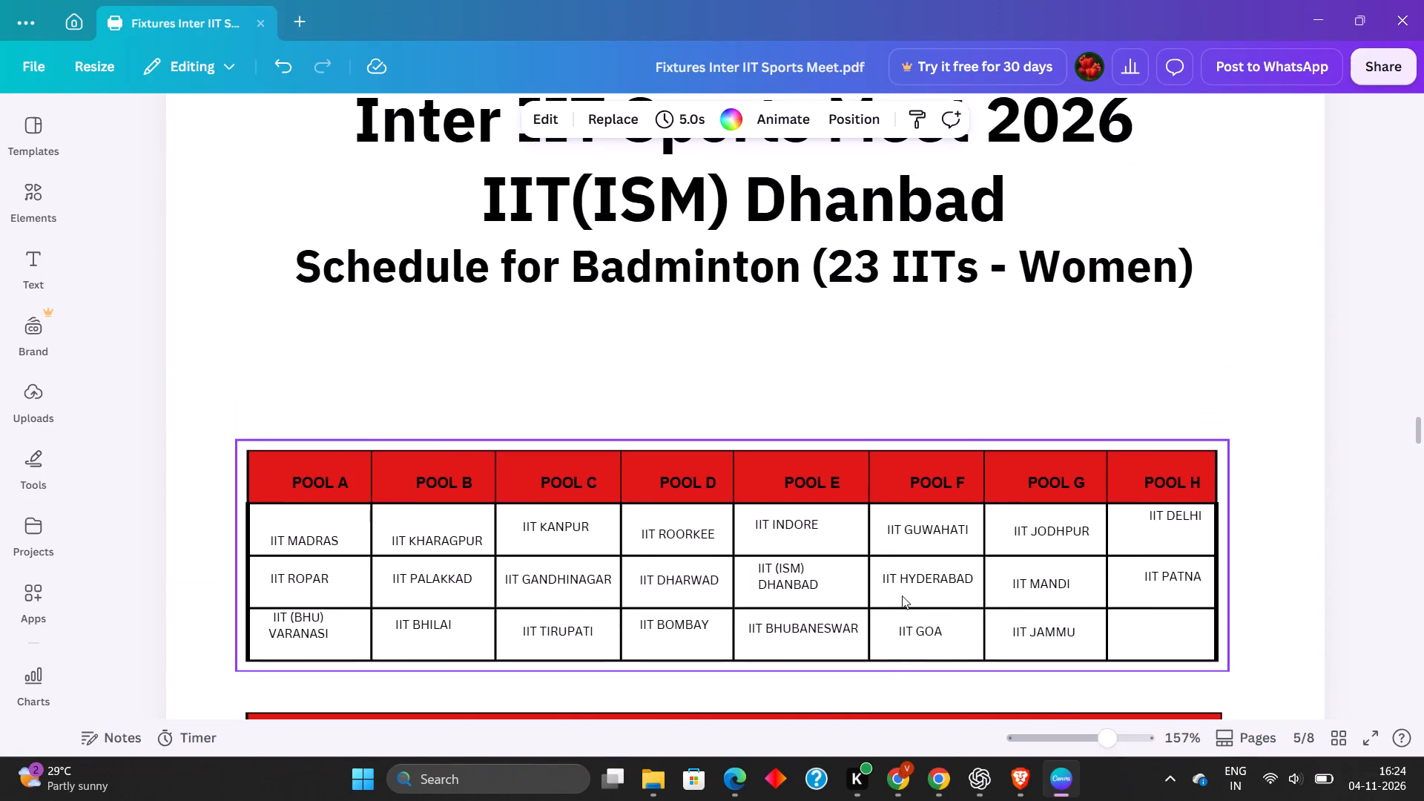
{"action": "scroll", "coordinate": [902, 596], "scroll_direction": "down", "scroll_amount": 1}
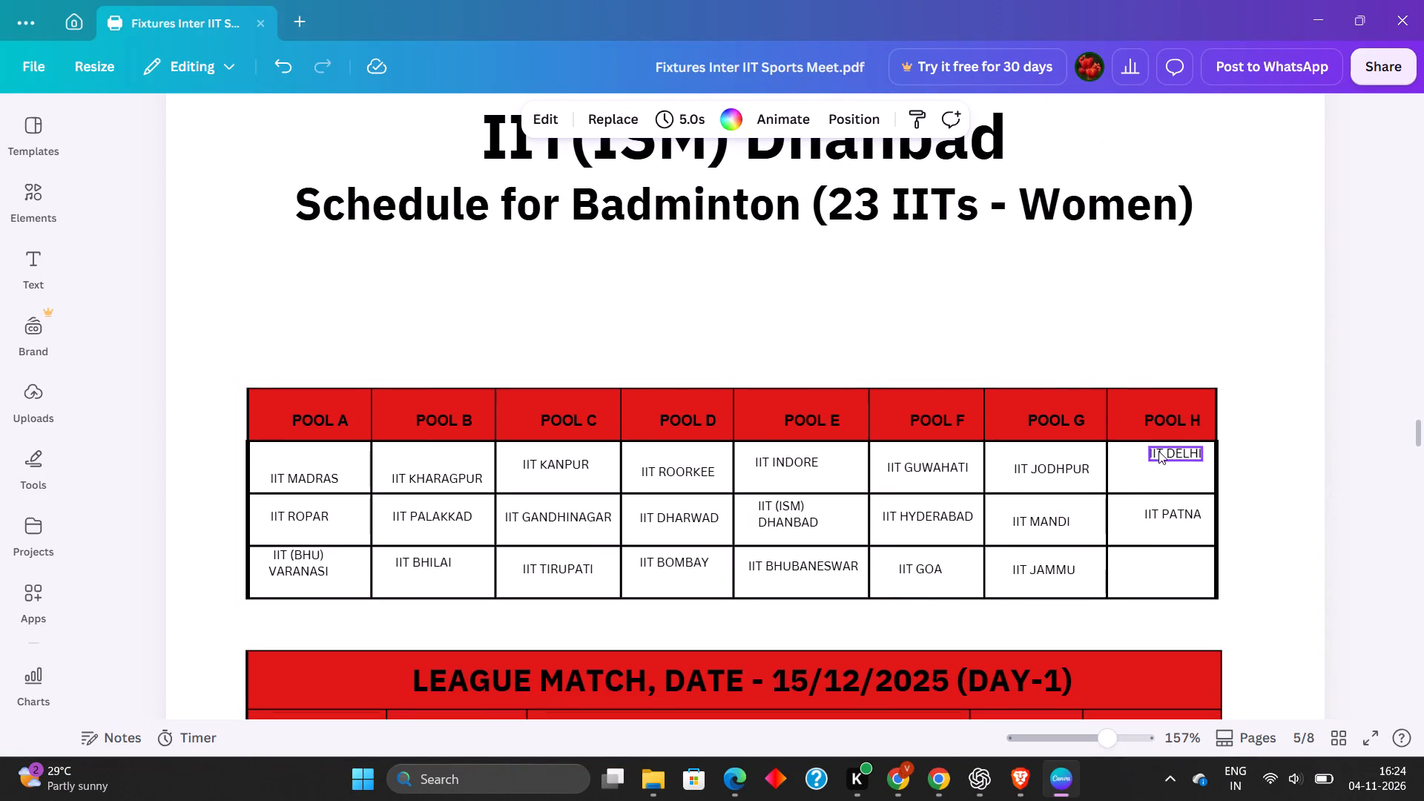
{"action": "left_click_drag", "start_coordinate": [1159, 450], "coordinate": [1152, 461]}
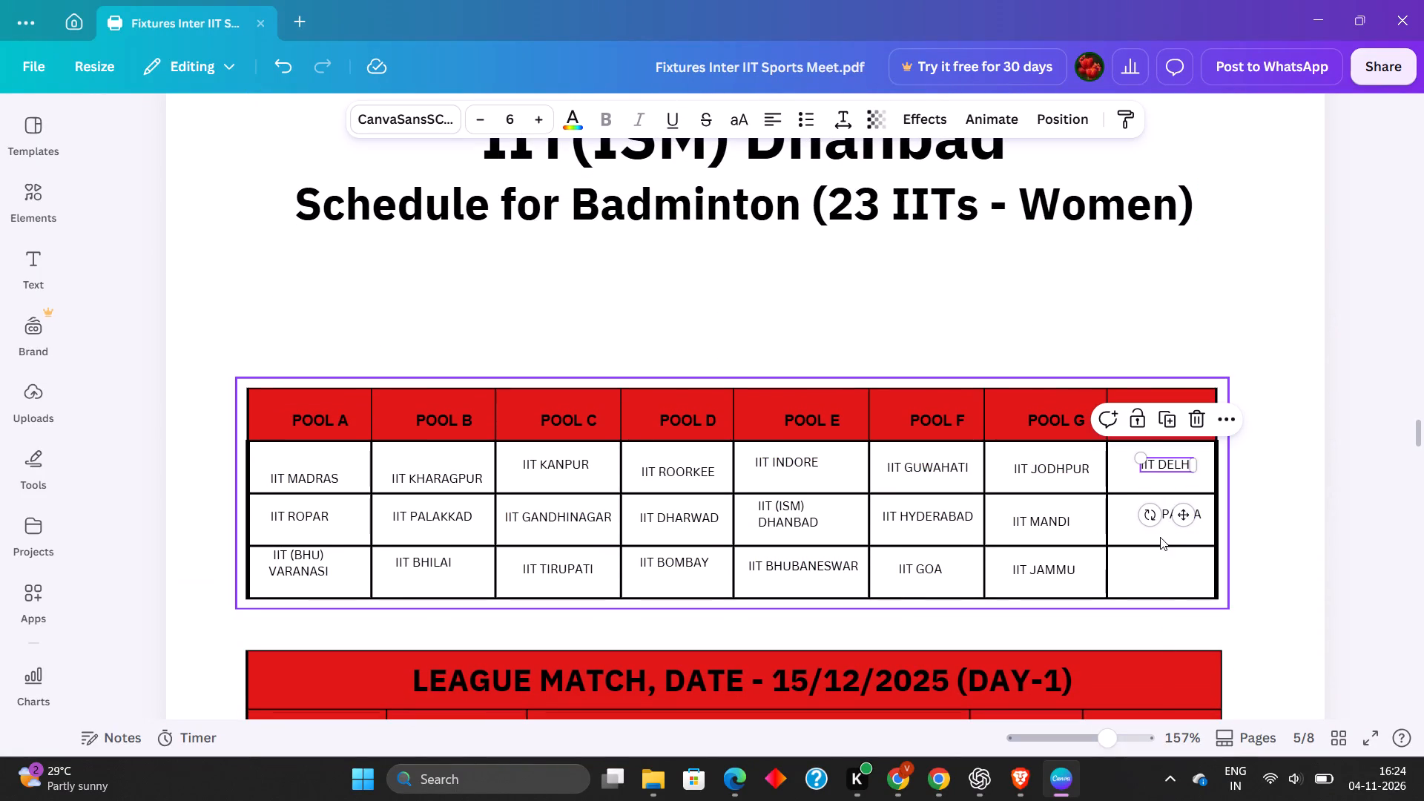
{"action": "left_click", "coordinate": [1168, 581]}
{"action": "left_click_drag", "start_coordinate": [1175, 518], "coordinate": [1170, 518]}
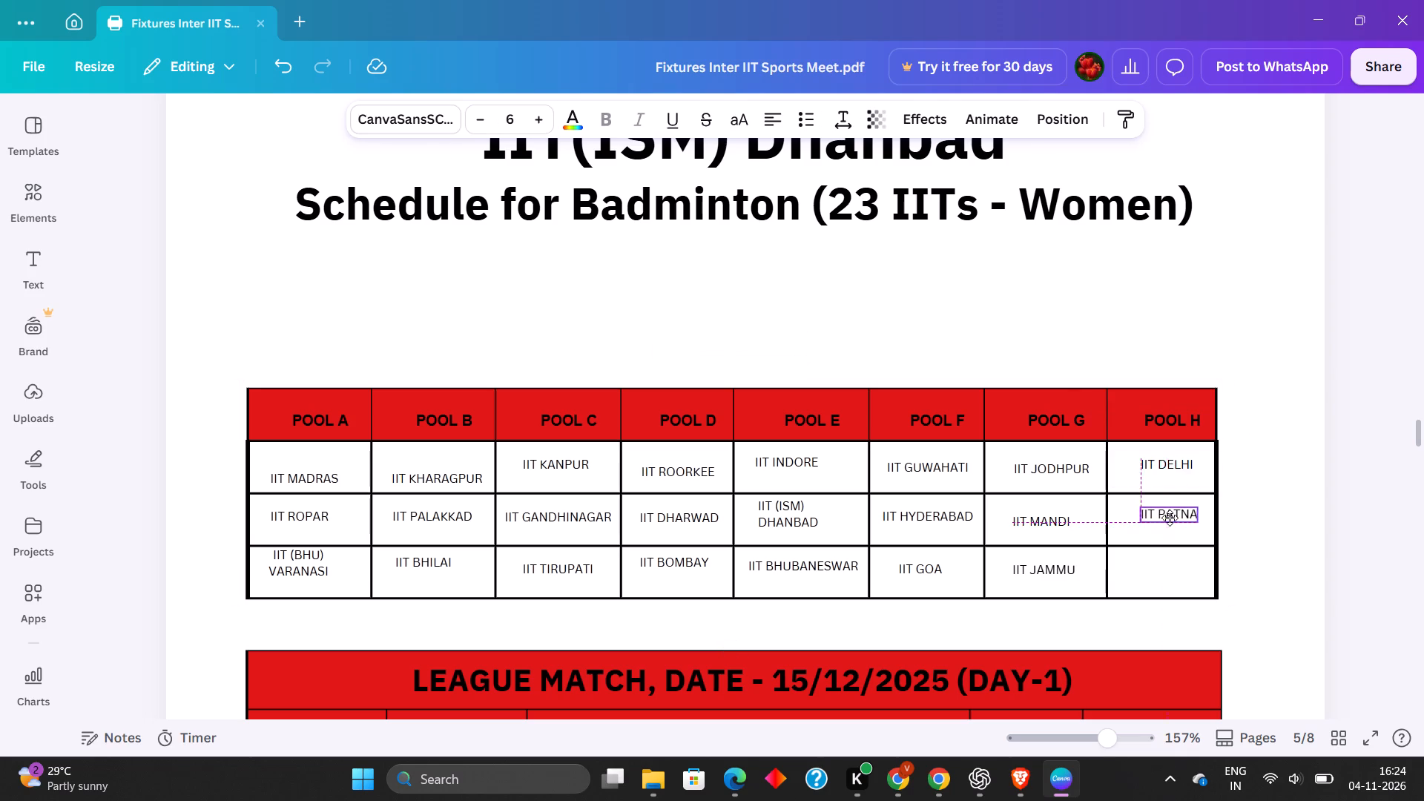
{"action": "left_click_drag", "start_coordinate": [1170, 518], "coordinate": [1168, 518]}
{"action": "left_click", "coordinate": [1266, 544]}
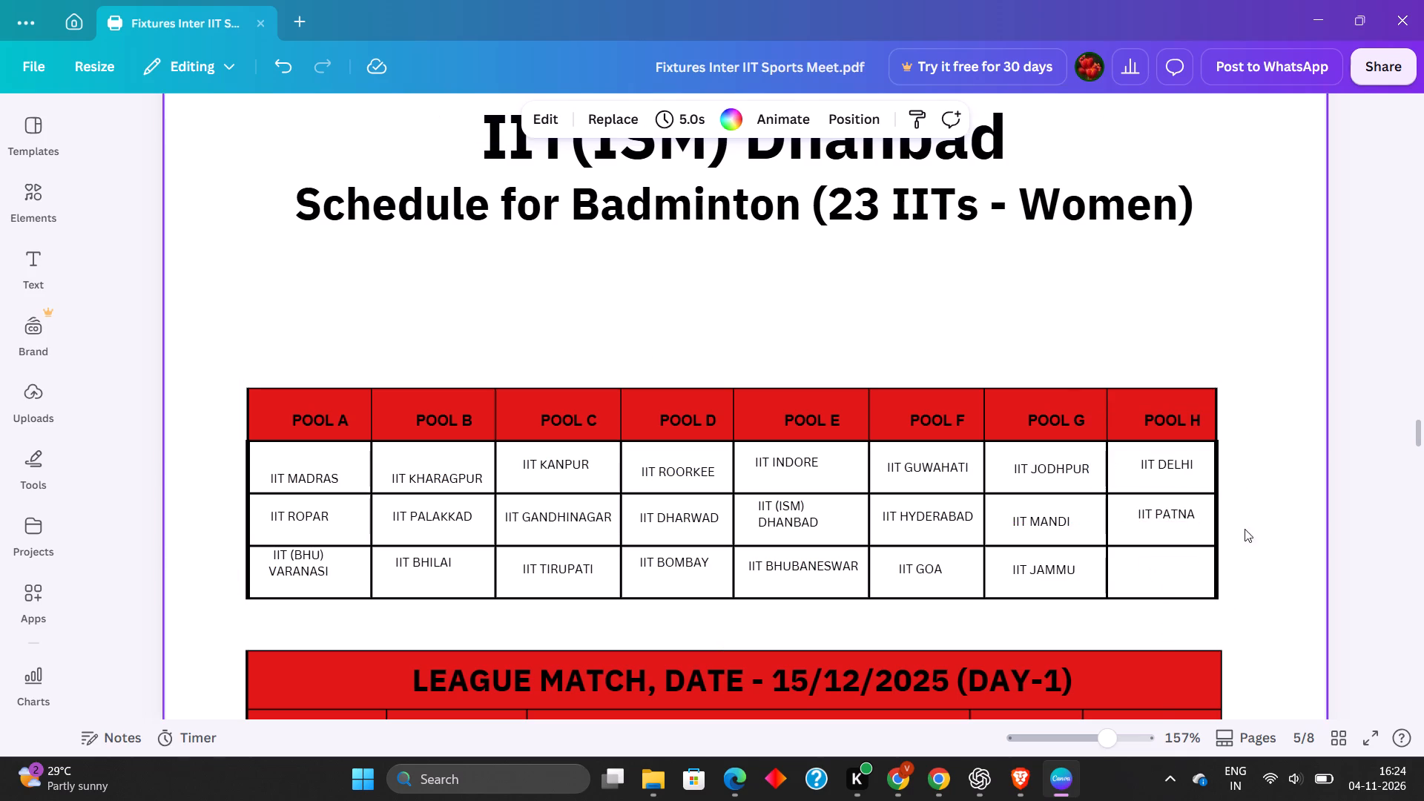
{"action": "left_click", "coordinate": [1176, 467]}
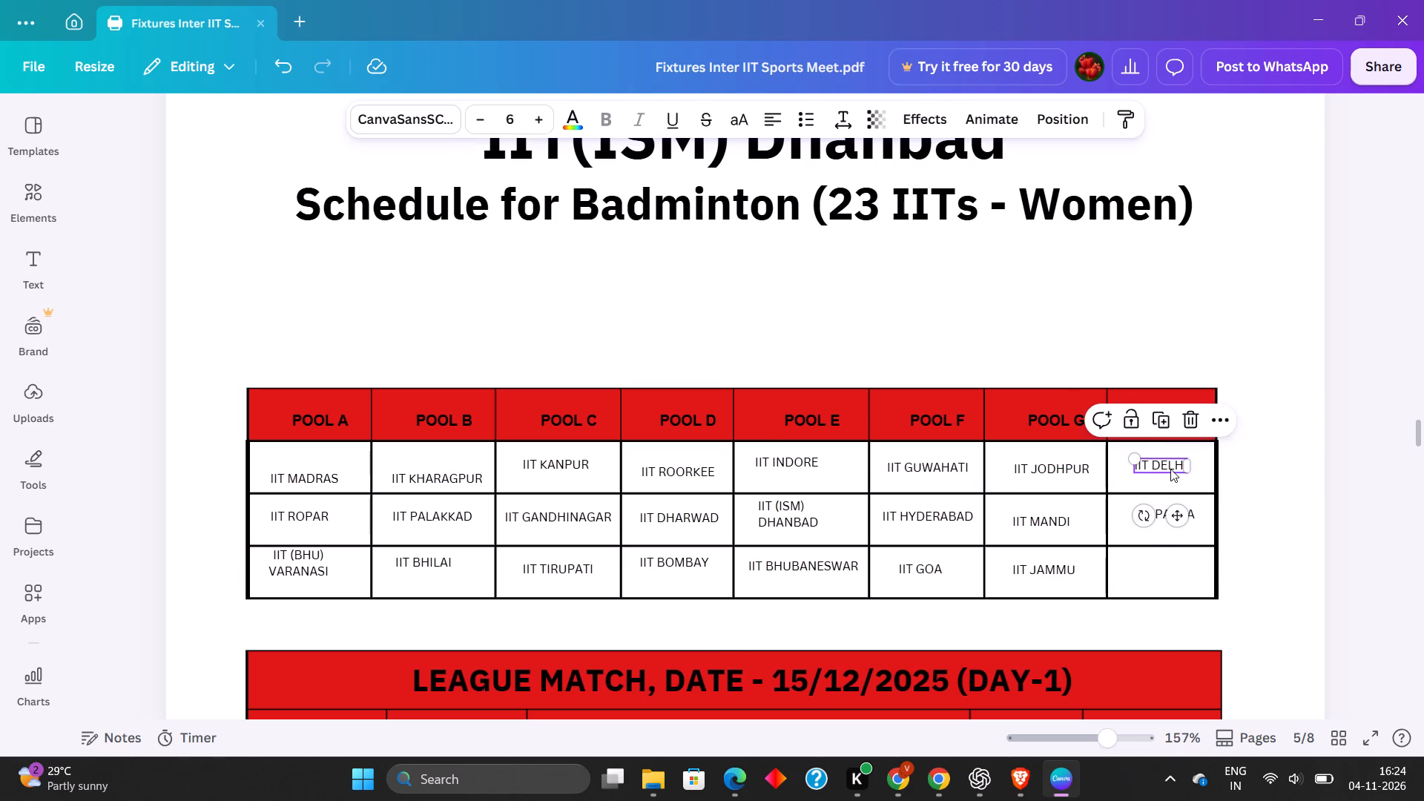
{"action": "left_click", "coordinate": [1263, 527]}
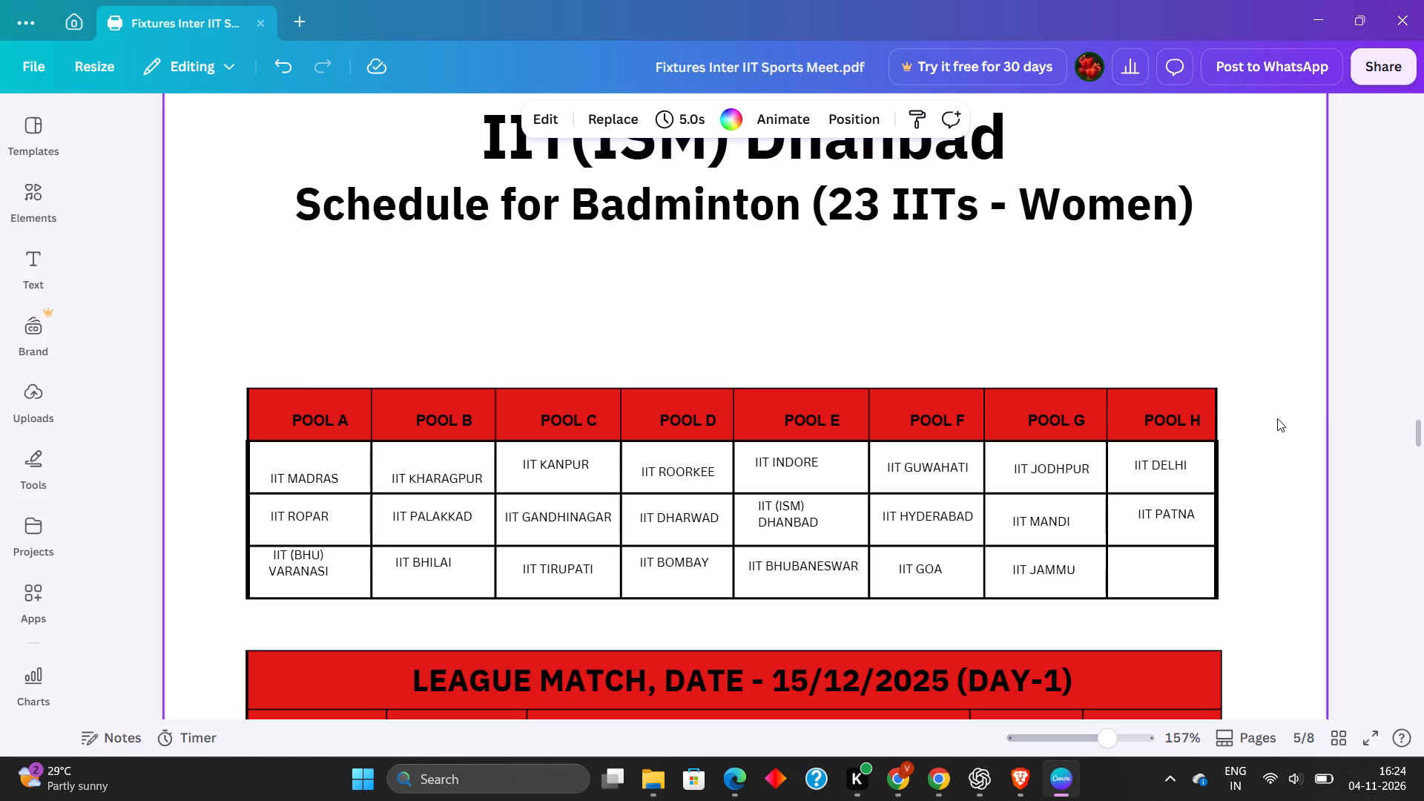
Check the team placement in the men's pool table and the start of the Day 1 league table on page 1.
{"action": "scroll", "coordinate": [1093, 487], "scroll_direction": "up", "scroll_amount": 6}
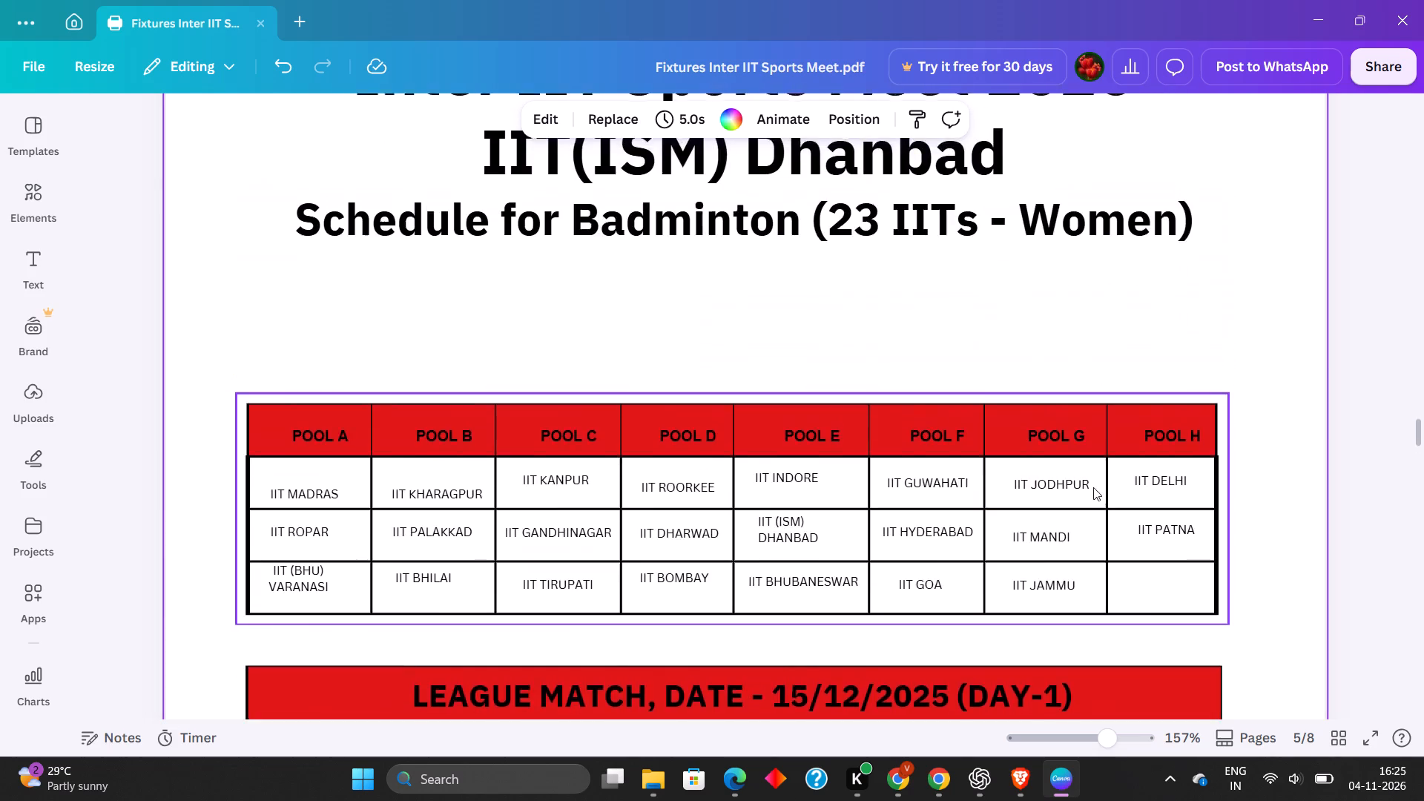
{"action": "scroll", "coordinate": [1093, 487], "scroll_direction": "up", "scroll_amount": 7}
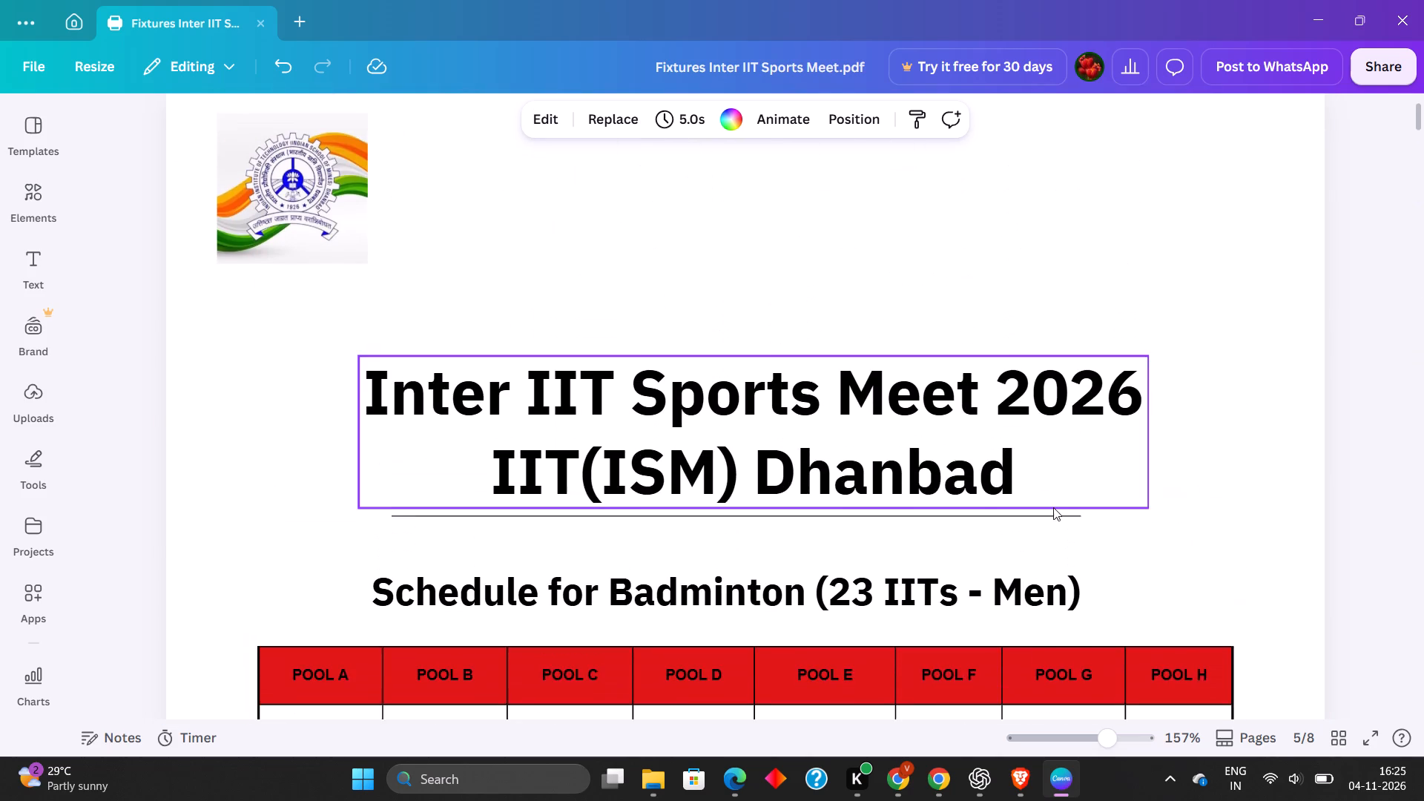
{"action": "scroll", "coordinate": [1045, 512], "scroll_direction": "down", "scroll_amount": 3}
{"action": "scroll", "coordinate": [1045, 512], "scroll_direction": "up", "scroll_amount": 1}
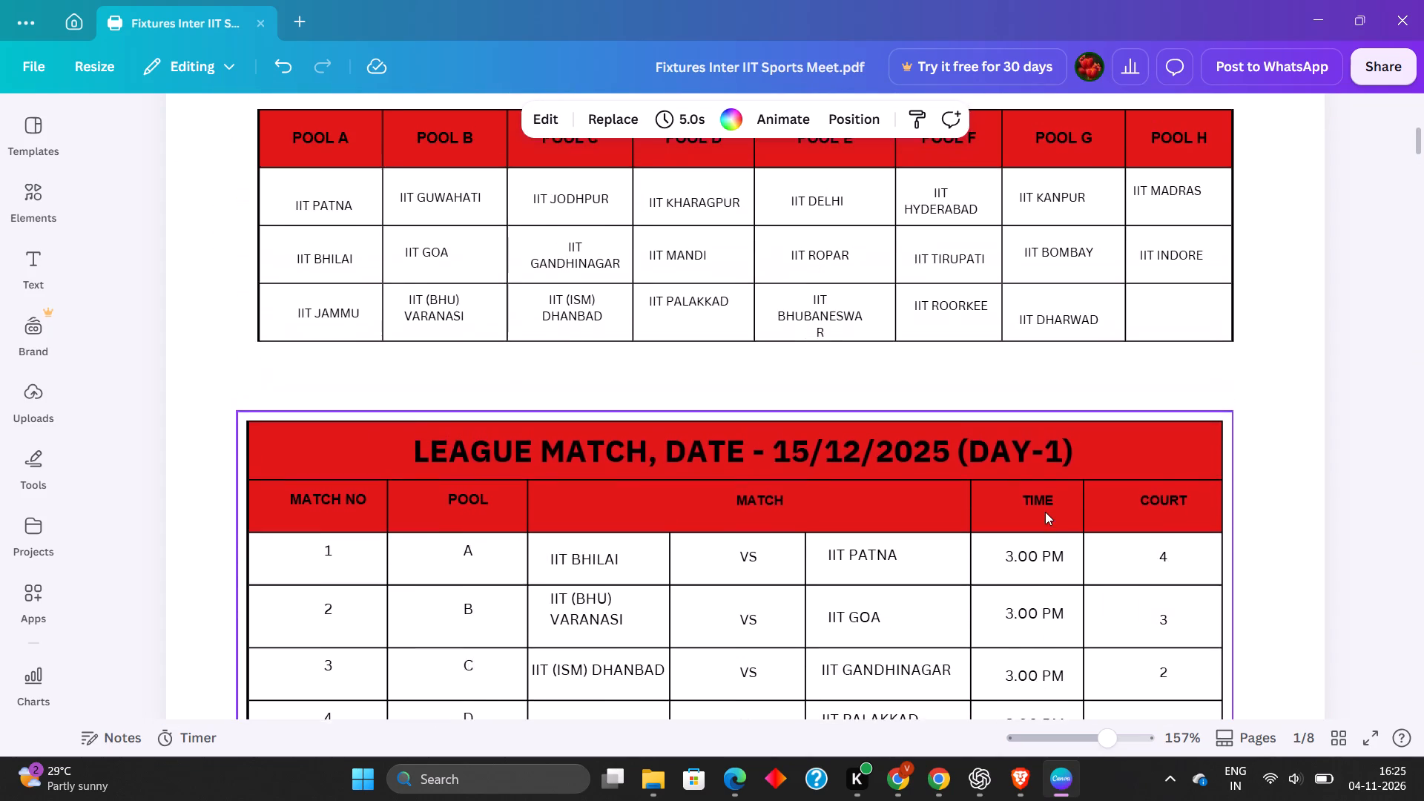
{"action": "scroll", "coordinate": [1045, 512], "scroll_direction": "up", "scroll_amount": 1}
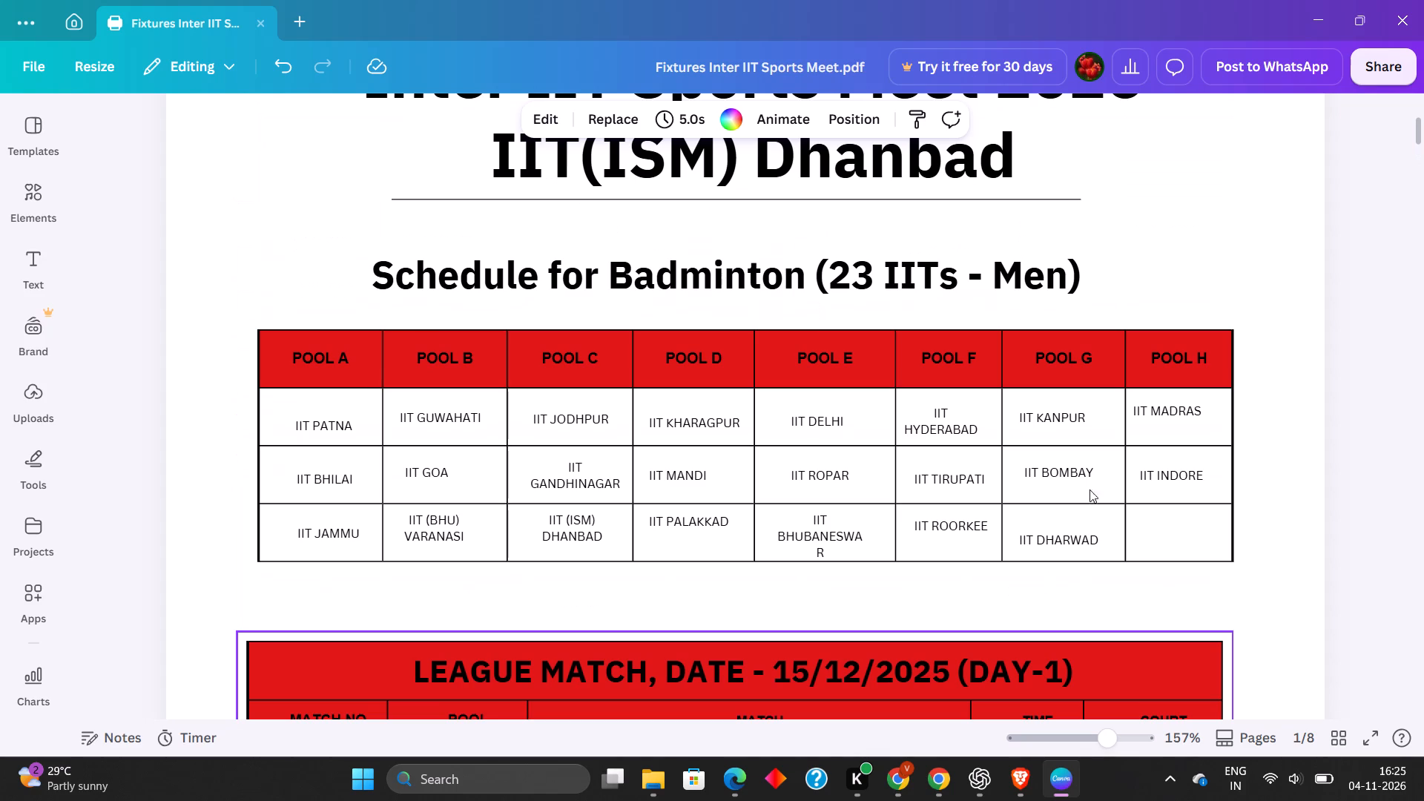
{"action": "scroll", "coordinate": [1093, 539], "scroll_direction": "down", "scroll_amount": 2}
{"action": "scroll", "coordinate": [1093, 539], "scroll_direction": "up", "scroll_amount": 4}
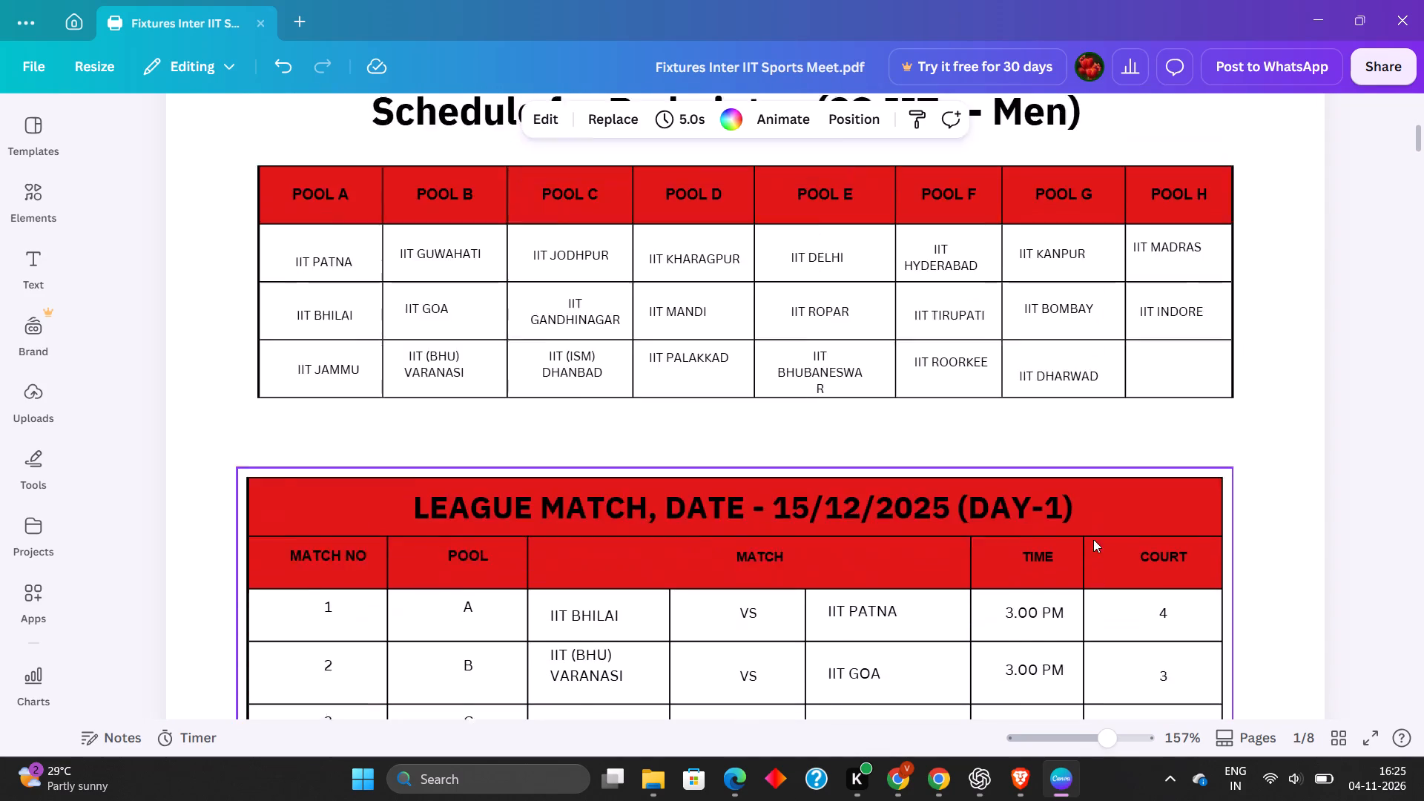
{"action": "scroll", "coordinate": [1093, 539], "scroll_direction": "up", "scroll_amount": 2}
Examine the women's pool table and the league table headings, match numbers, times and courts on pages 5 and 6.
{"action": "scroll", "coordinate": [1093, 539], "scroll_direction": "down", "scroll_amount": 7}
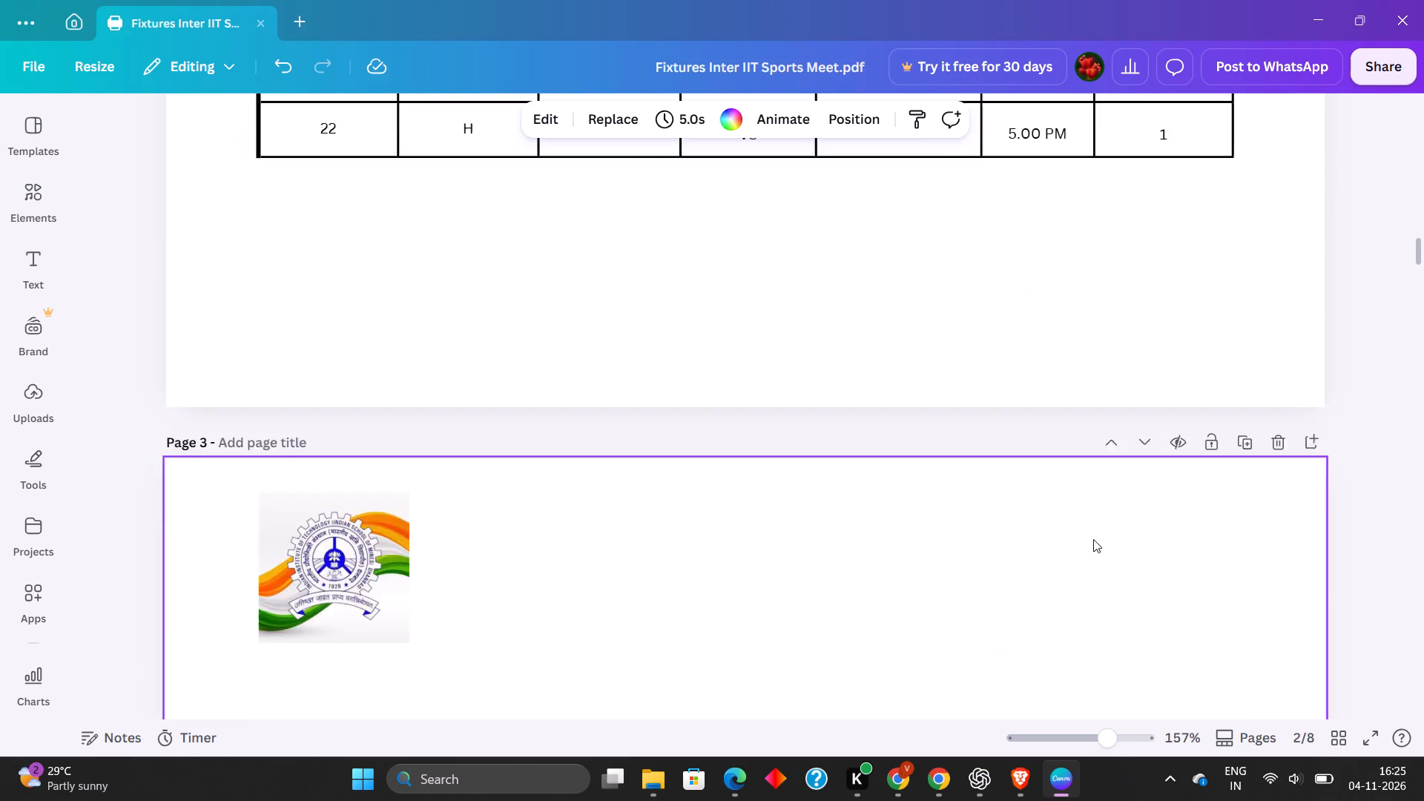
{"action": "scroll", "coordinate": [1093, 539], "scroll_direction": "down", "scroll_amount": 11}
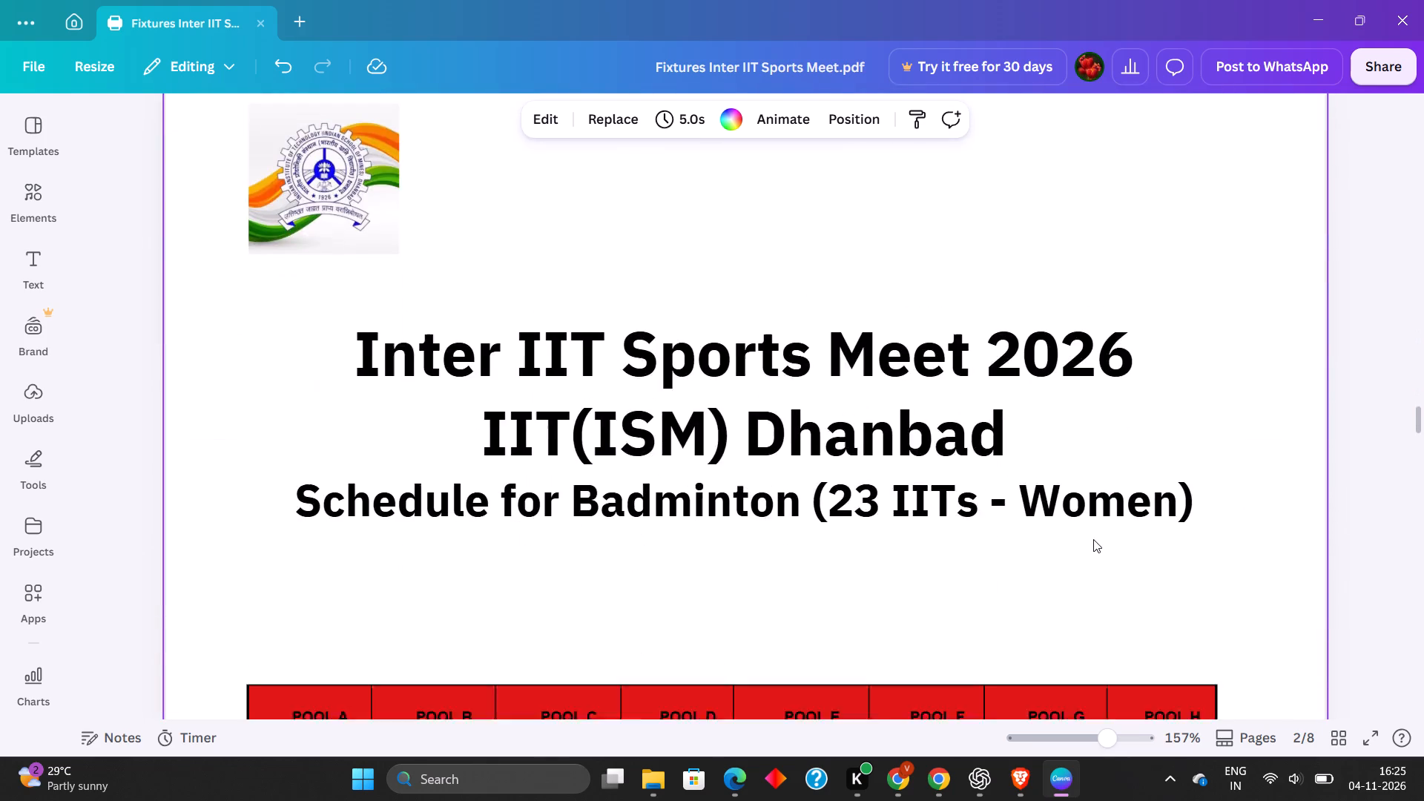
{"action": "scroll", "coordinate": [1093, 539], "scroll_direction": "down", "scroll_amount": 4}
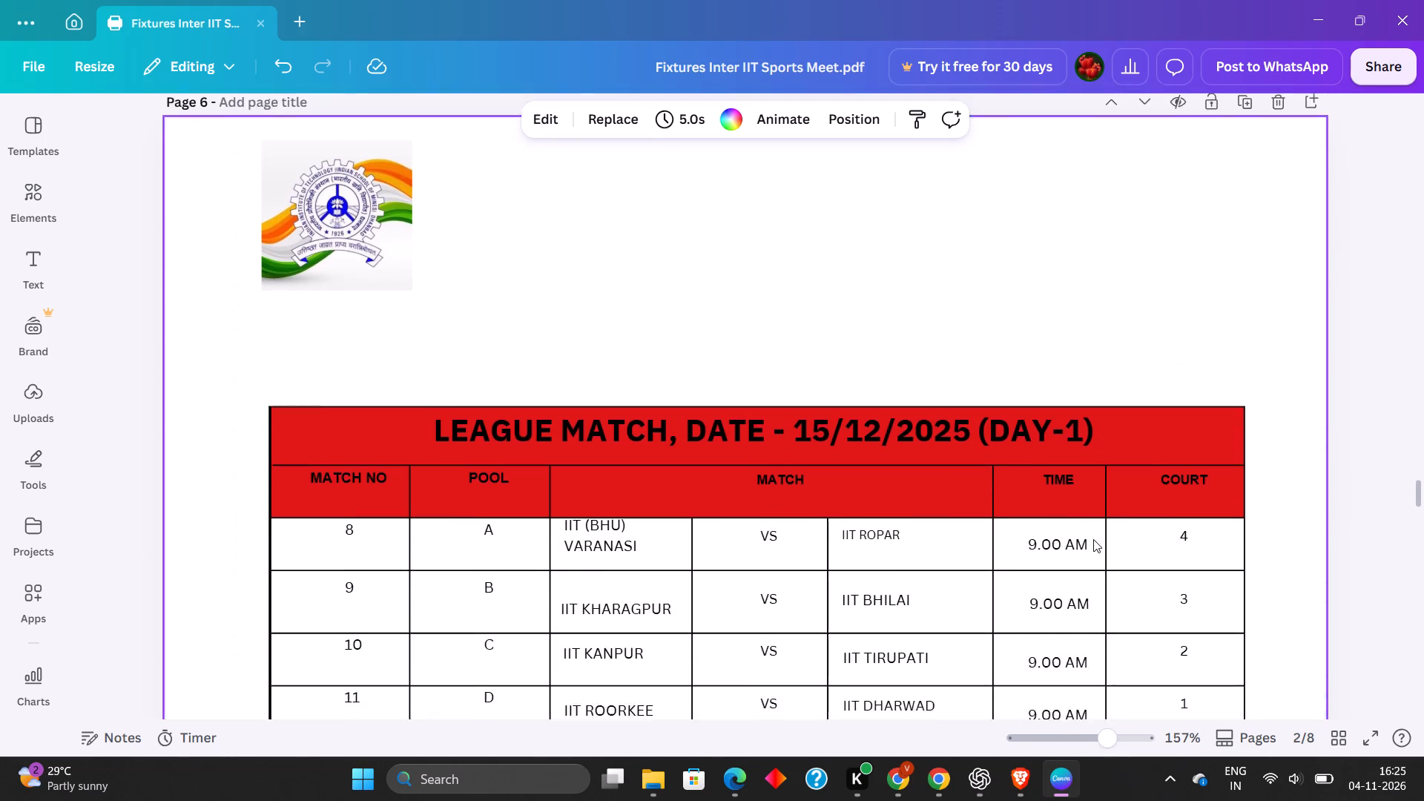
{"action": "scroll", "coordinate": [1093, 539], "scroll_direction": "down", "scroll_amount": 5}
{"action": "scroll", "coordinate": [1093, 539], "scroll_direction": "up", "scroll_amount": 4}
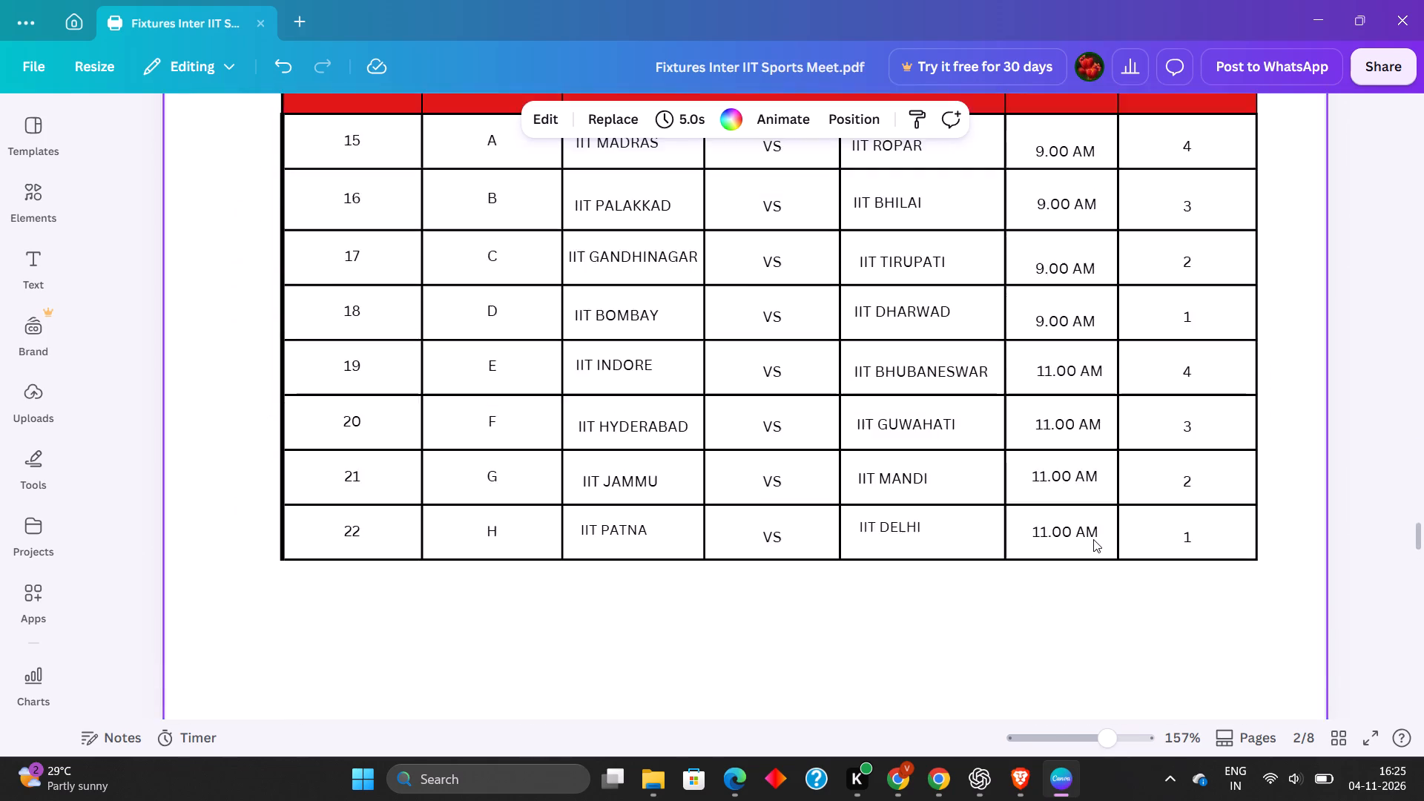
{"action": "scroll", "coordinate": [1093, 539], "scroll_direction": "up", "scroll_amount": 7}
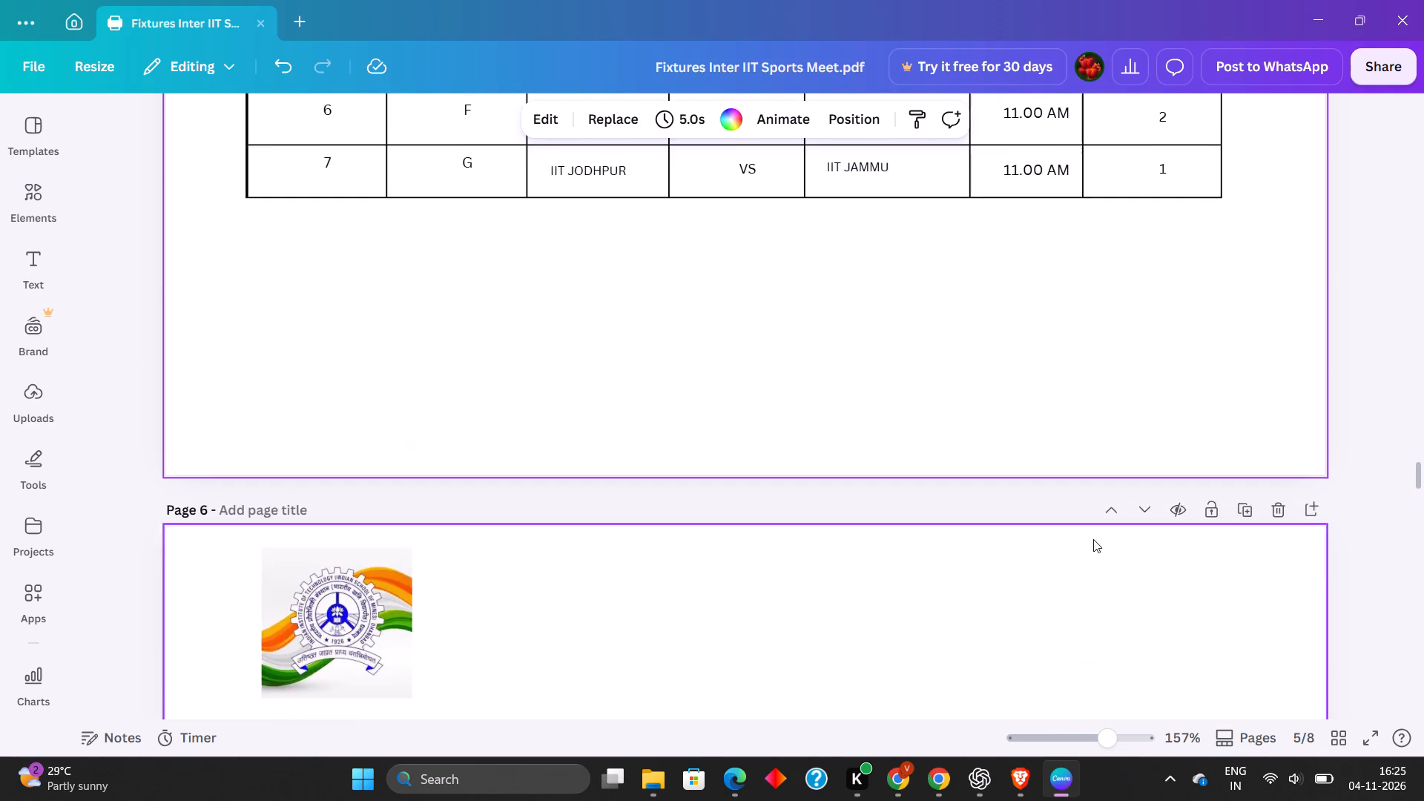
{"action": "scroll", "coordinate": [1093, 539], "scroll_direction": "up", "scroll_amount": 6}
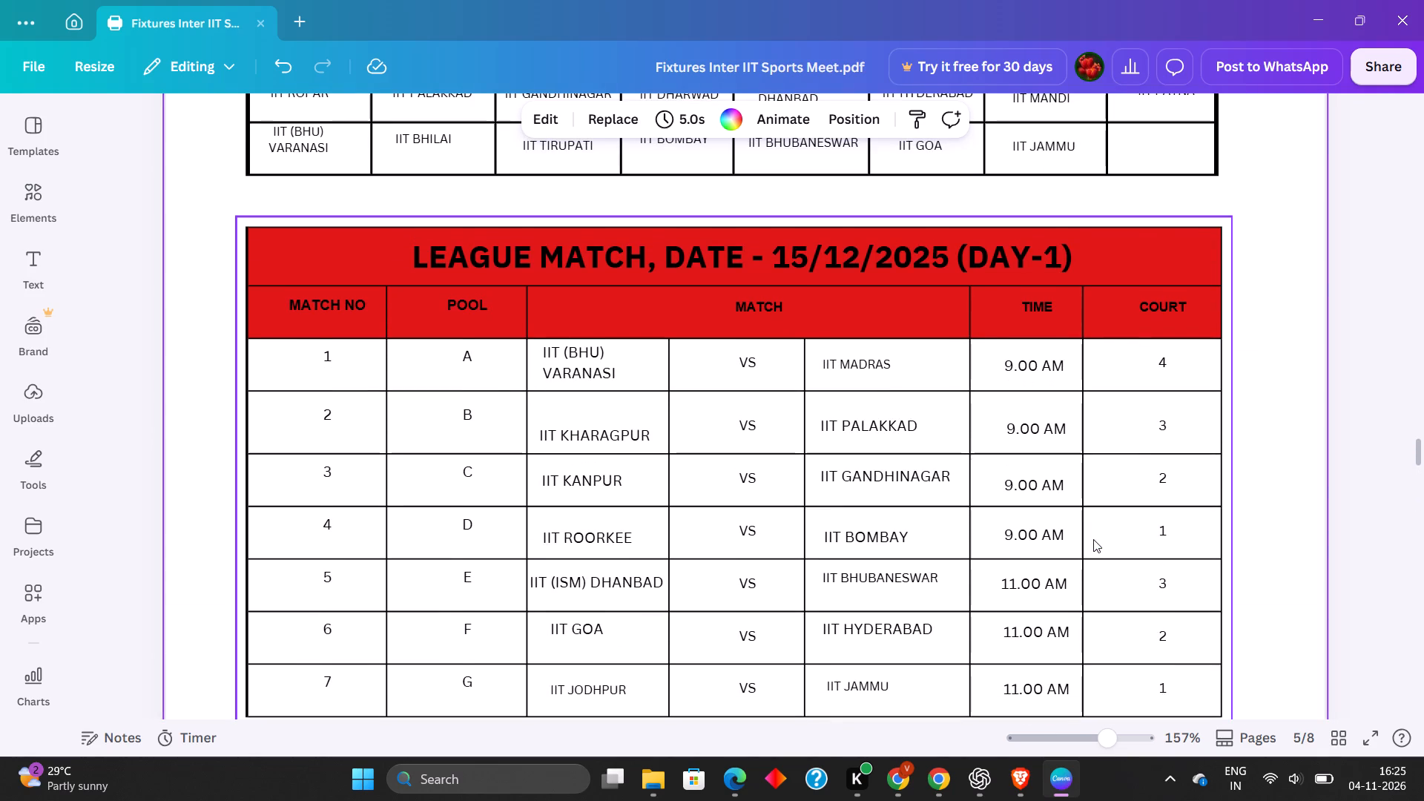
{"action": "scroll", "coordinate": [1093, 539], "scroll_direction": "up", "scroll_amount": 4}
{"action": "scroll", "coordinate": [1093, 539], "scroll_direction": "down", "scroll_amount": 1}
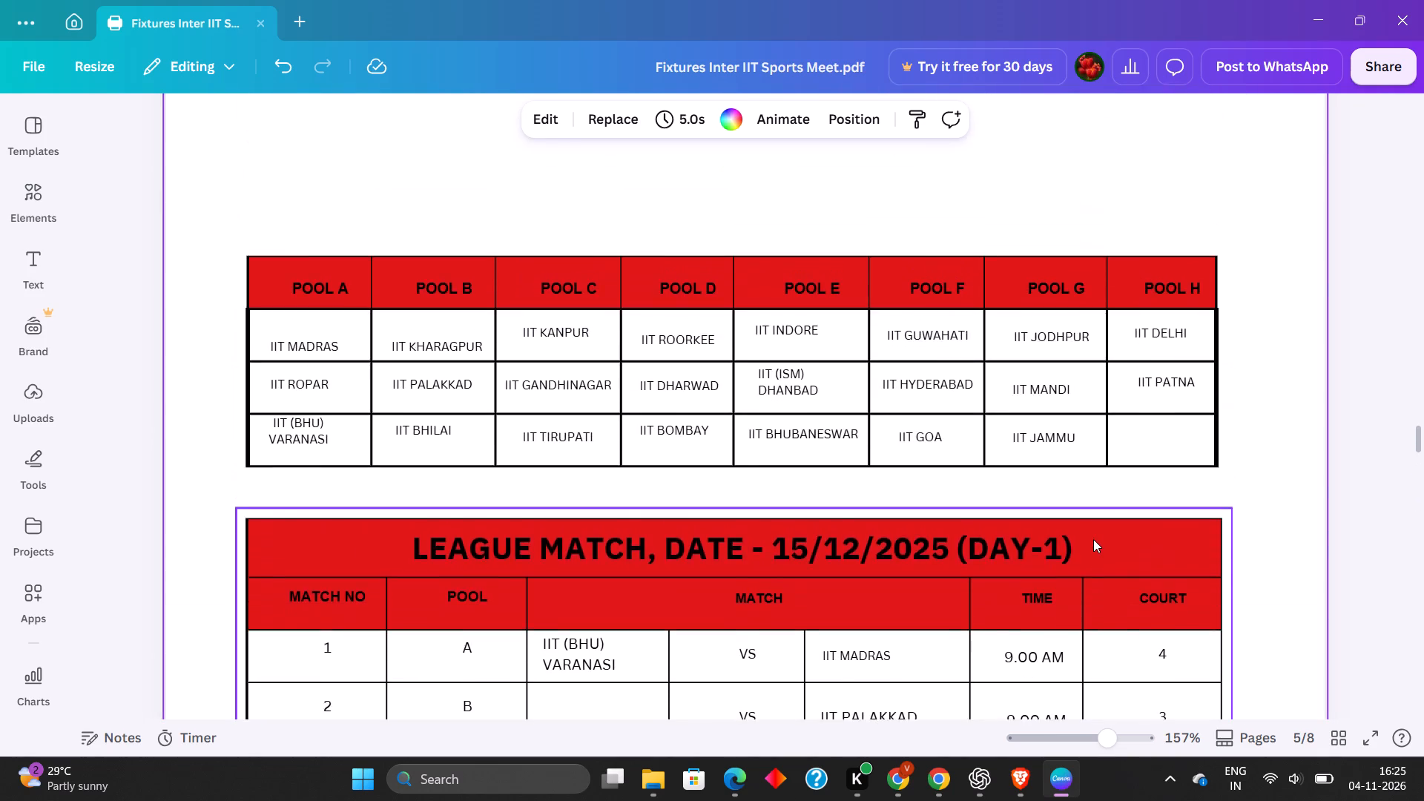
Set the date to 16/12/2025 in the heading of page 6's women's league table for matches 8 to 14.
{"action": "scroll", "coordinate": [1093, 539], "scroll_direction": "down", "scroll_amount": 5}
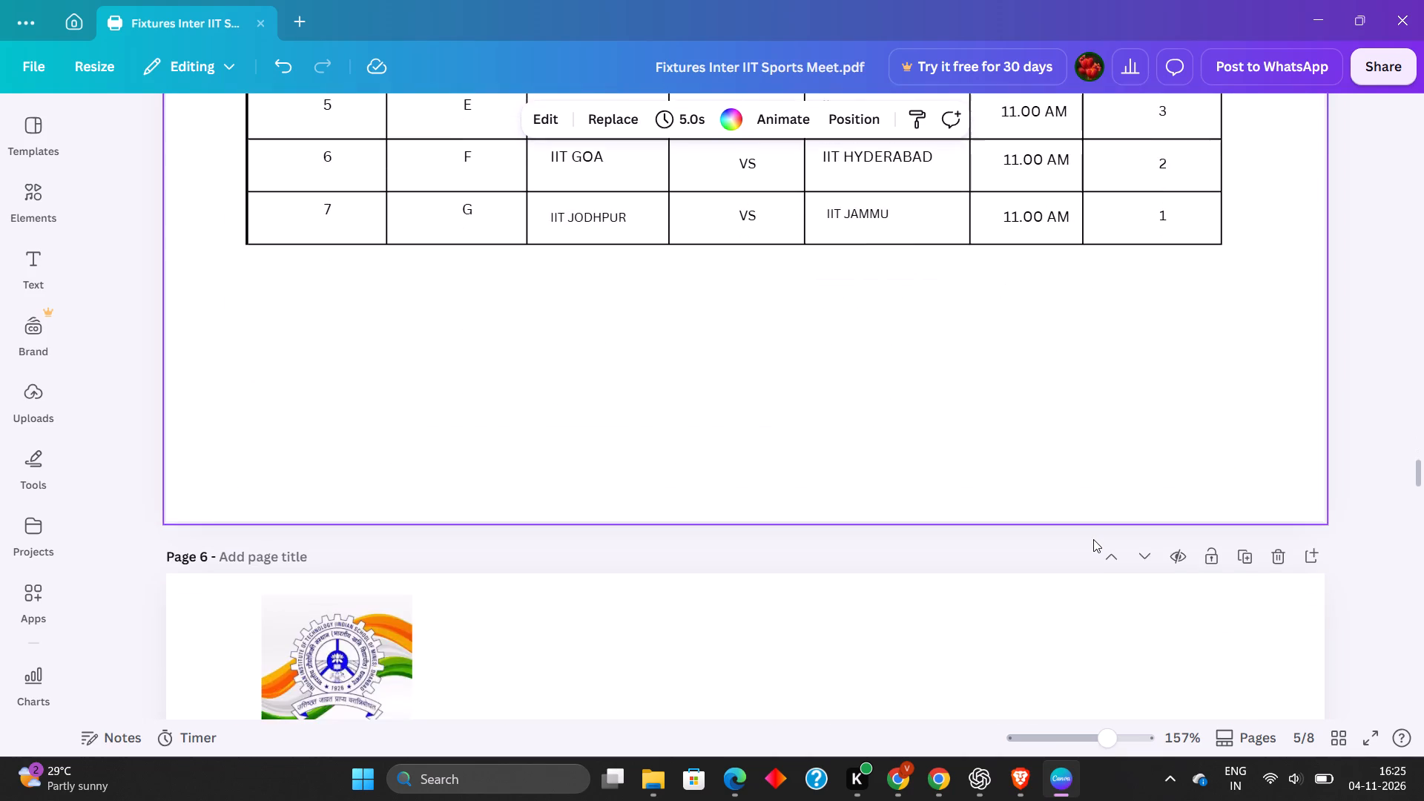
{"action": "scroll", "coordinate": [1093, 539], "scroll_direction": "down", "scroll_amount": 2}
{"action": "left_click", "coordinate": [828, 535]}
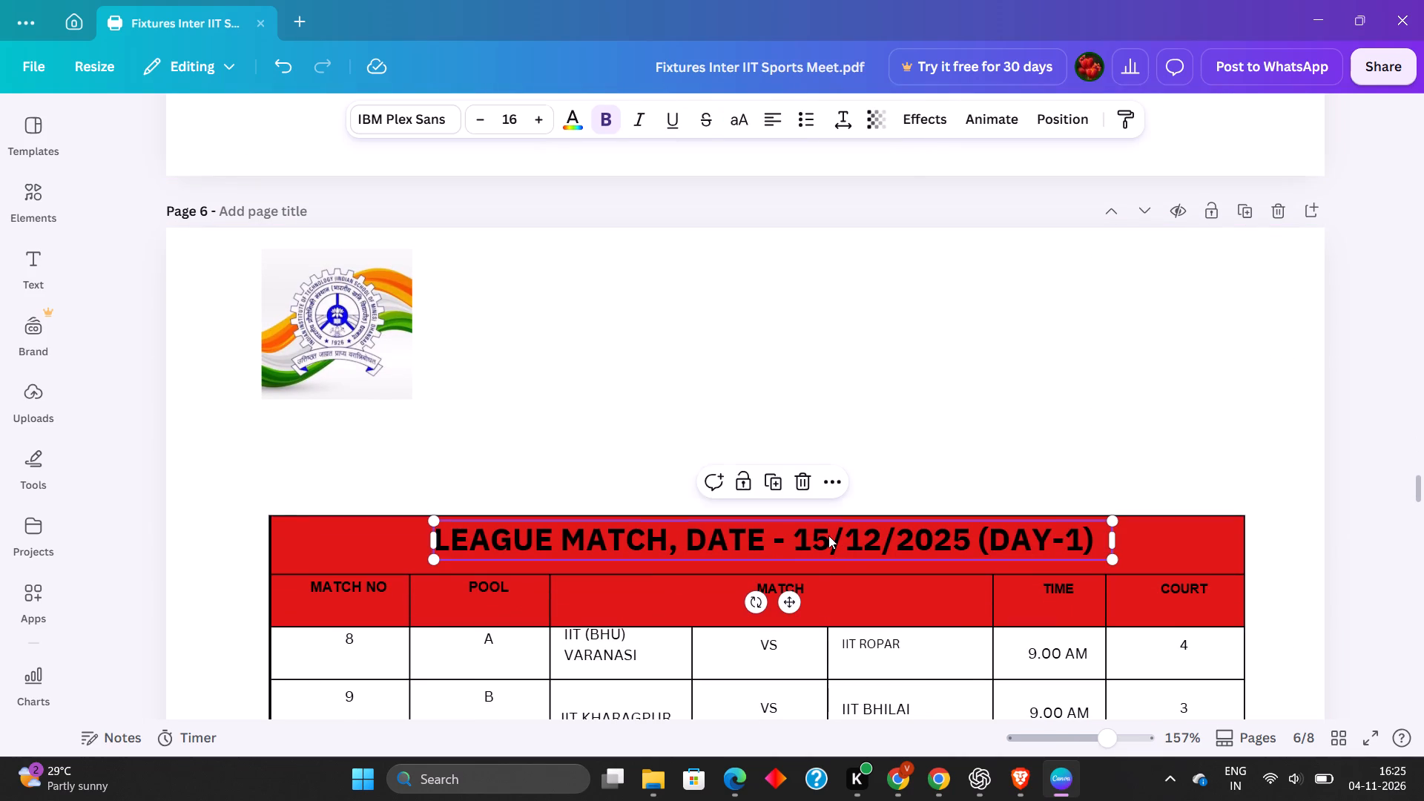
{"action": "double_click", "coordinate": [828, 535]}
{"action": "left_click", "coordinate": [828, 535]}
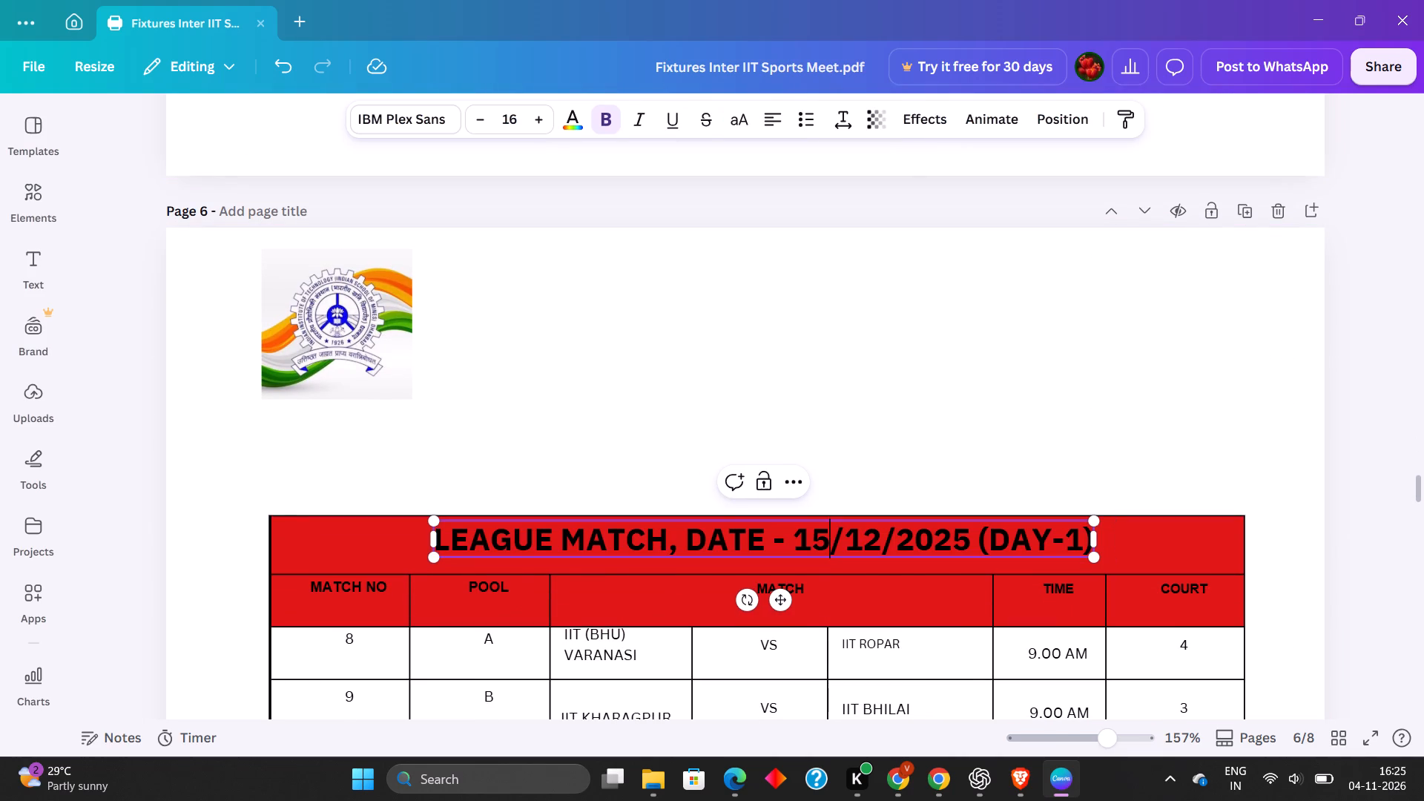
{"action": "key", "text": "BackSpace"}
{"action": "key", "text": "6"}
{"action": "left_click", "coordinate": [985, 398]}
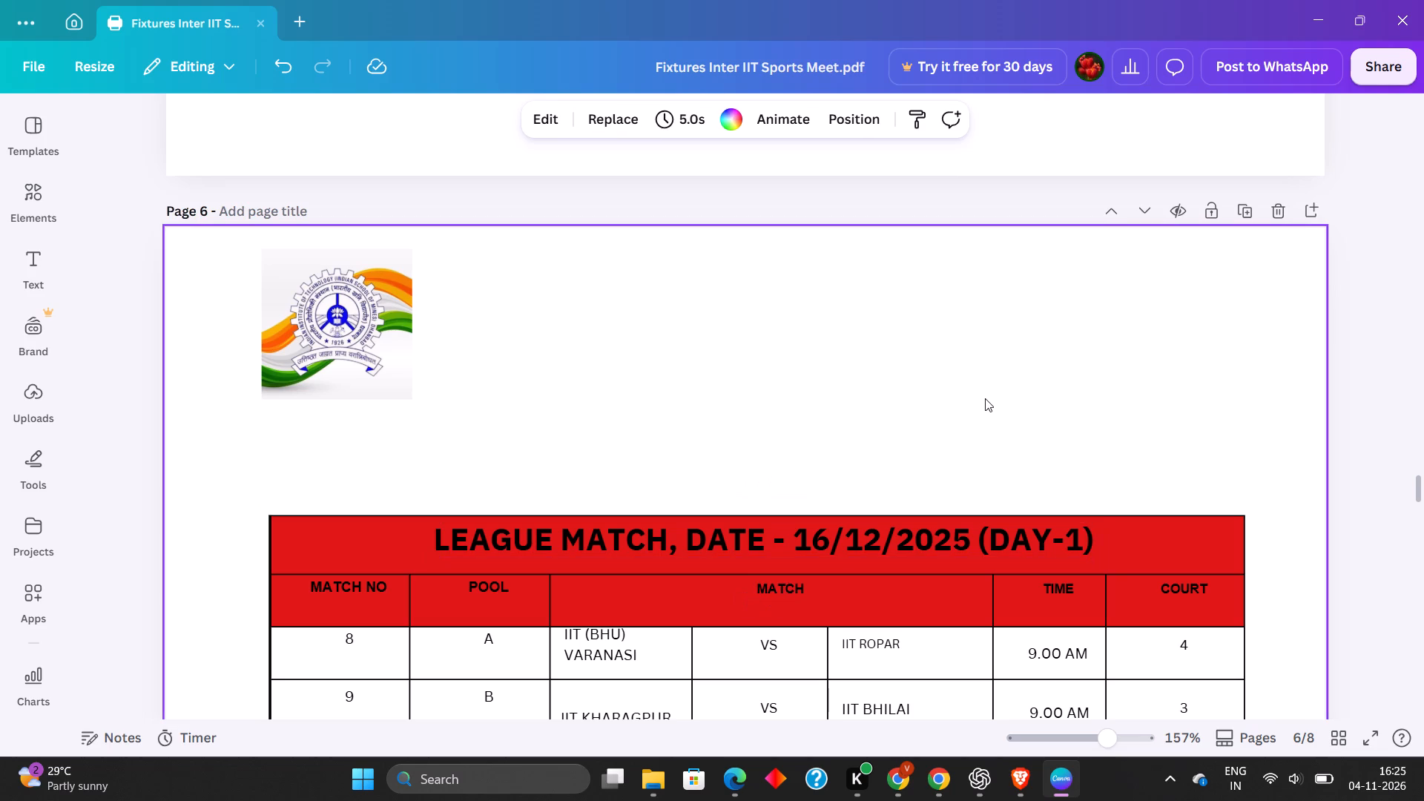
Review page 6's women's league tables and page 7's pre-quarter finals table for match numbers, times and courts.
{"action": "scroll", "coordinate": [985, 398], "scroll_direction": "down", "scroll_amount": 5}
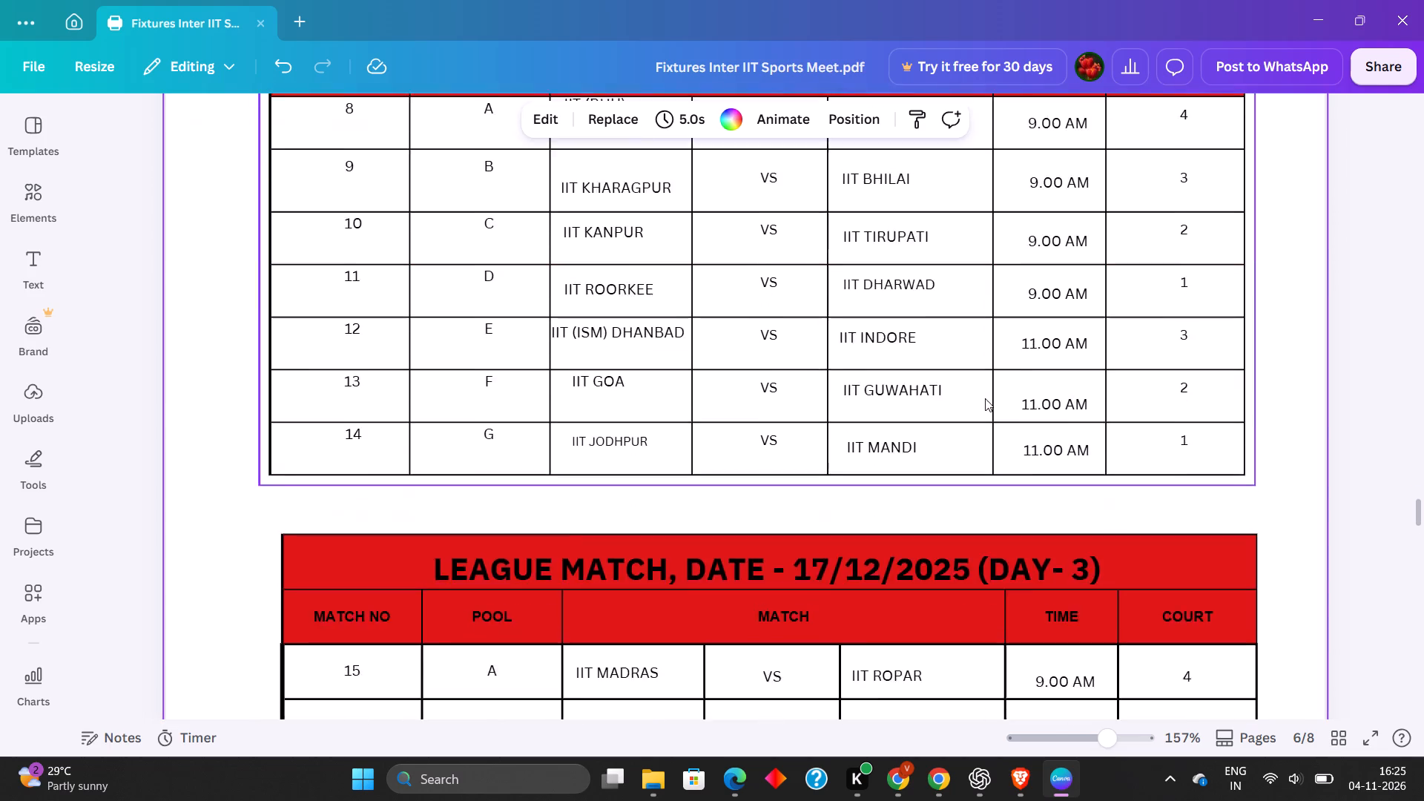
{"action": "scroll", "coordinate": [985, 398], "scroll_direction": "down", "scroll_amount": 6}
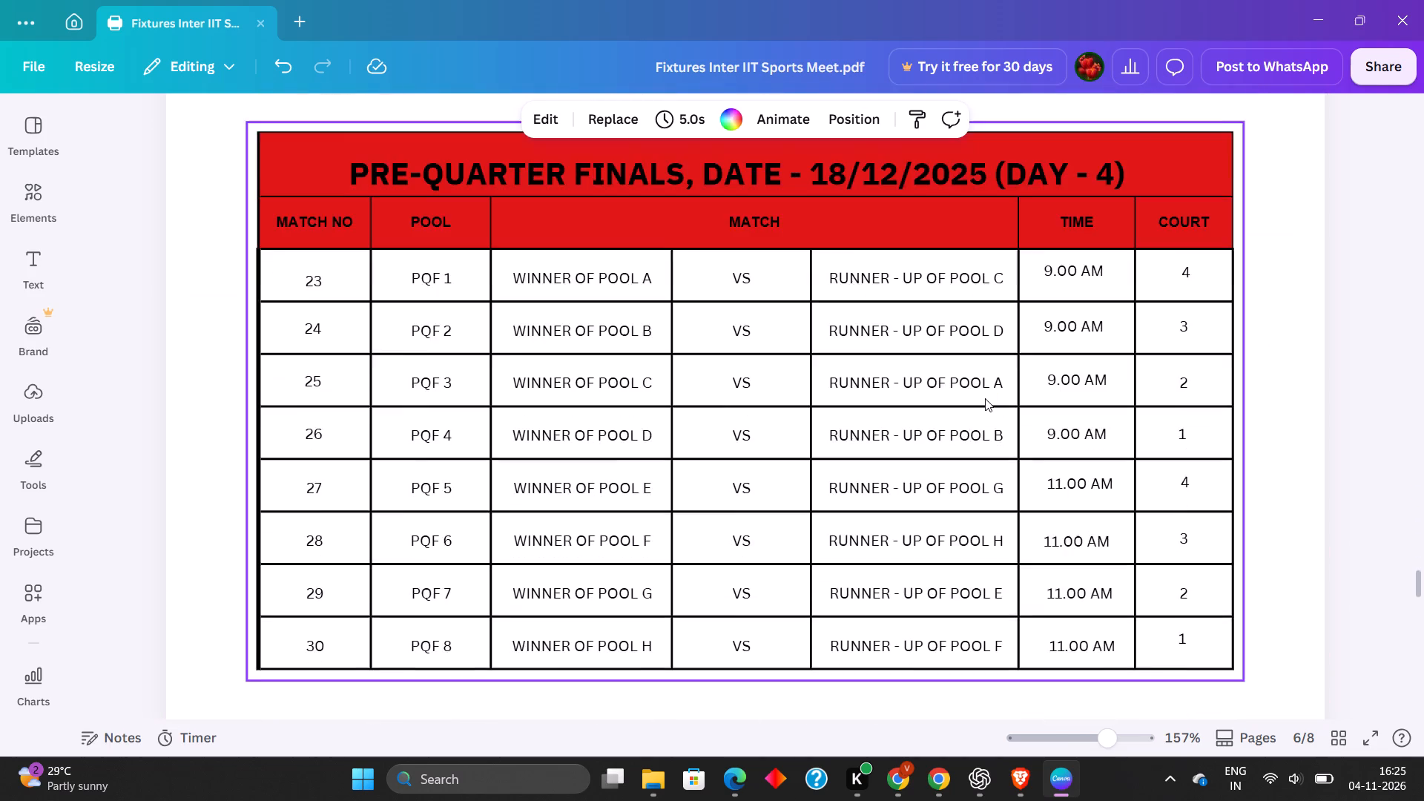
{"action": "scroll", "coordinate": [985, 398], "scroll_direction": "down", "scroll_amount": 2}
{"action": "scroll", "coordinate": [985, 398], "scroll_direction": "up", "scroll_amount": 7}
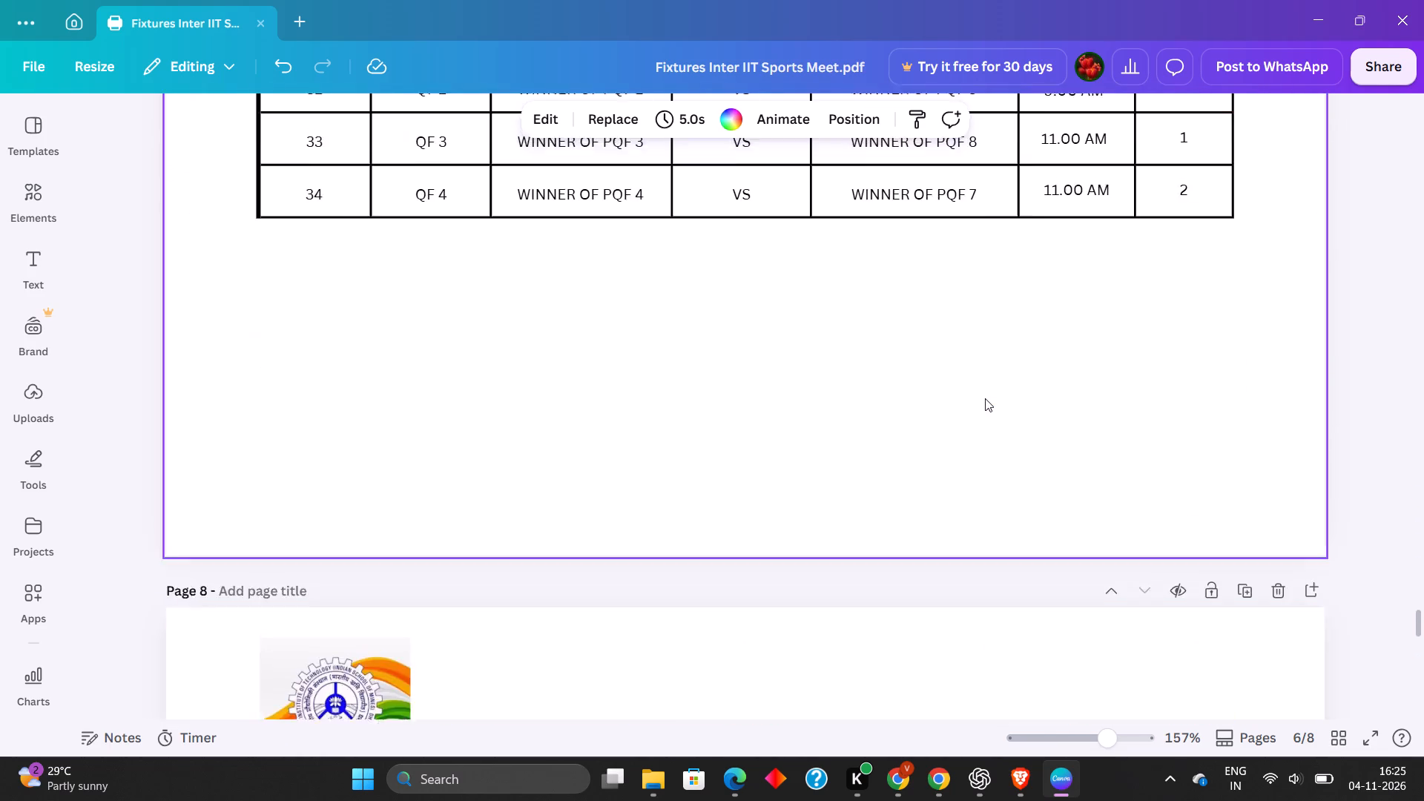
{"action": "scroll", "coordinate": [985, 398], "scroll_direction": "up", "scroll_amount": 2}
{"action": "scroll", "coordinate": [985, 398], "scroll_direction": "down", "scroll_amount": 4}
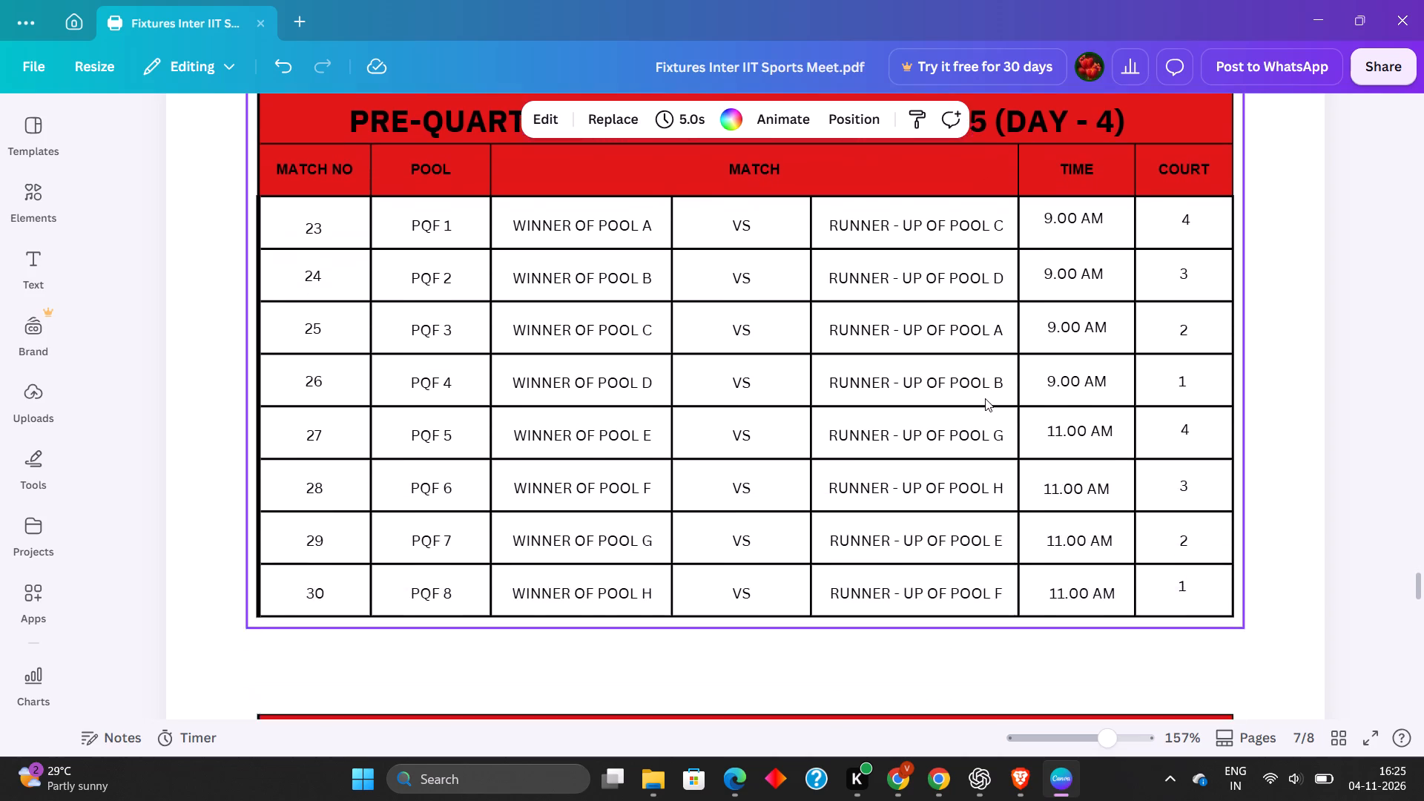
Review the women's quarter finals table on page 7 and the semifinals and finals tables on page 8.
{"action": "scroll", "coordinate": [985, 398], "scroll_direction": "down", "scroll_amount": 5}
{"action": "scroll", "coordinate": [985, 398], "scroll_direction": "up", "scroll_amount": 5}
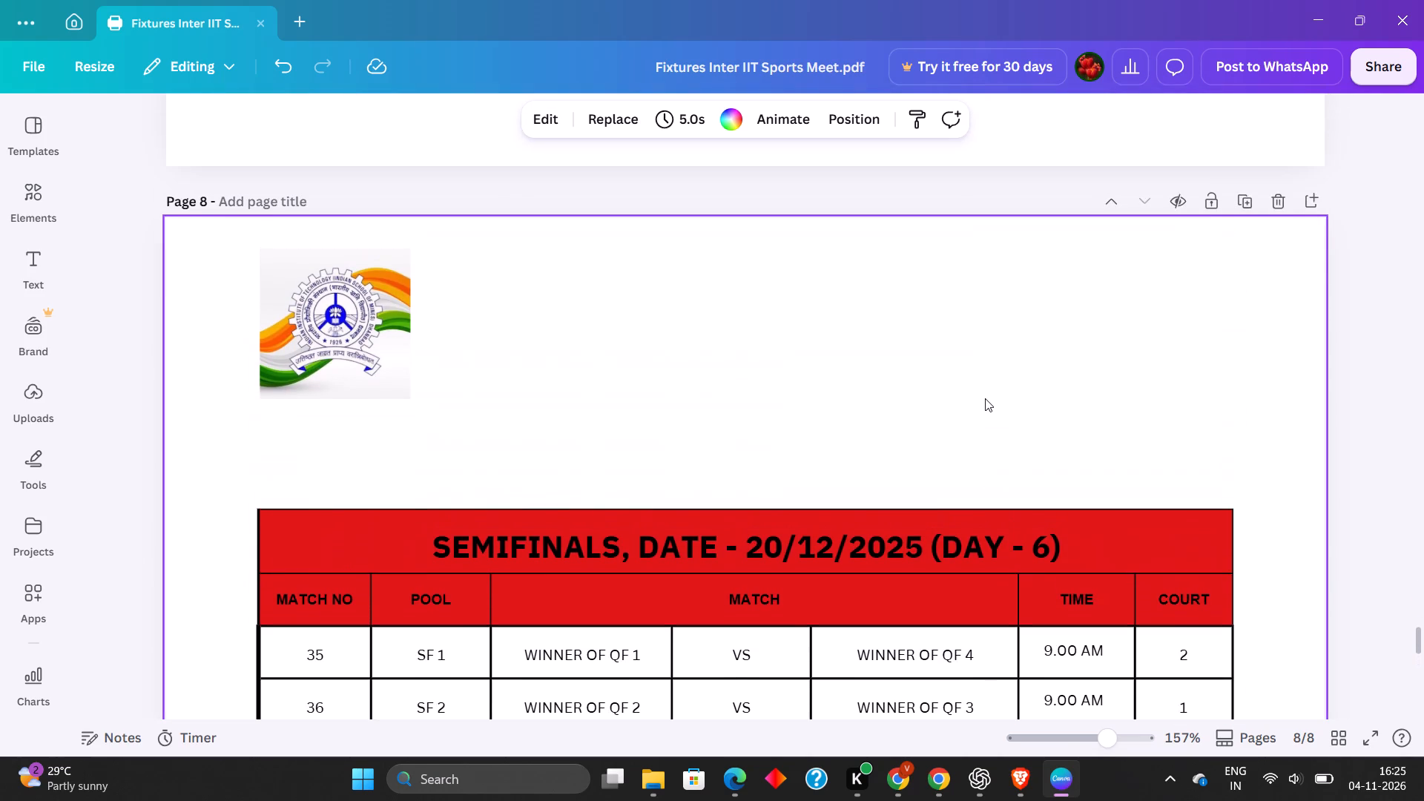
{"action": "scroll", "coordinate": [985, 398], "scroll_direction": "up", "scroll_amount": 3}
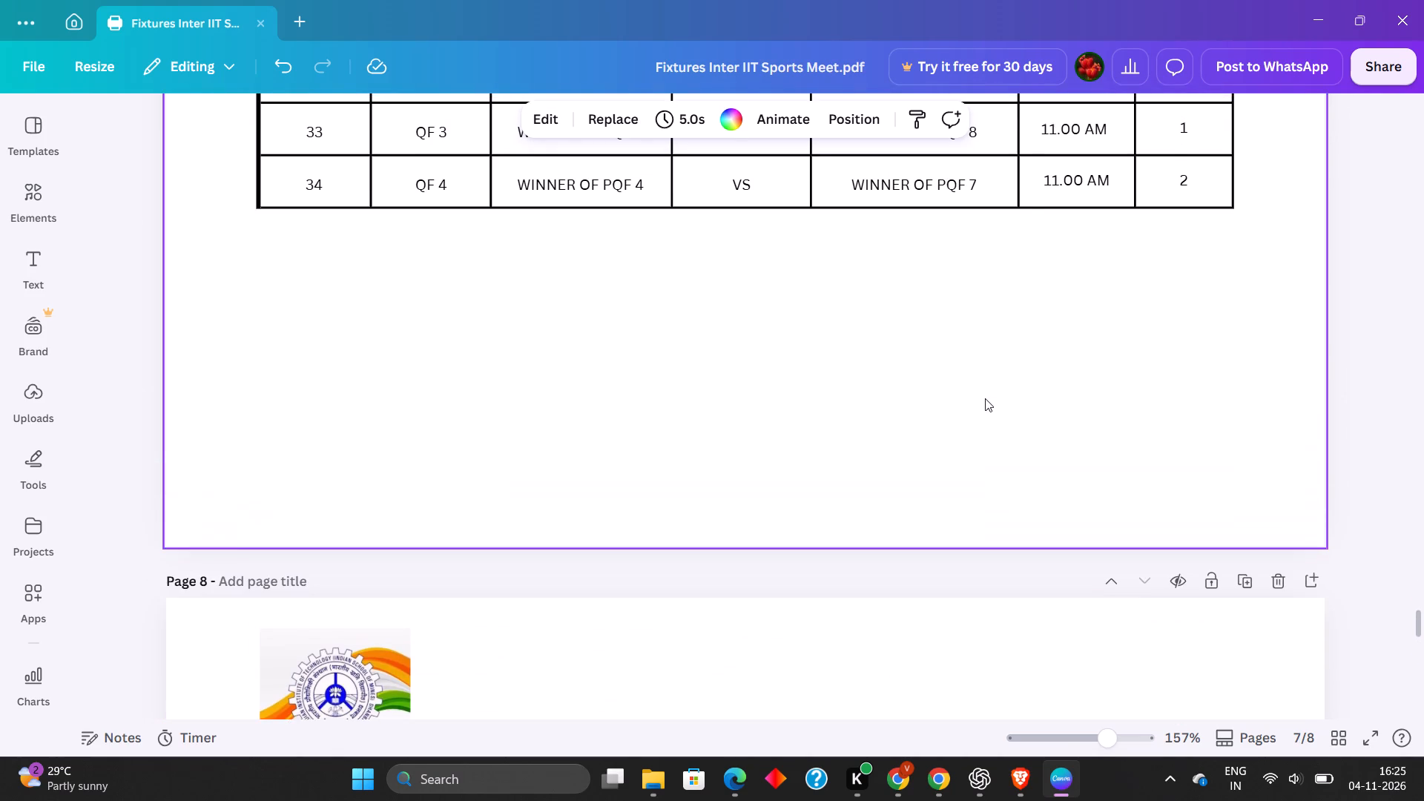
{"action": "scroll", "coordinate": [985, 398], "scroll_direction": "up", "scroll_amount": 3}
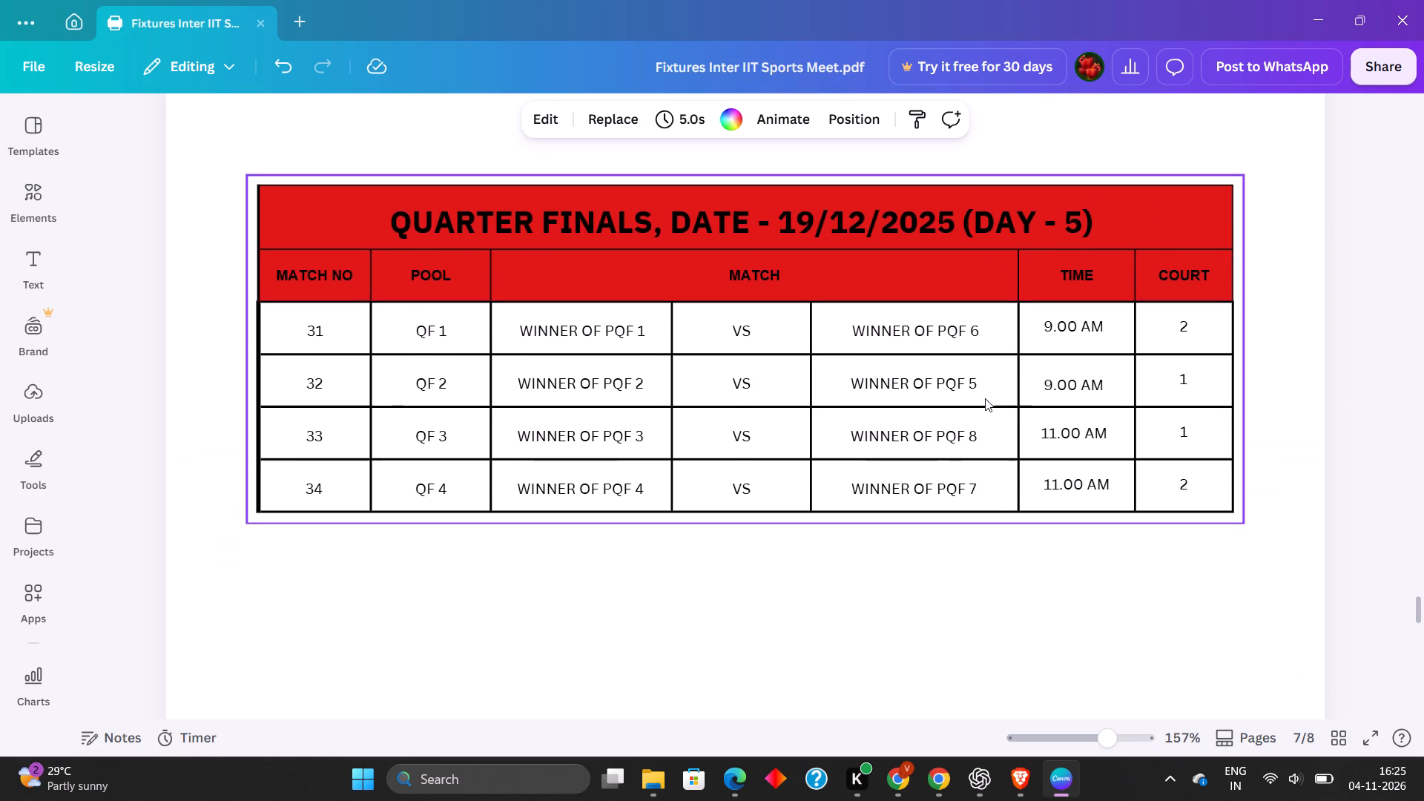
{"action": "scroll", "coordinate": [985, 398], "scroll_direction": "down", "scroll_amount": 7}
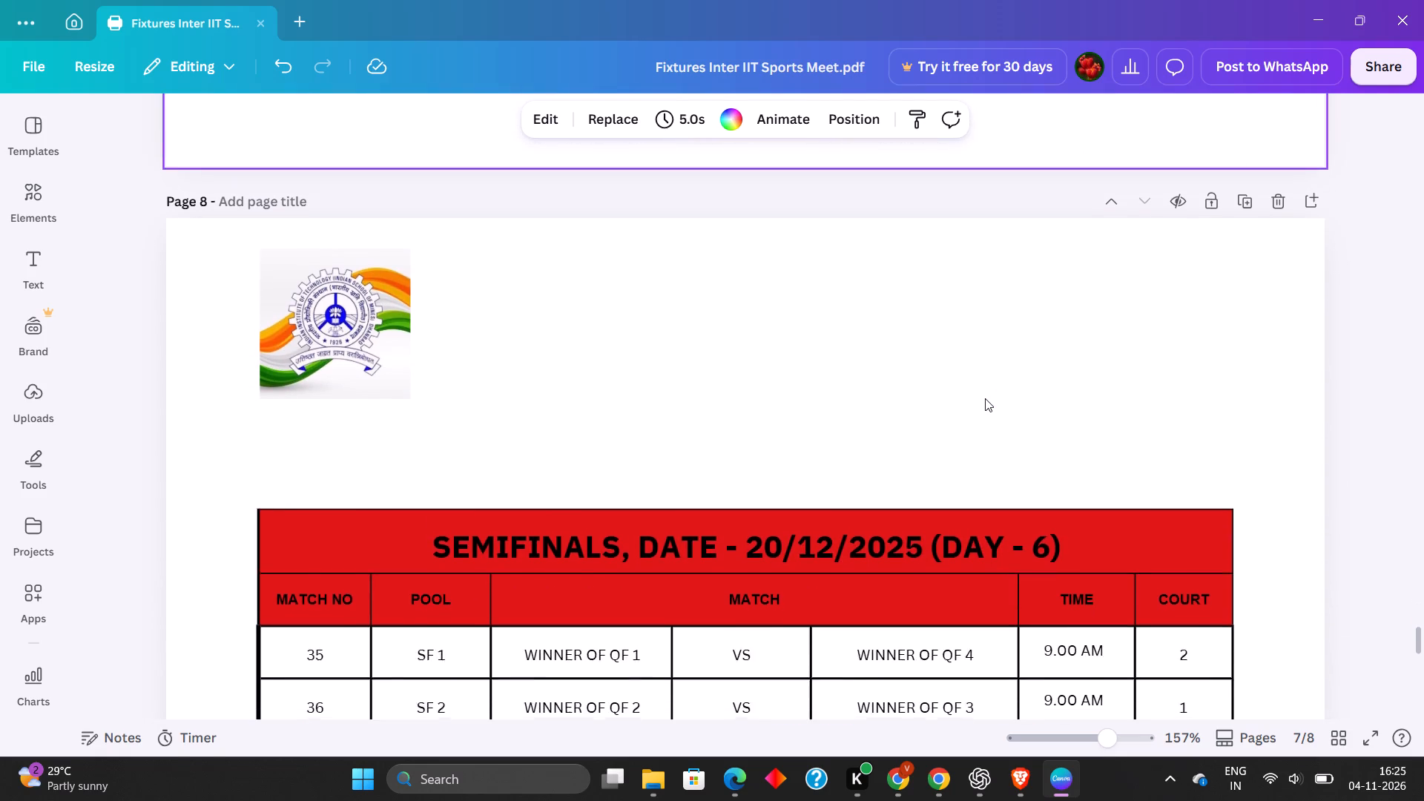
{"action": "scroll", "coordinate": [985, 398], "scroll_direction": "down", "scroll_amount": 4}
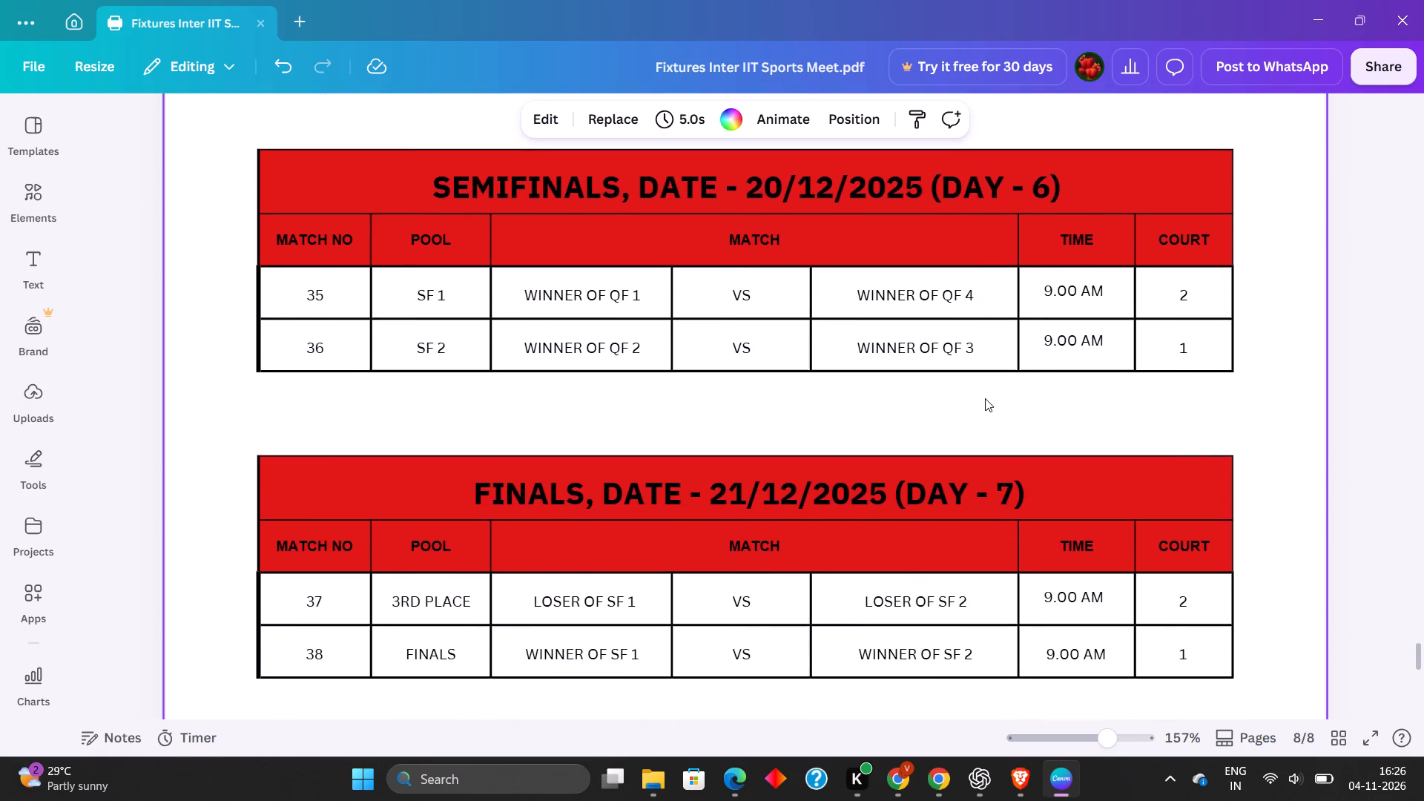
{"action": "scroll", "coordinate": [985, 398], "scroll_direction": "down", "scroll_amount": 2}
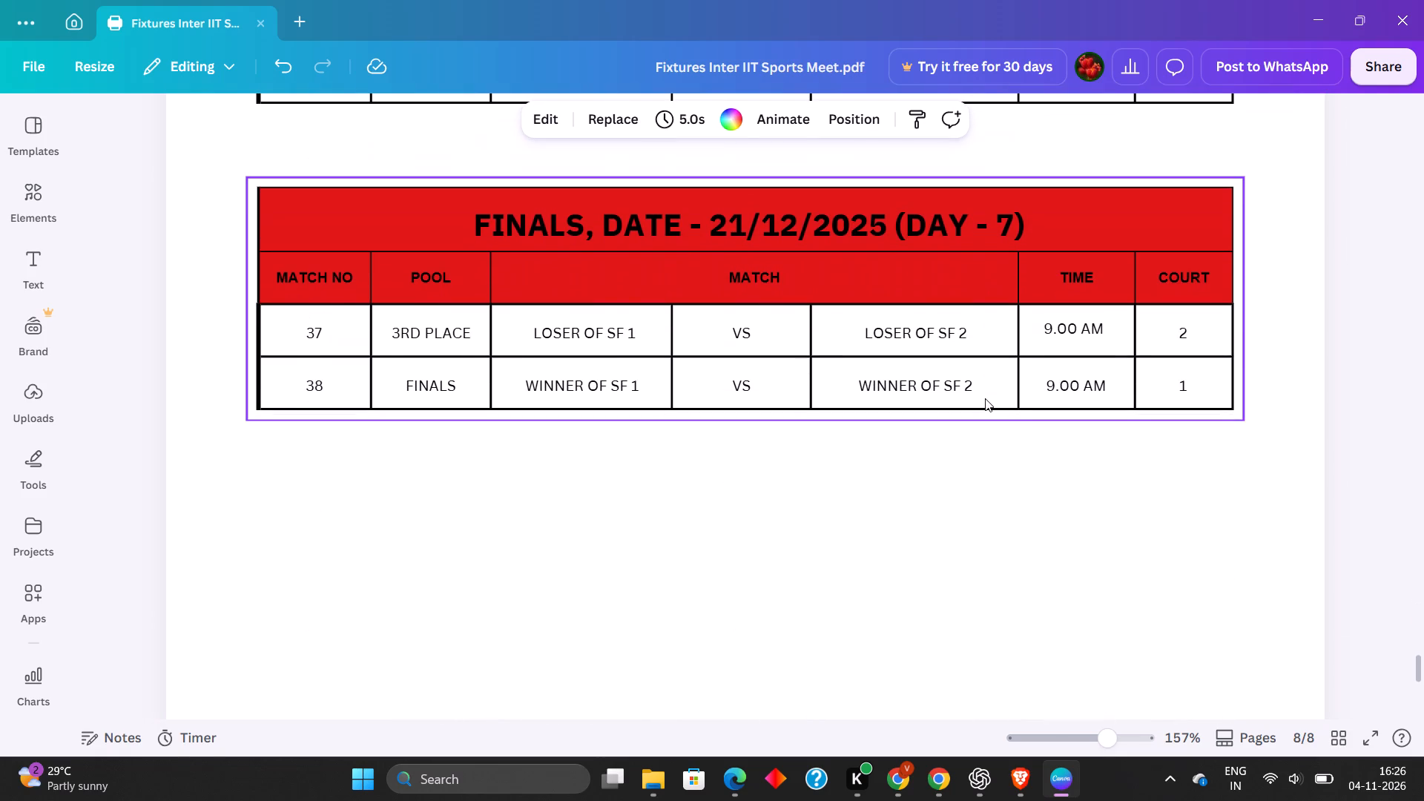
Recheck the women's schedule from page 8 back to page 5, covering headings, dates, match numbers, times and courts.
{"action": "scroll", "coordinate": [985, 398], "scroll_direction": "down", "scroll_amount": 9}
{"action": "scroll", "coordinate": [985, 398], "scroll_direction": "up", "scroll_amount": 1}
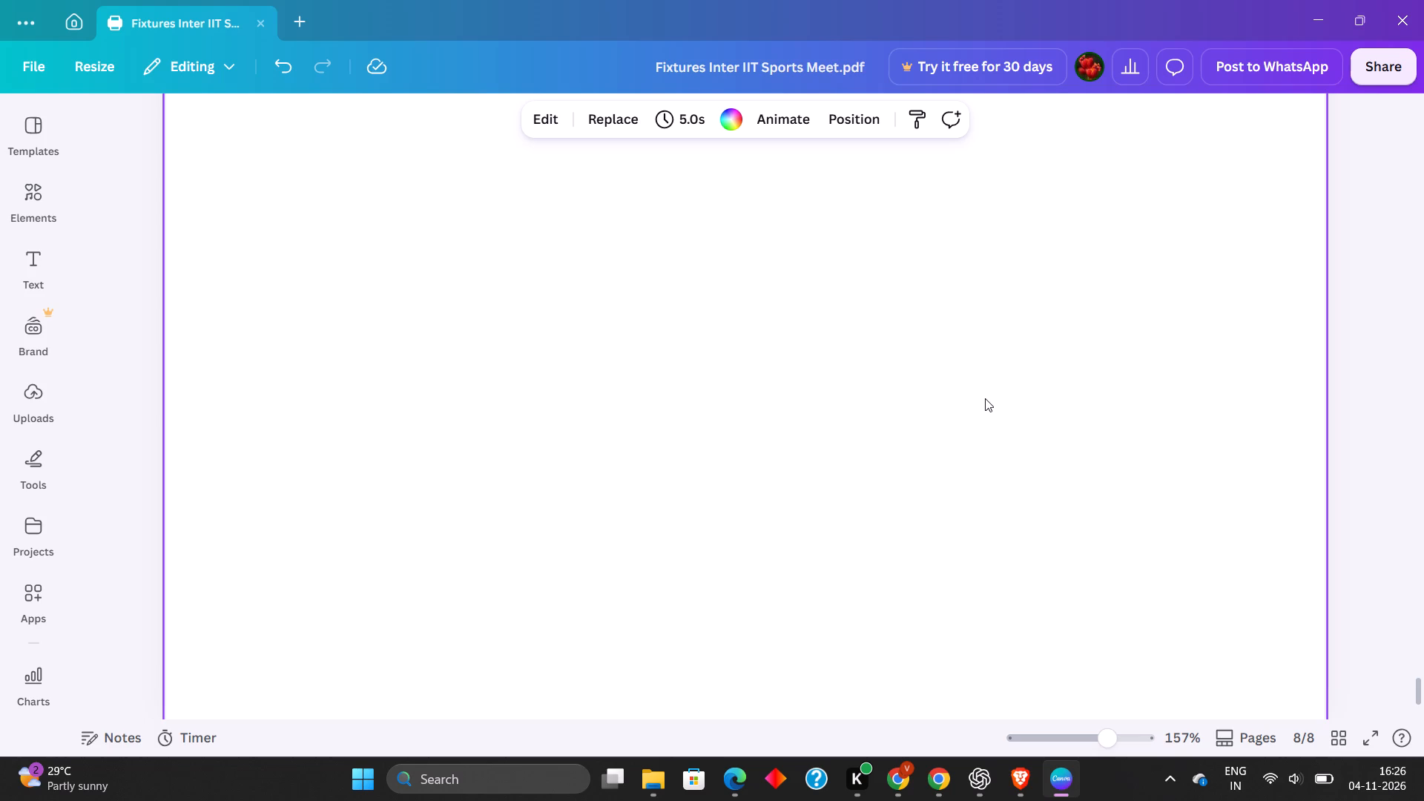
{"action": "scroll", "coordinate": [985, 398], "scroll_direction": "up", "scroll_amount": 8}
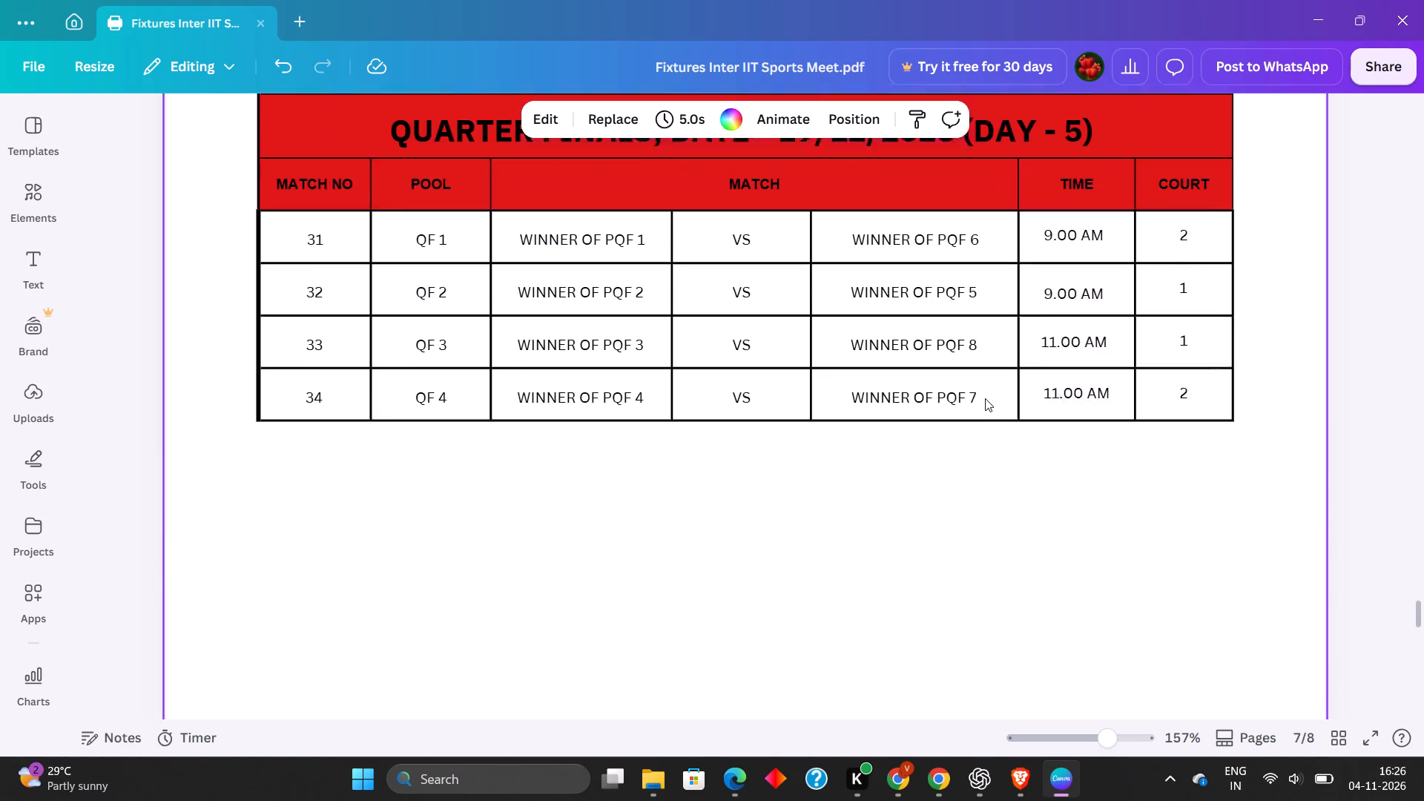
{"action": "scroll", "coordinate": [985, 398], "scroll_direction": "up", "scroll_amount": 6}
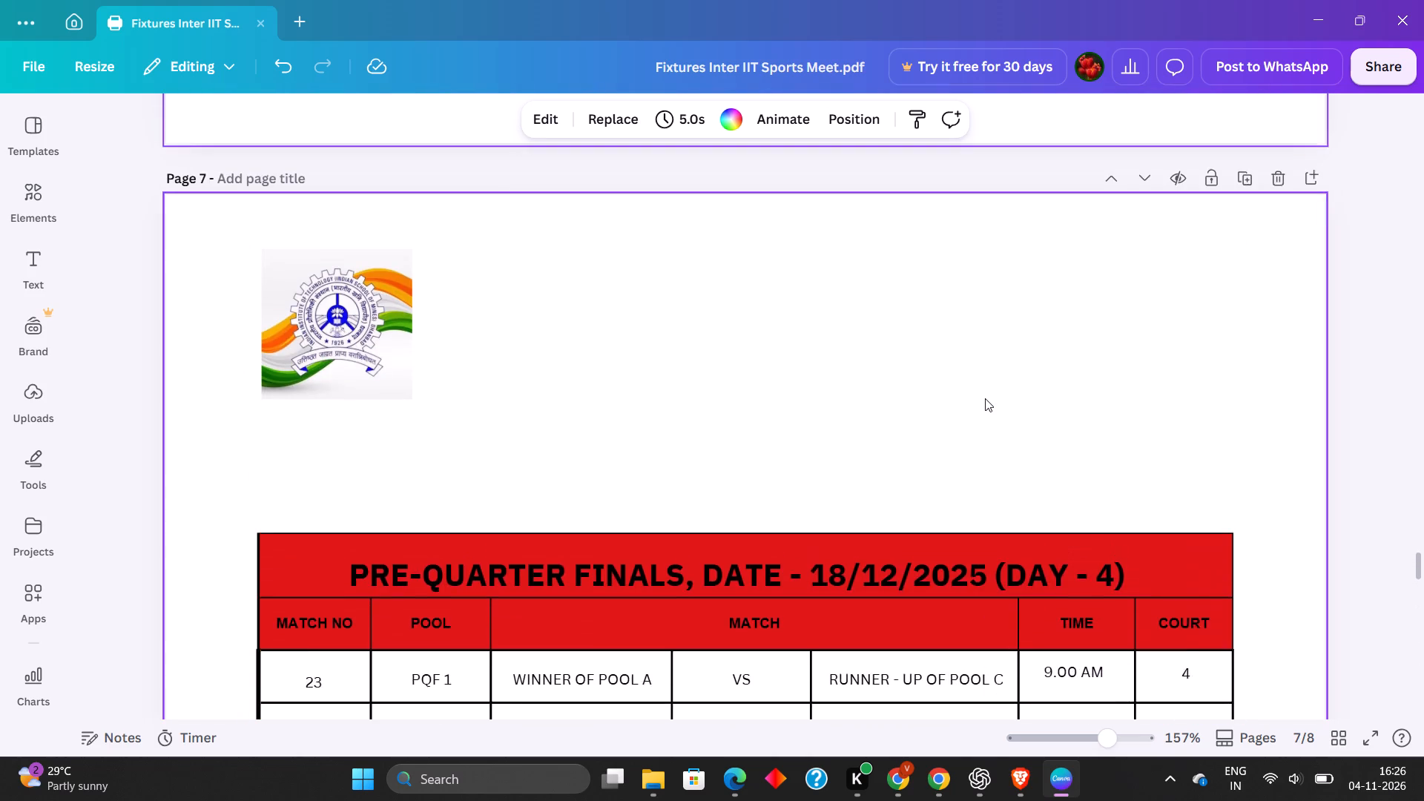
{"action": "scroll", "coordinate": [985, 398], "scroll_direction": "up", "scroll_amount": 8}
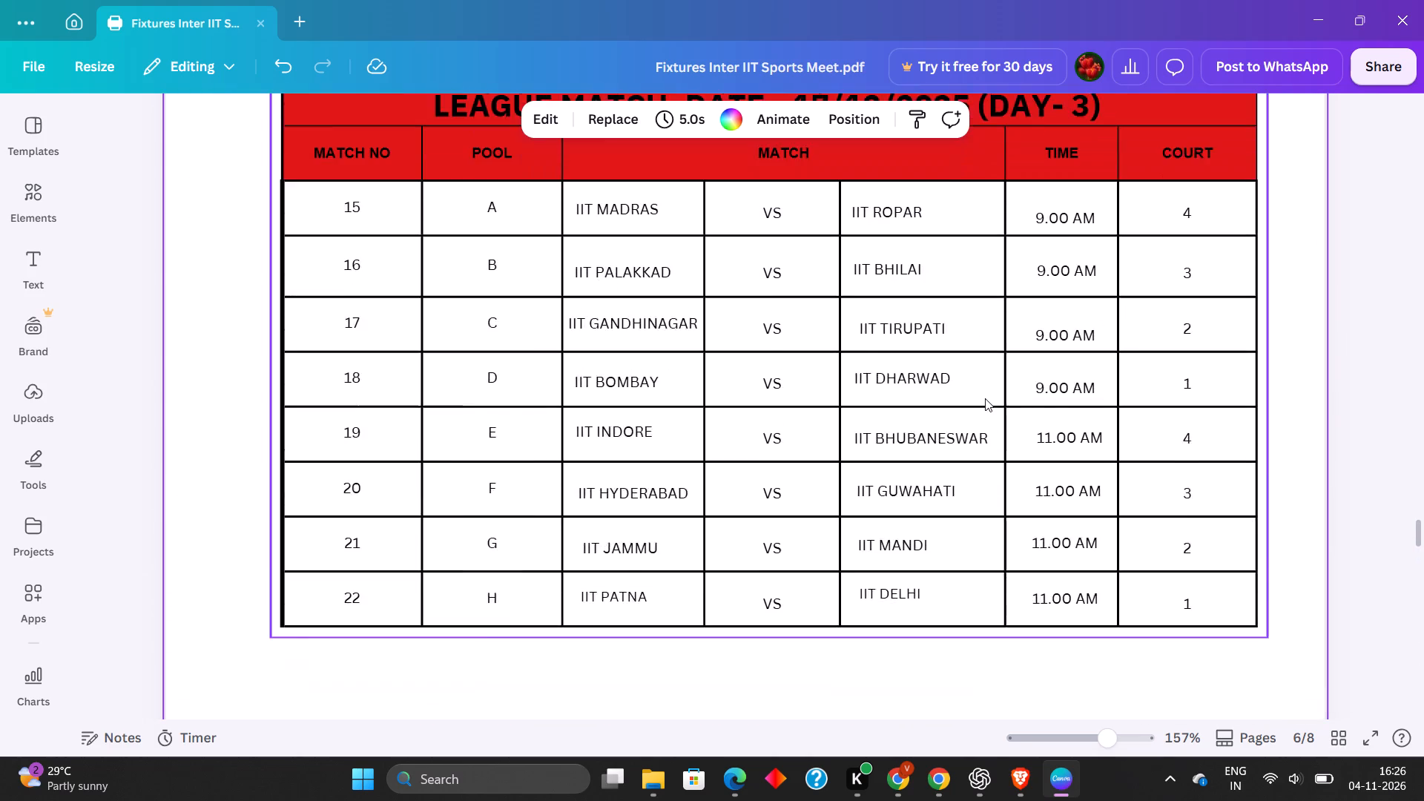
{"action": "scroll", "coordinate": [985, 398], "scroll_direction": "up", "scroll_amount": 7}
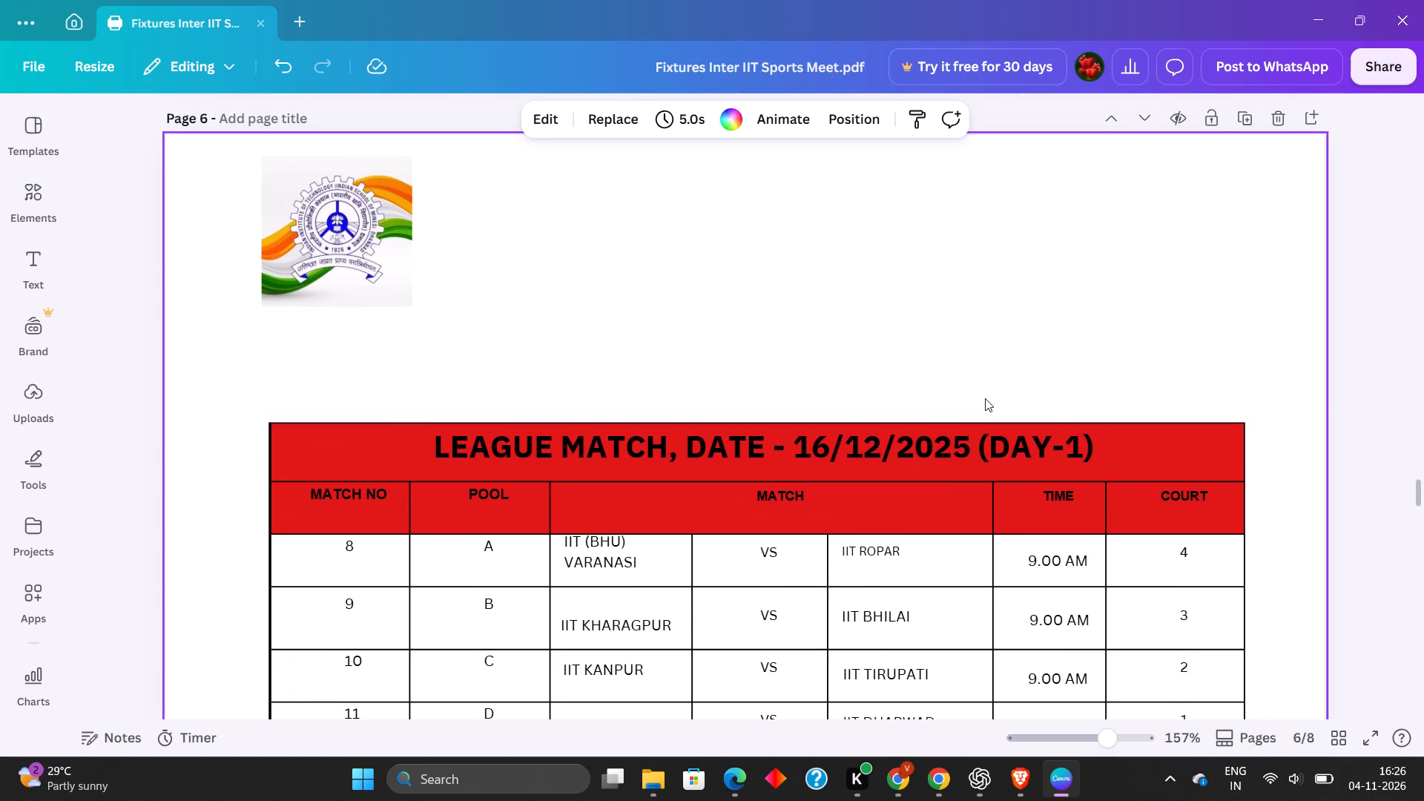
{"action": "scroll", "coordinate": [985, 398], "scroll_direction": "up", "scroll_amount": 2}
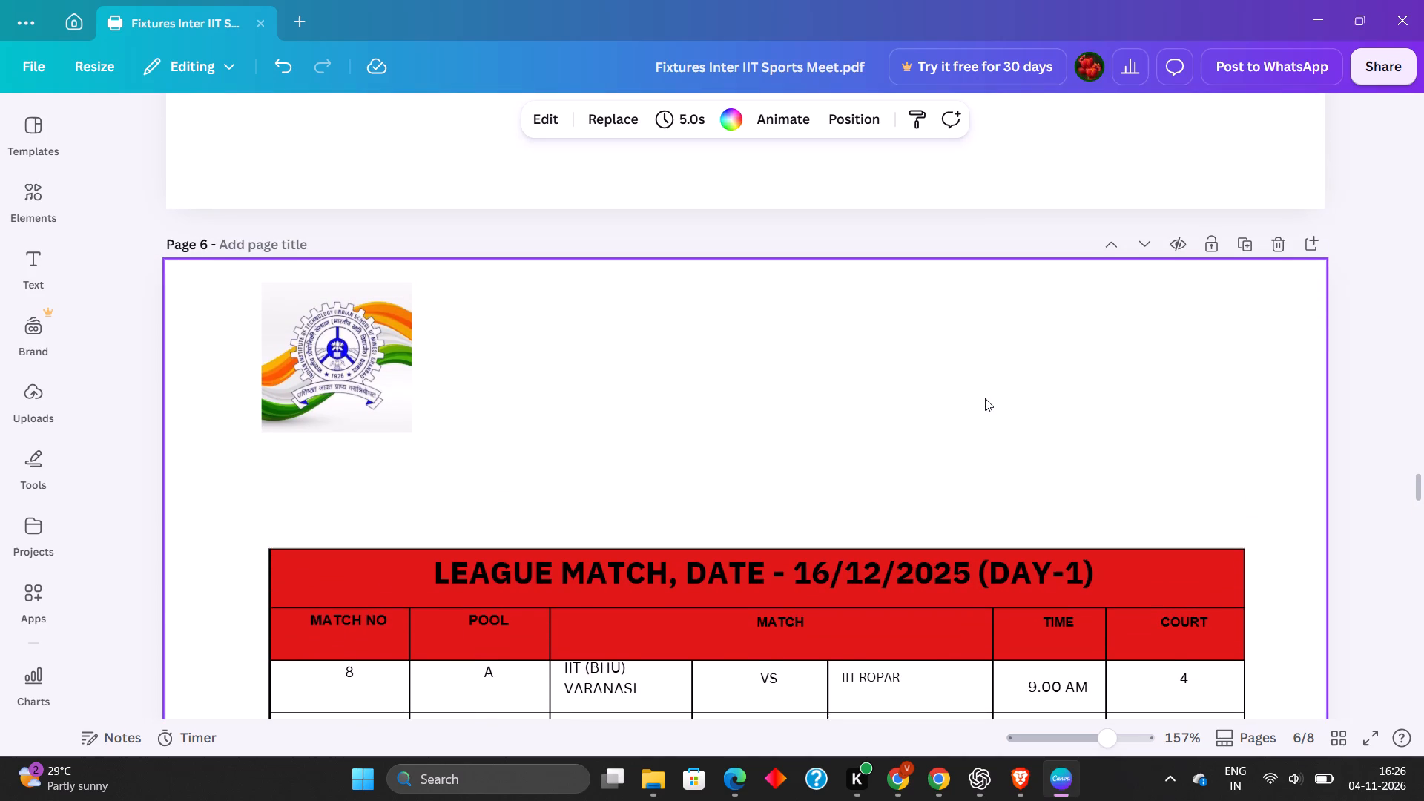
{"action": "scroll", "coordinate": [985, 398], "scroll_direction": "up", "scroll_amount": 4}
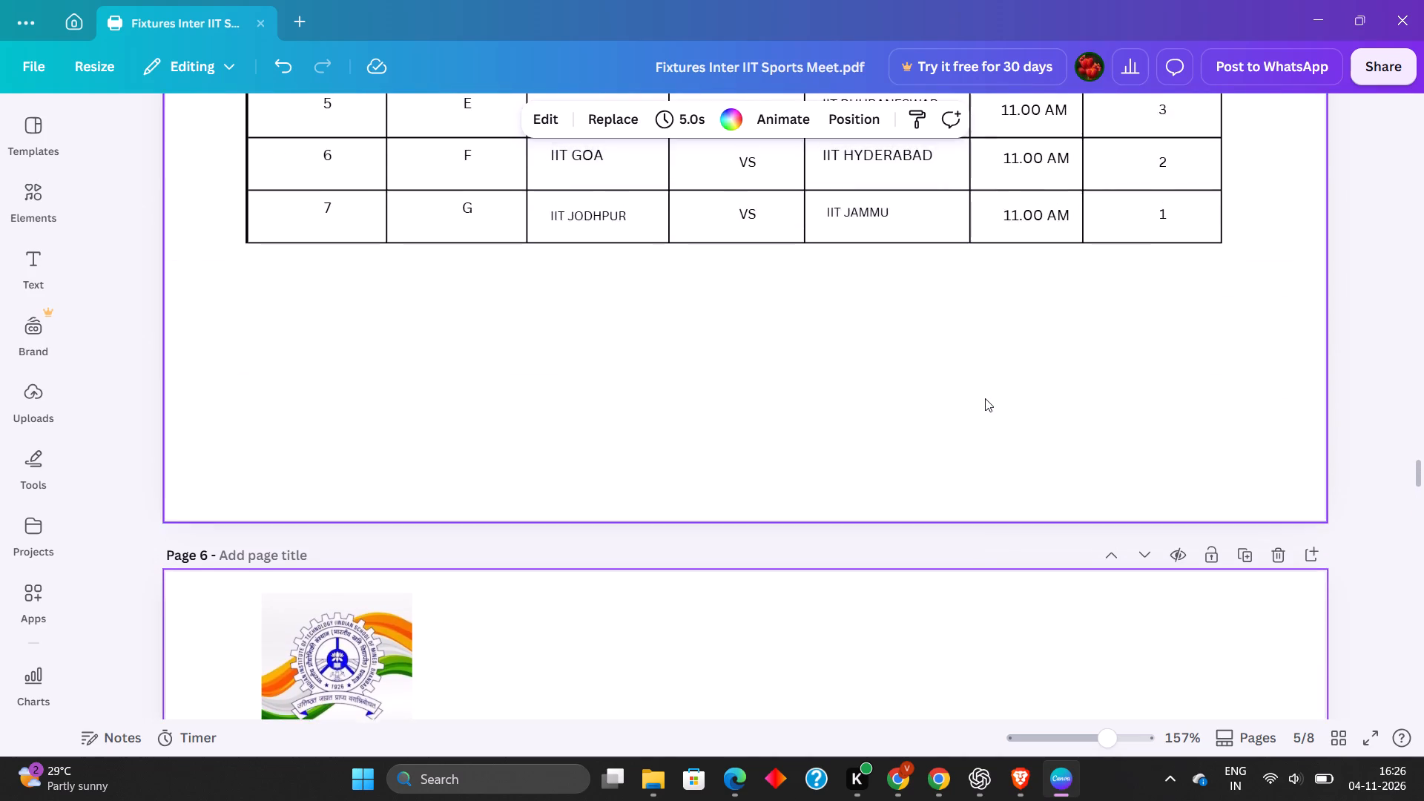
{"action": "scroll", "coordinate": [985, 398], "scroll_direction": "up", "scroll_amount": 6}
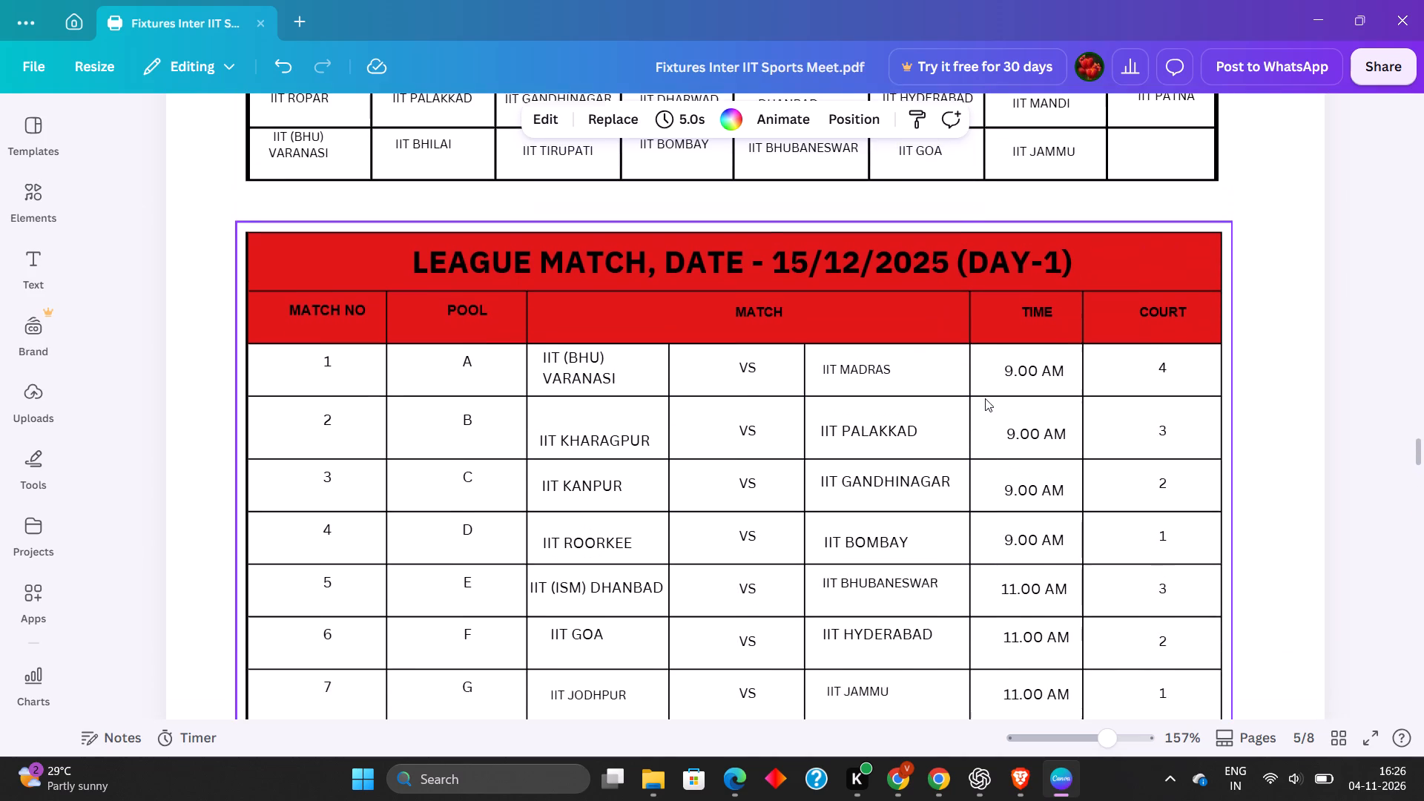
{"action": "scroll", "coordinate": [985, 398], "scroll_direction": "up", "scroll_amount": 8}
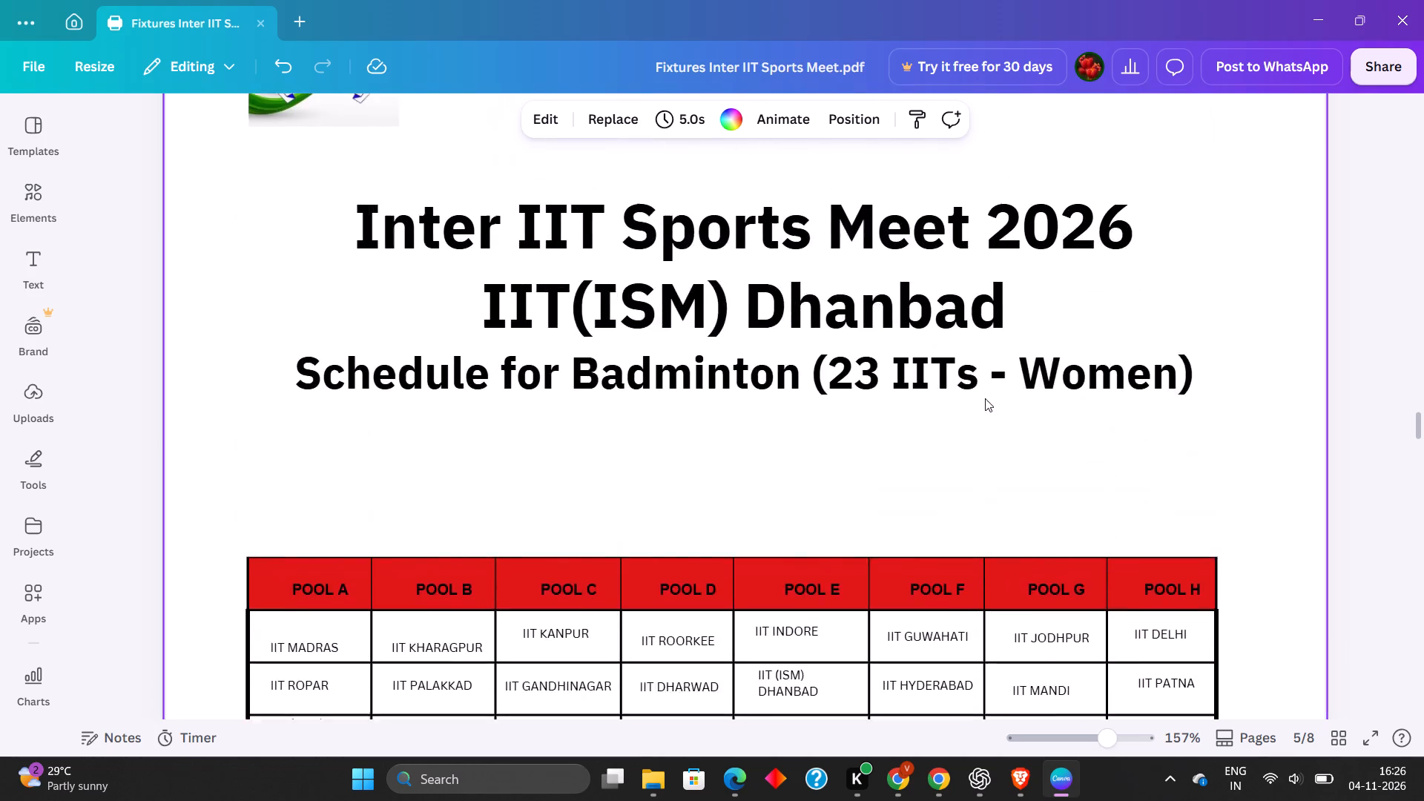
{"action": "scroll", "coordinate": [985, 398], "scroll_direction": "up", "scroll_amount": 5}
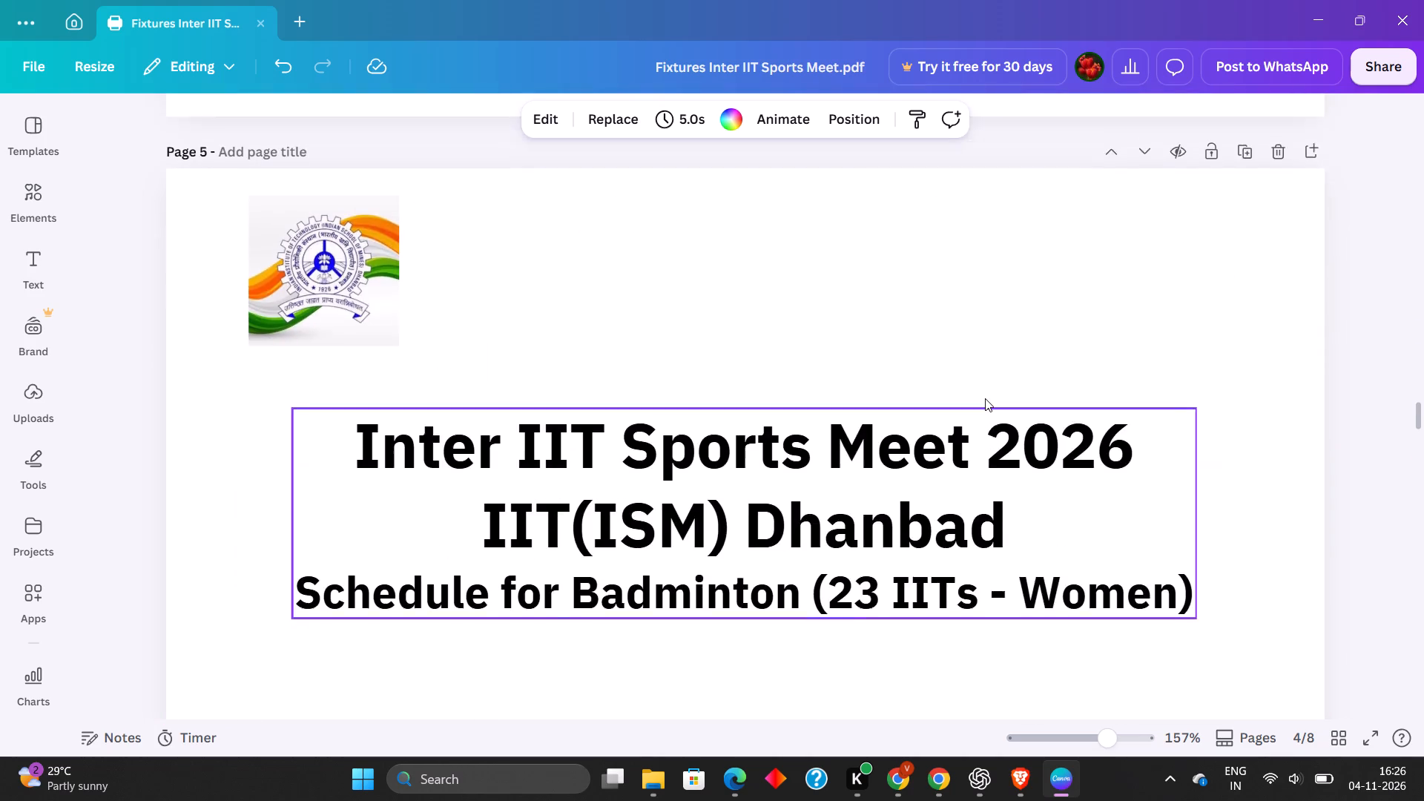
Recheck the men's finals, semifinals, quarter finals and pre-quarter finals tables on pages 4 and 3.
{"action": "scroll", "coordinate": [985, 398], "scroll_direction": "up", "scroll_amount": 4}
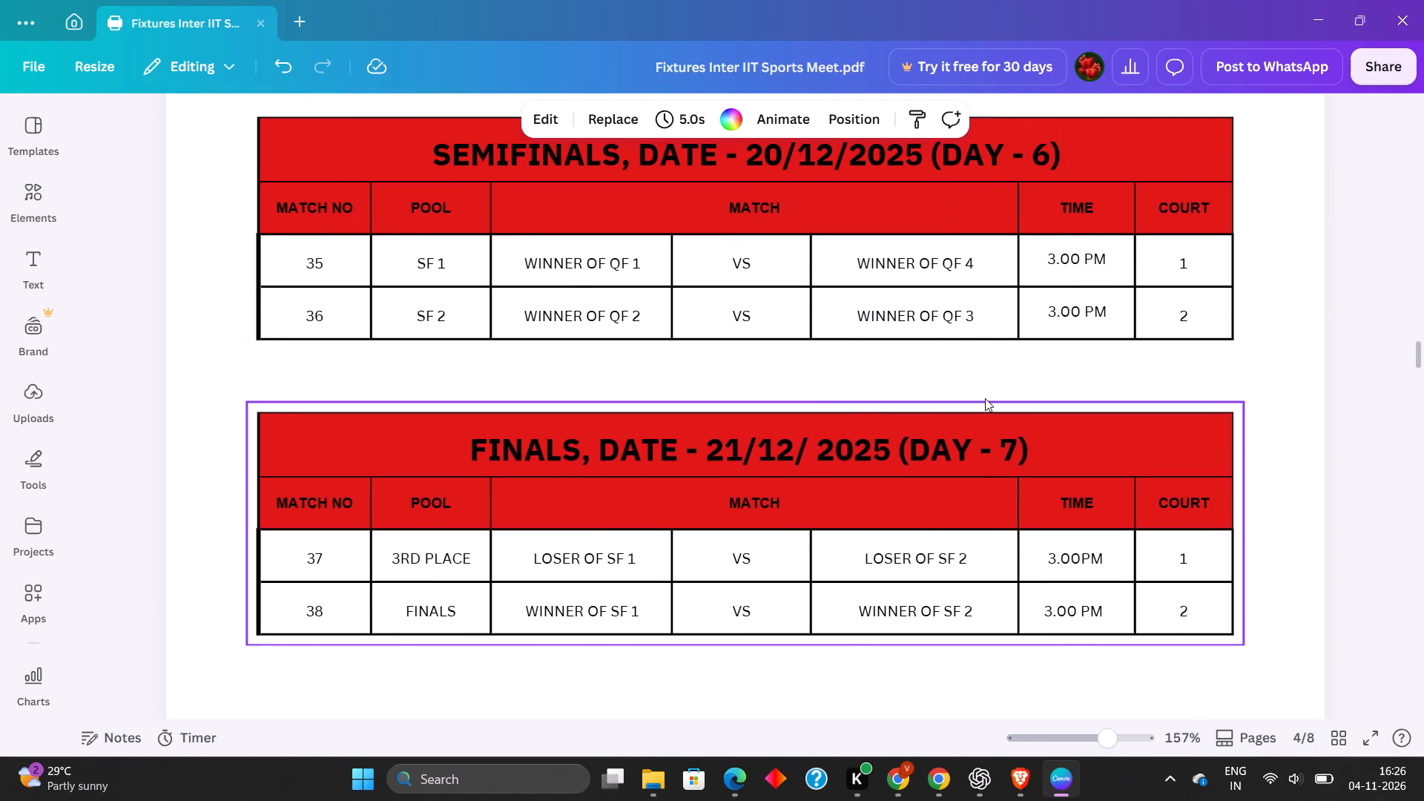
{"action": "scroll", "coordinate": [985, 398], "scroll_direction": "up", "scroll_amount": 6}
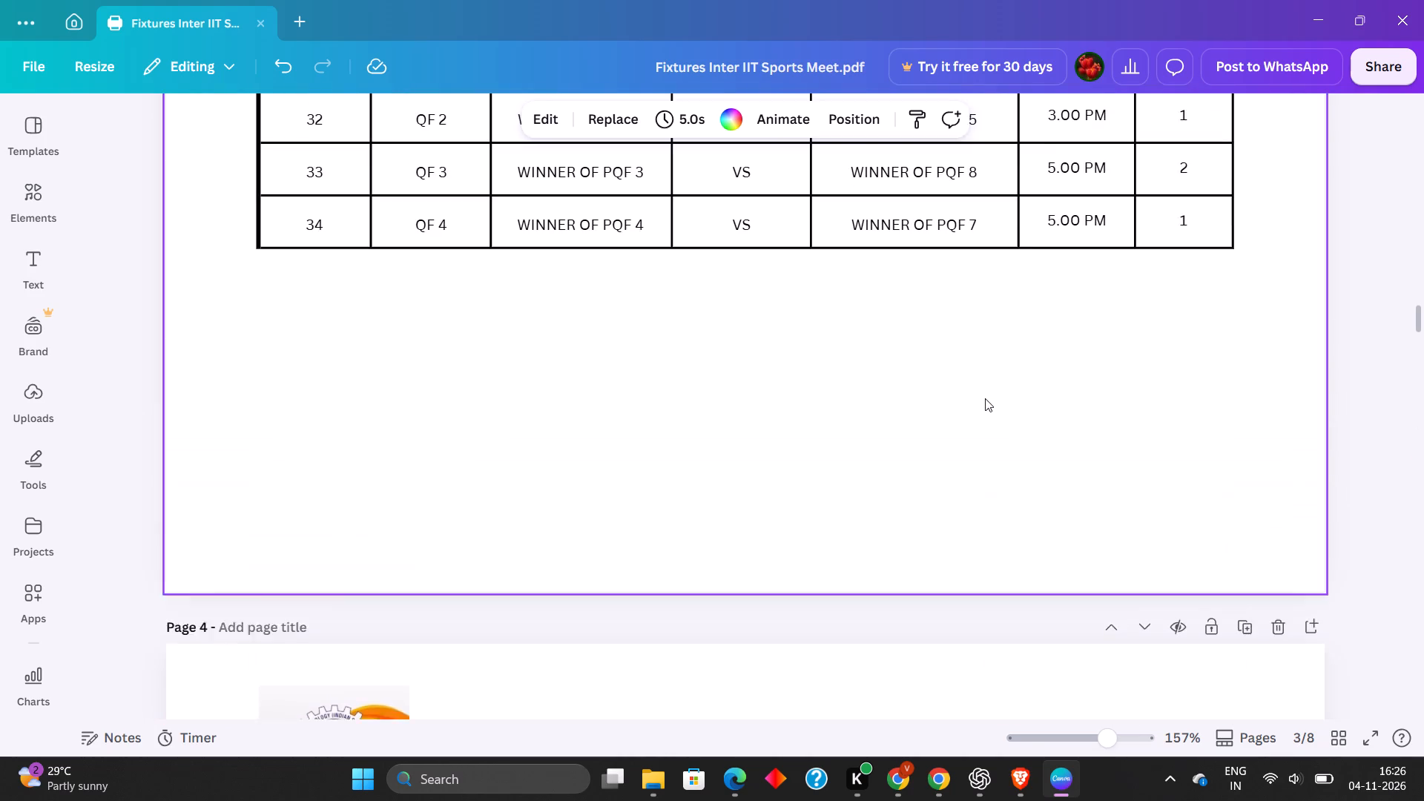
{"action": "scroll", "coordinate": [985, 398], "scroll_direction": "up", "scroll_amount": 7}
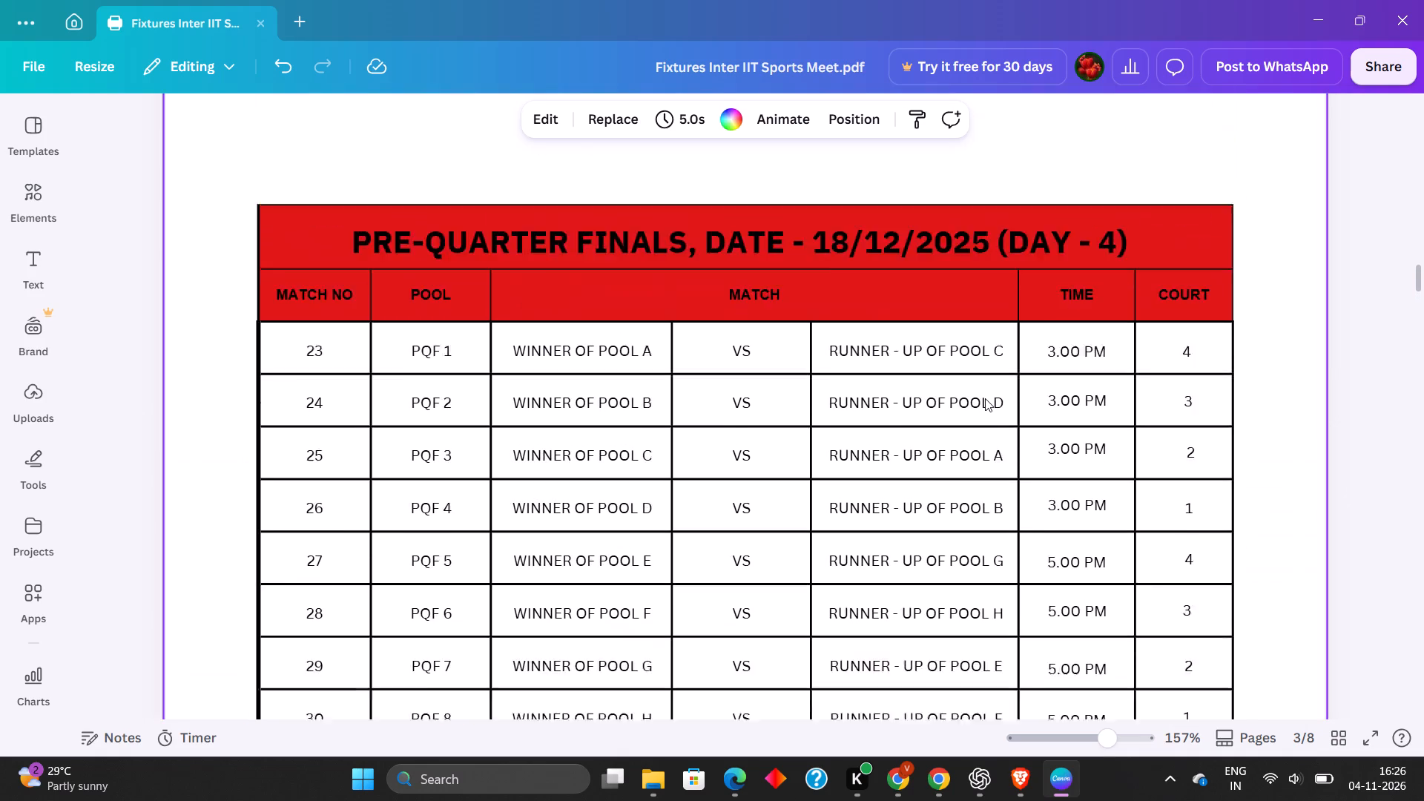
{"action": "scroll", "coordinate": [985, 398], "scroll_direction": "up", "scroll_amount": 4}
{"action": "scroll", "coordinate": [985, 398], "scroll_direction": "down", "scroll_amount": 1}
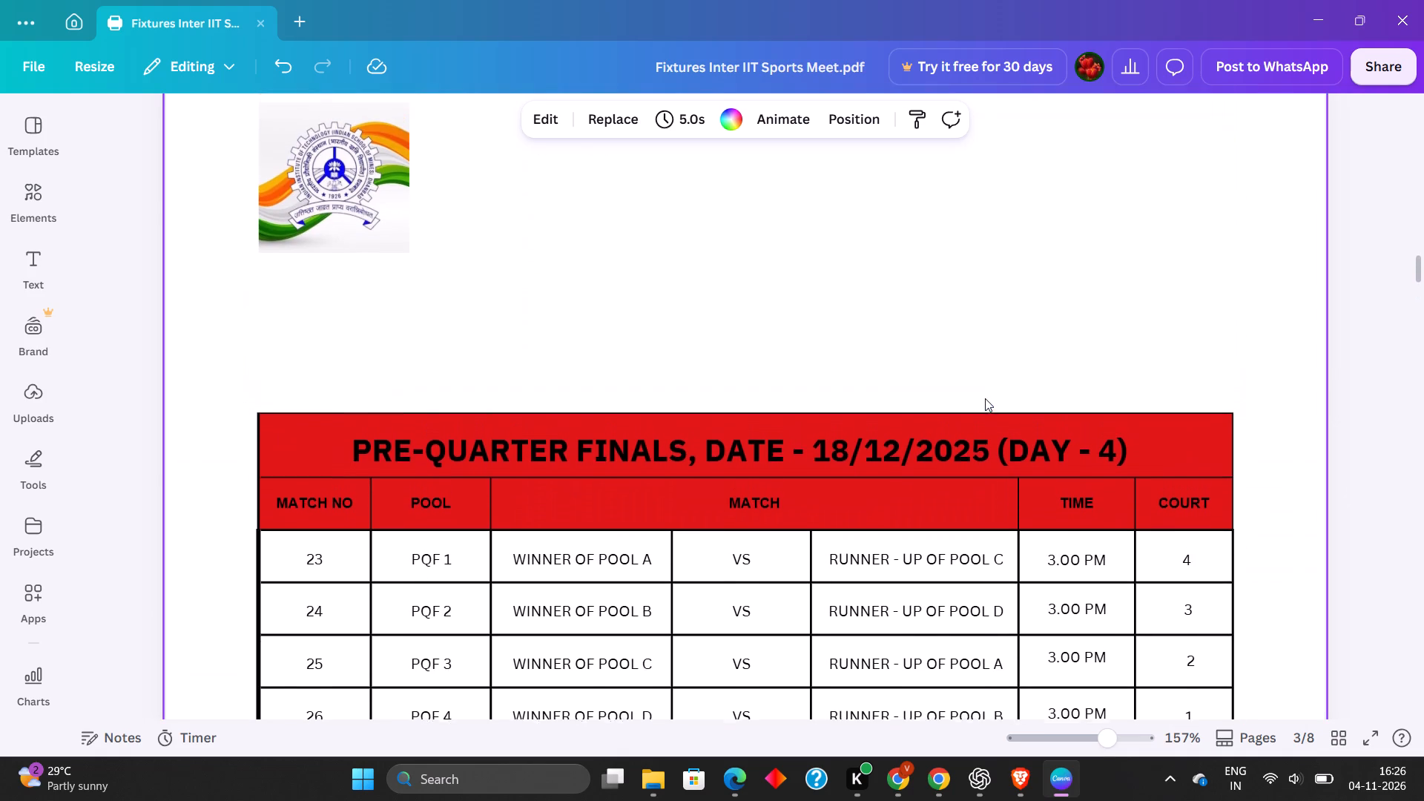
{"action": "scroll", "coordinate": [985, 398], "scroll_direction": "down", "scroll_amount": 3}
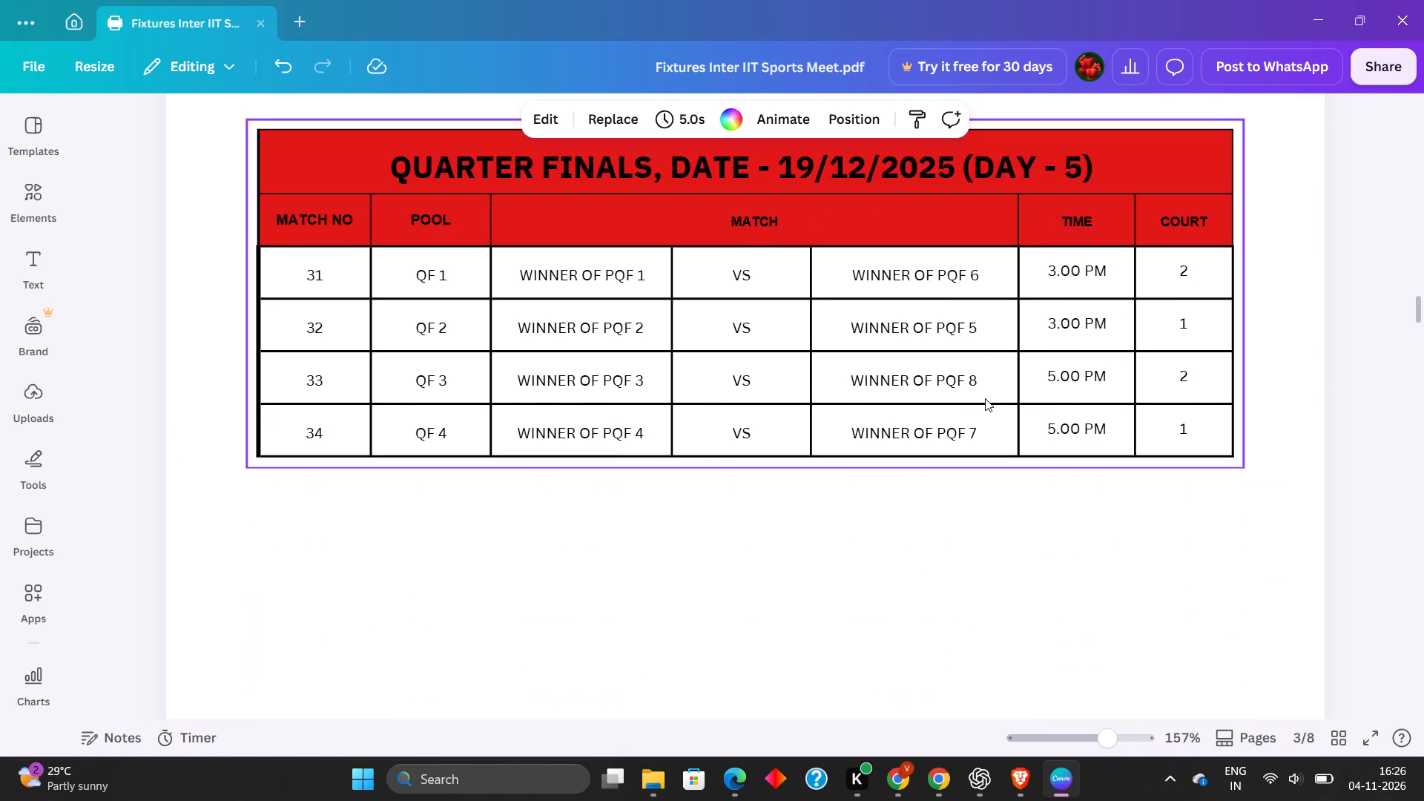
{"action": "scroll", "coordinate": [985, 398], "scroll_direction": "up", "scroll_amount": 2}
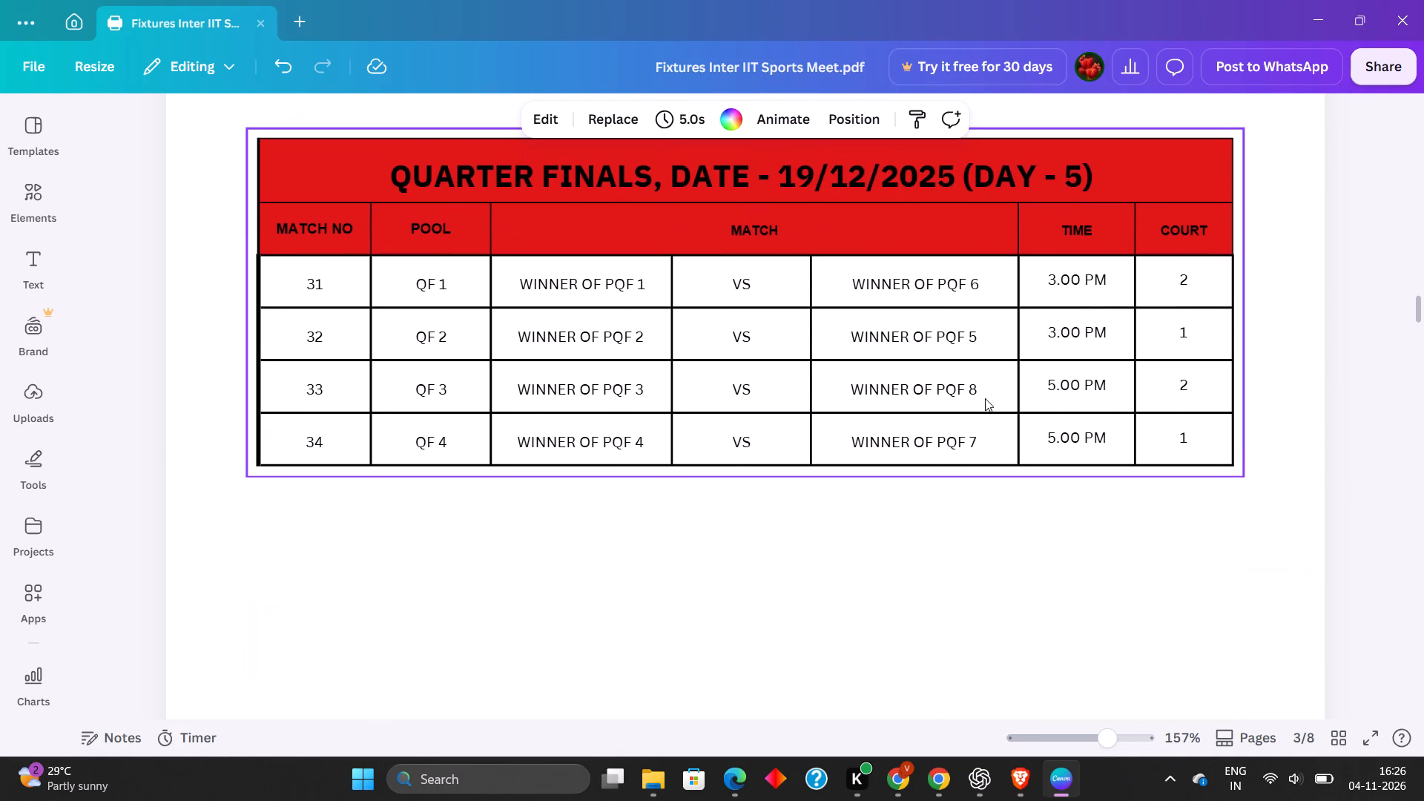
{"action": "scroll", "coordinate": [985, 398], "scroll_direction": "up", "scroll_amount": 4}
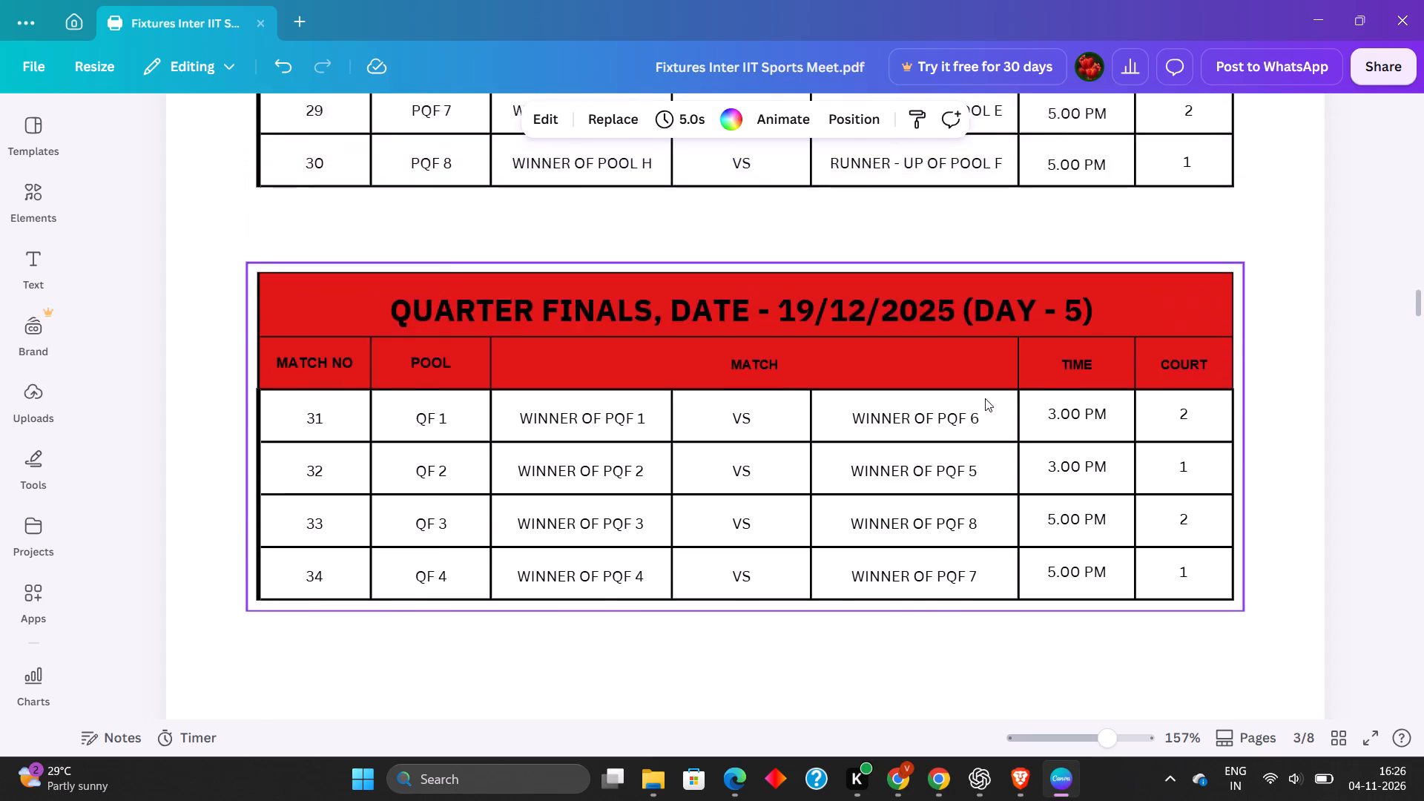
{"action": "scroll", "coordinate": [985, 398], "scroll_direction": "up", "scroll_amount": 4}
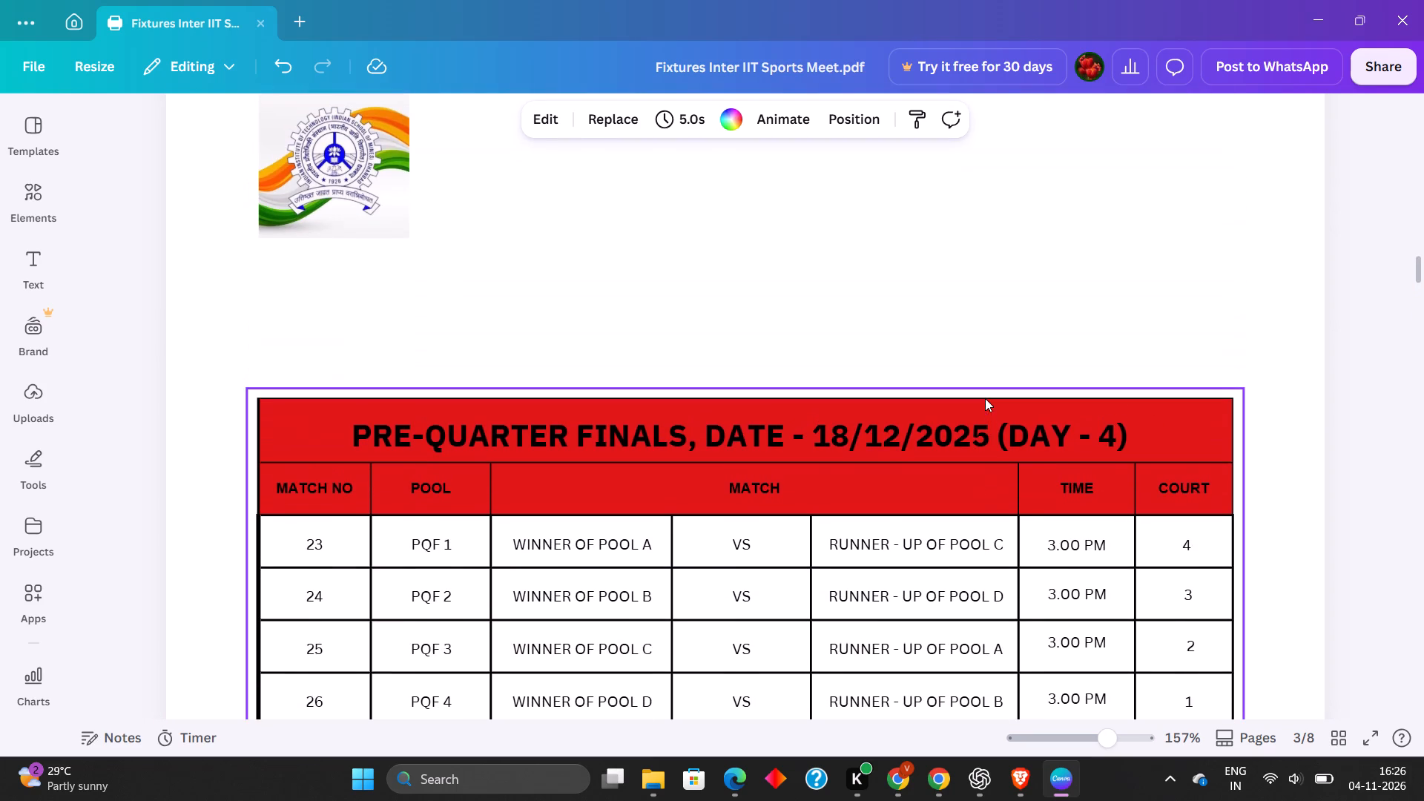
{"action": "scroll", "coordinate": [985, 398], "scroll_direction": "up", "scroll_amount": 3}
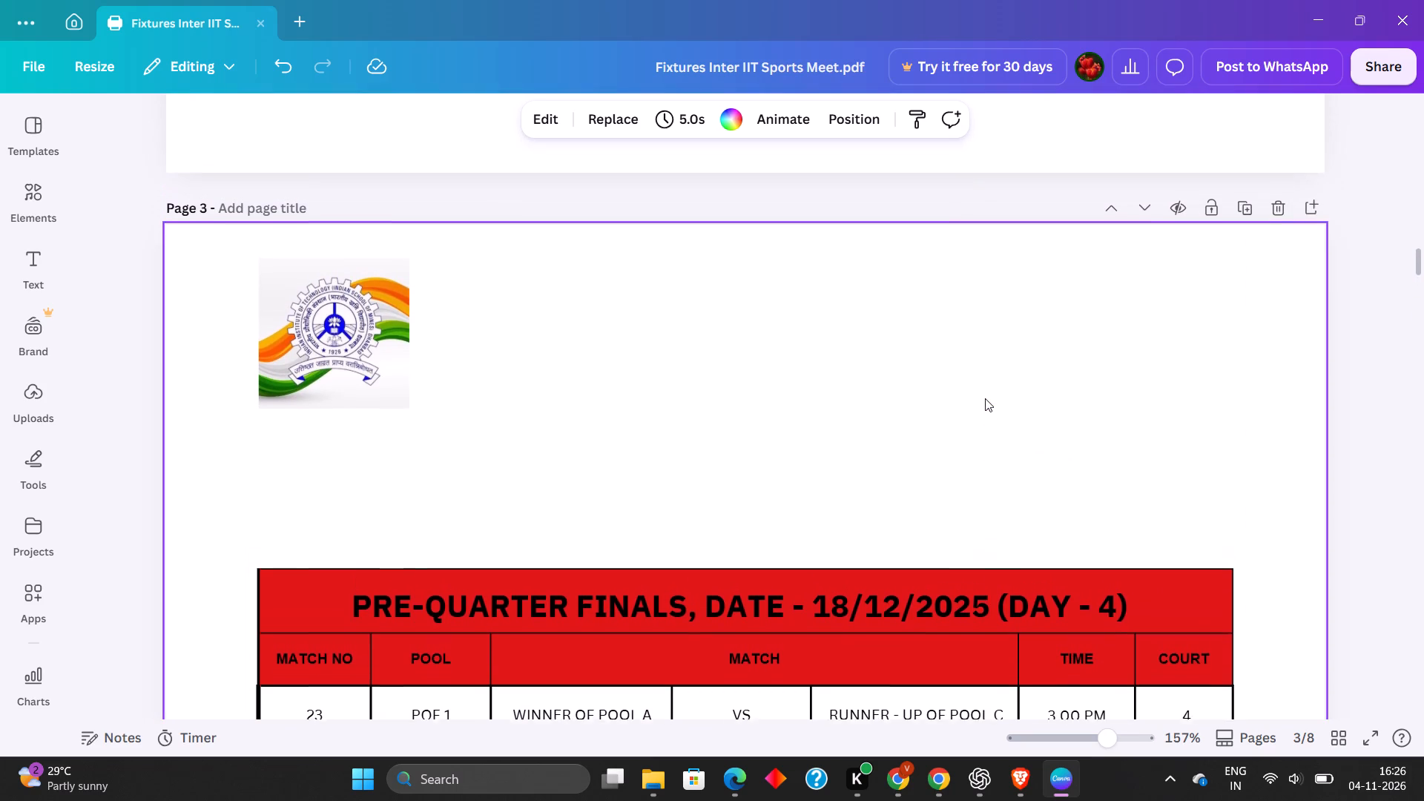
Recheck the men's league tables on pages 2 and 1, plus the pool table and title on page 1.
{"action": "scroll", "coordinate": [985, 398], "scroll_direction": "up", "scroll_amount": 8}
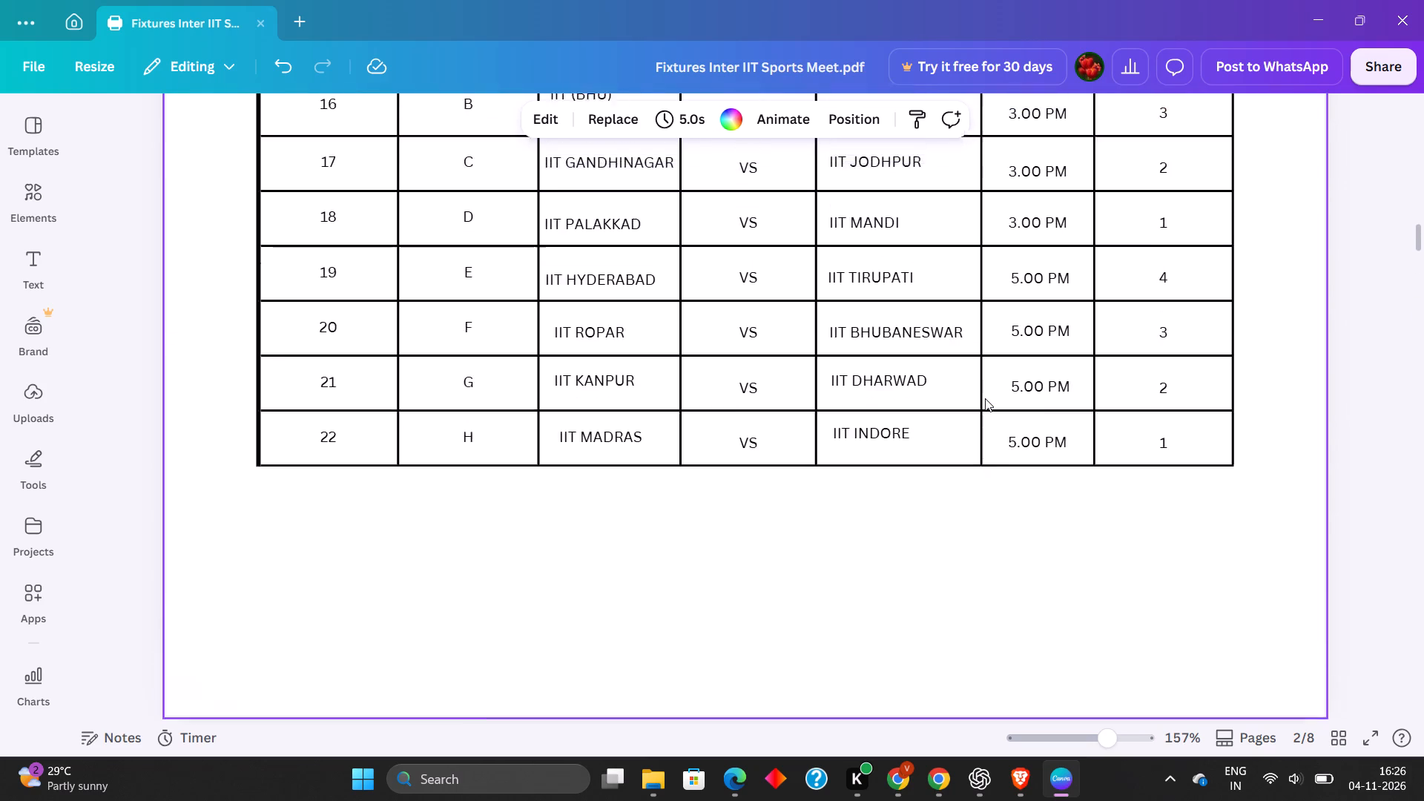
{"action": "scroll", "coordinate": [985, 398], "scroll_direction": "up", "scroll_amount": 3}
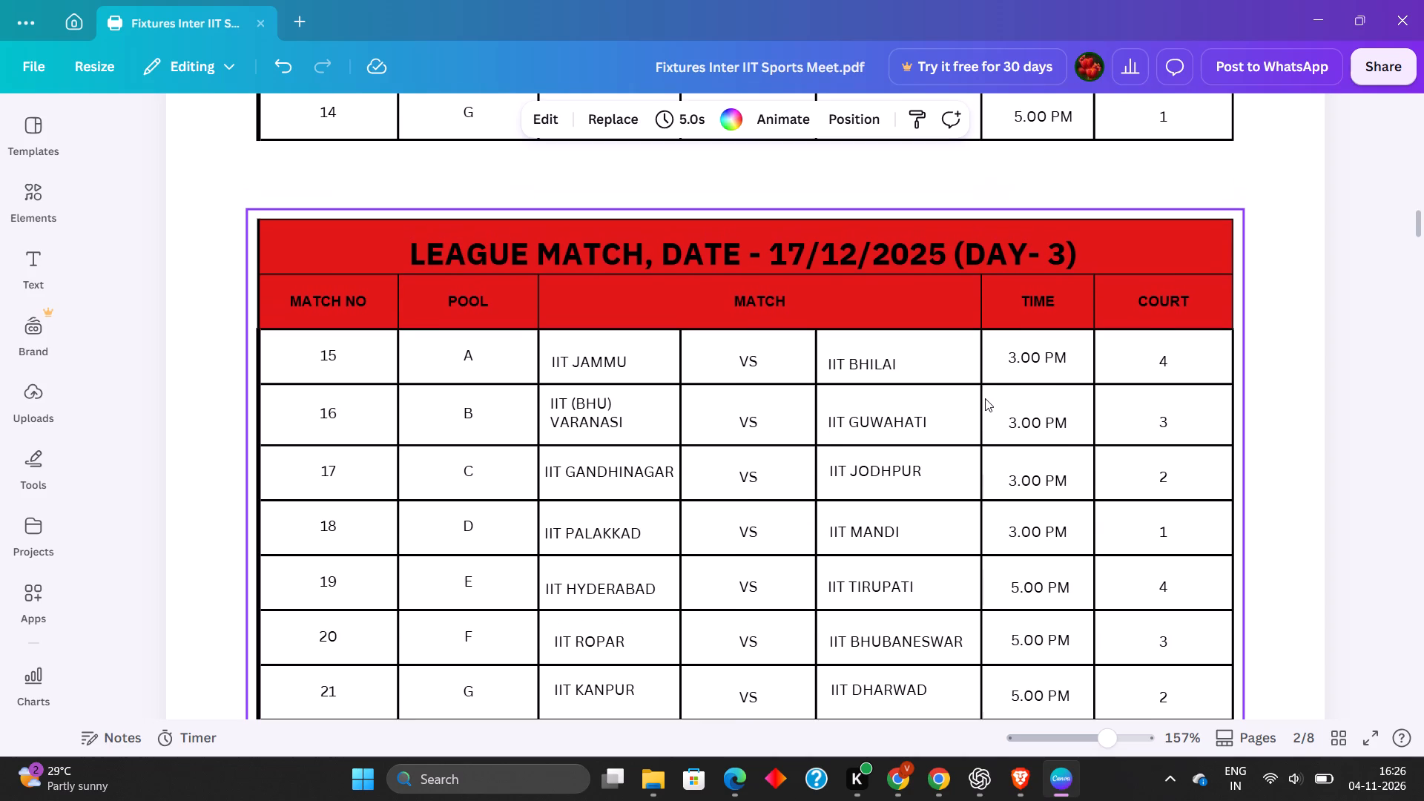
{"action": "scroll", "coordinate": [985, 398], "scroll_direction": "up", "scroll_amount": 5}
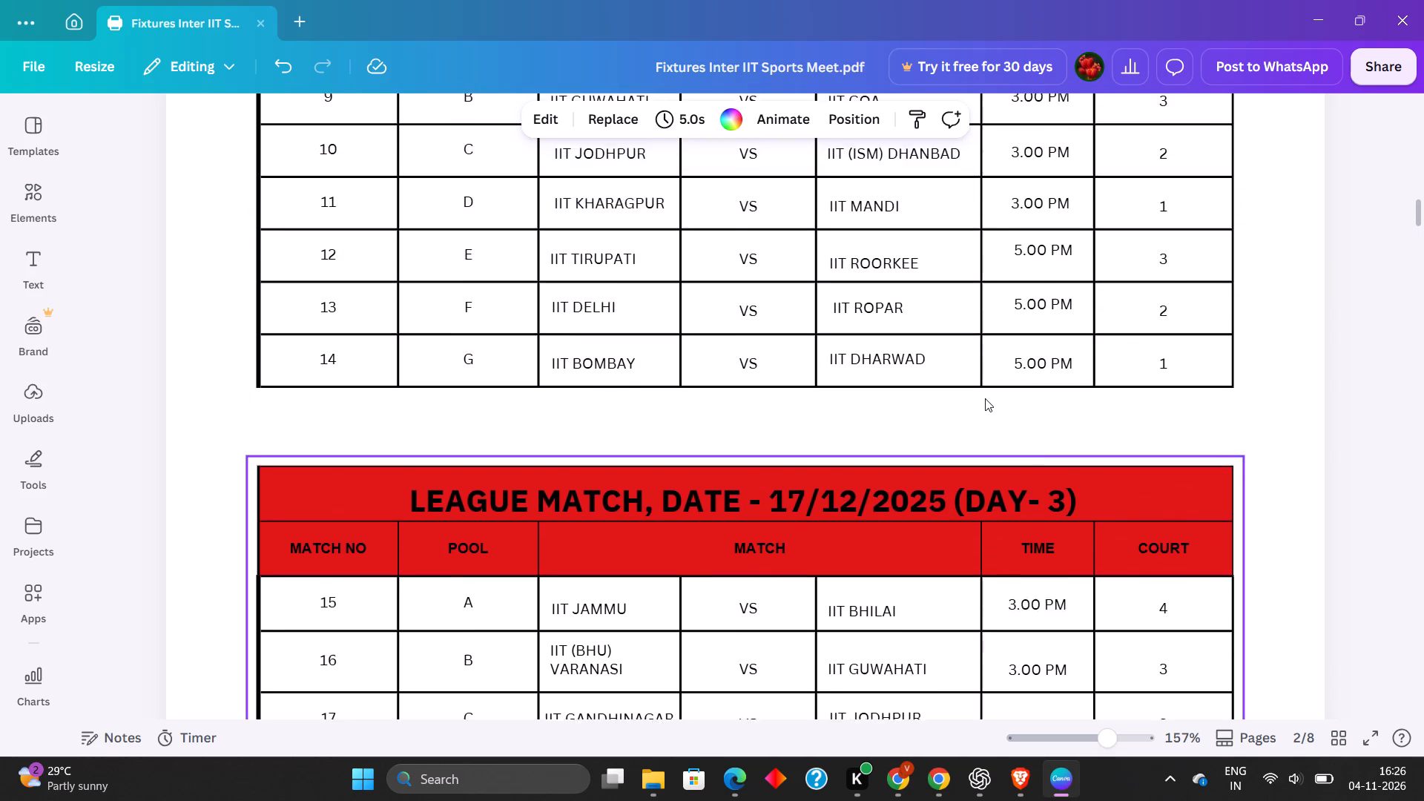
{"action": "scroll", "coordinate": [985, 398], "scroll_direction": "up", "scroll_amount": 4}
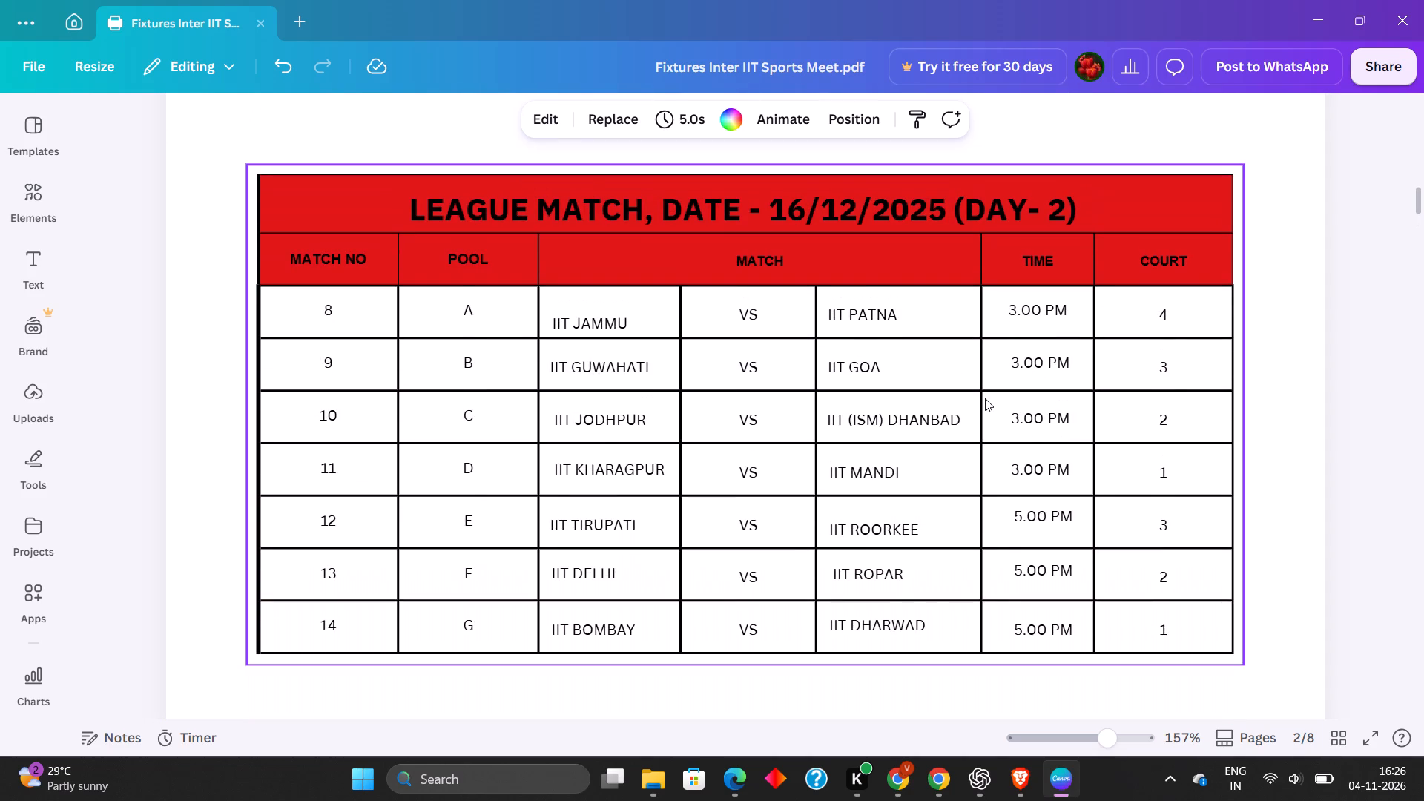
{"action": "scroll", "coordinate": [985, 398], "scroll_direction": "up", "scroll_amount": 2}
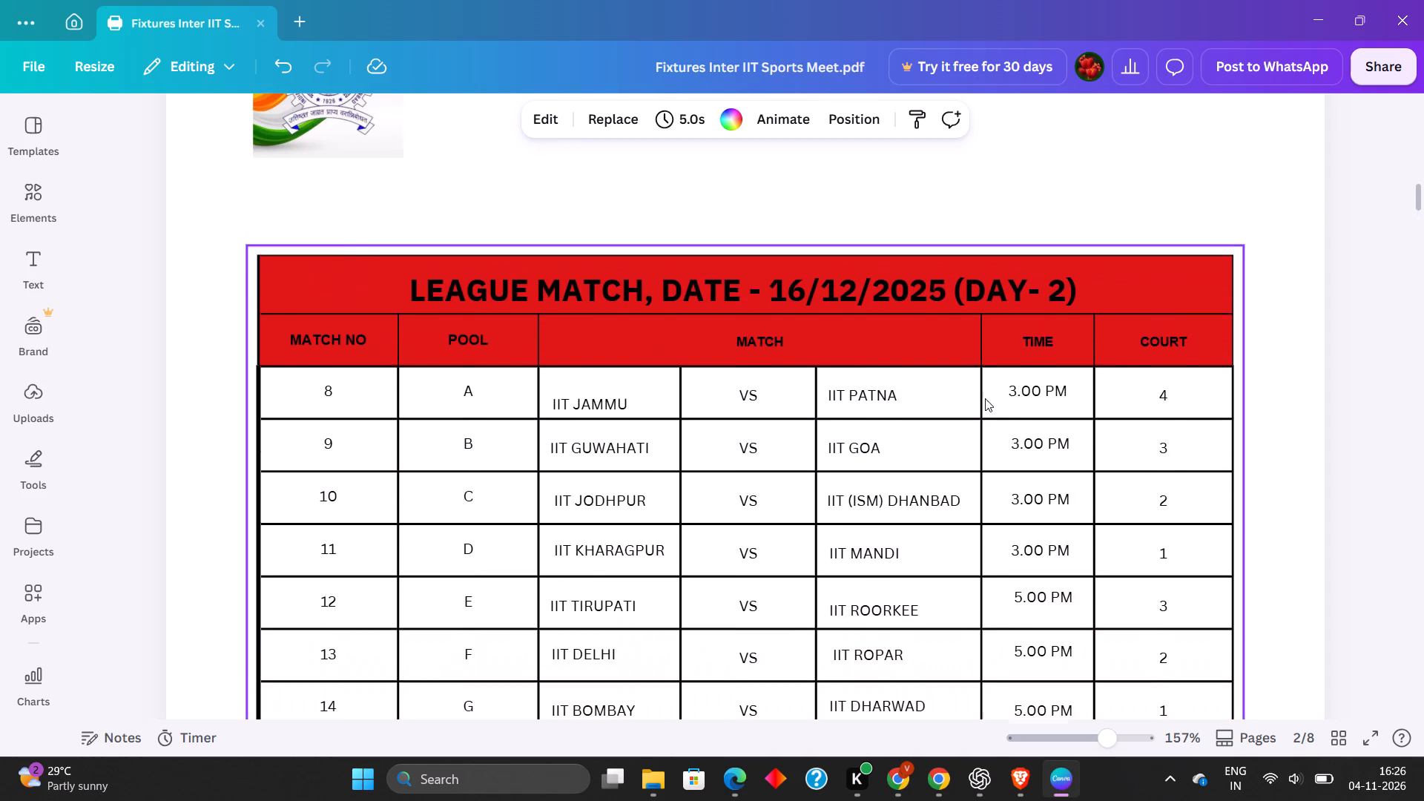
{"action": "scroll", "coordinate": [985, 398], "scroll_direction": "up", "scroll_amount": 6}
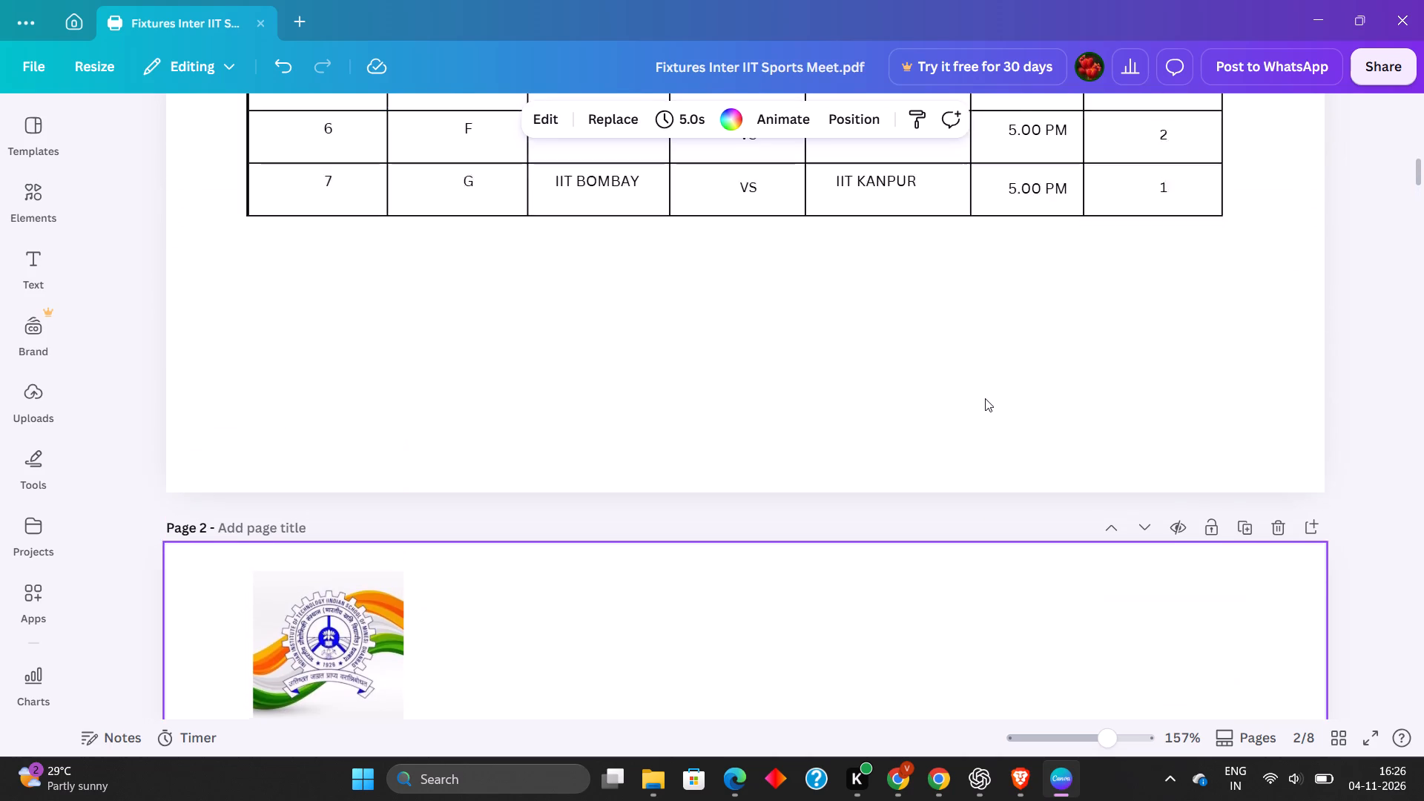
{"action": "scroll", "coordinate": [985, 398], "scroll_direction": "up", "scroll_amount": 4}
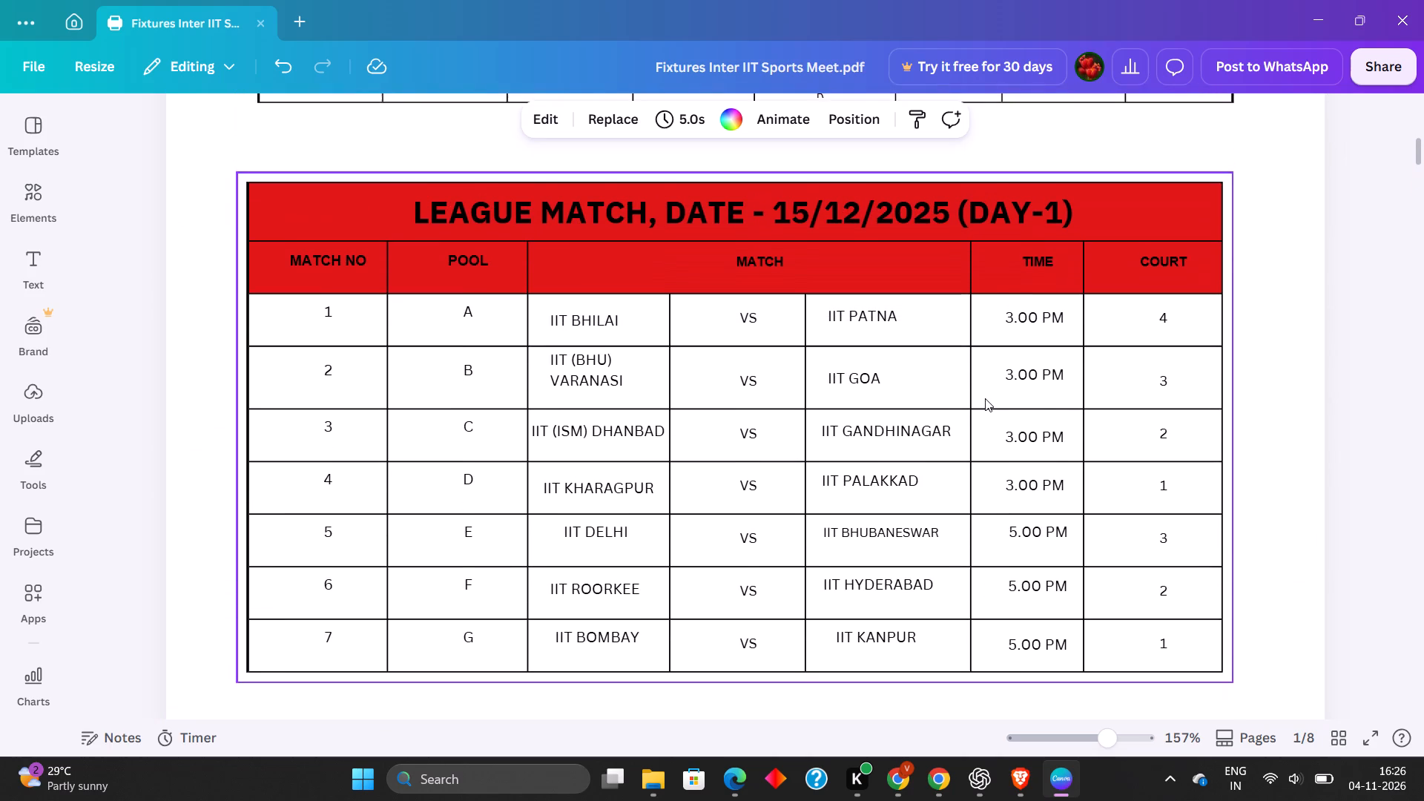
{"action": "scroll", "coordinate": [985, 398], "scroll_direction": "up", "scroll_amount": 2}
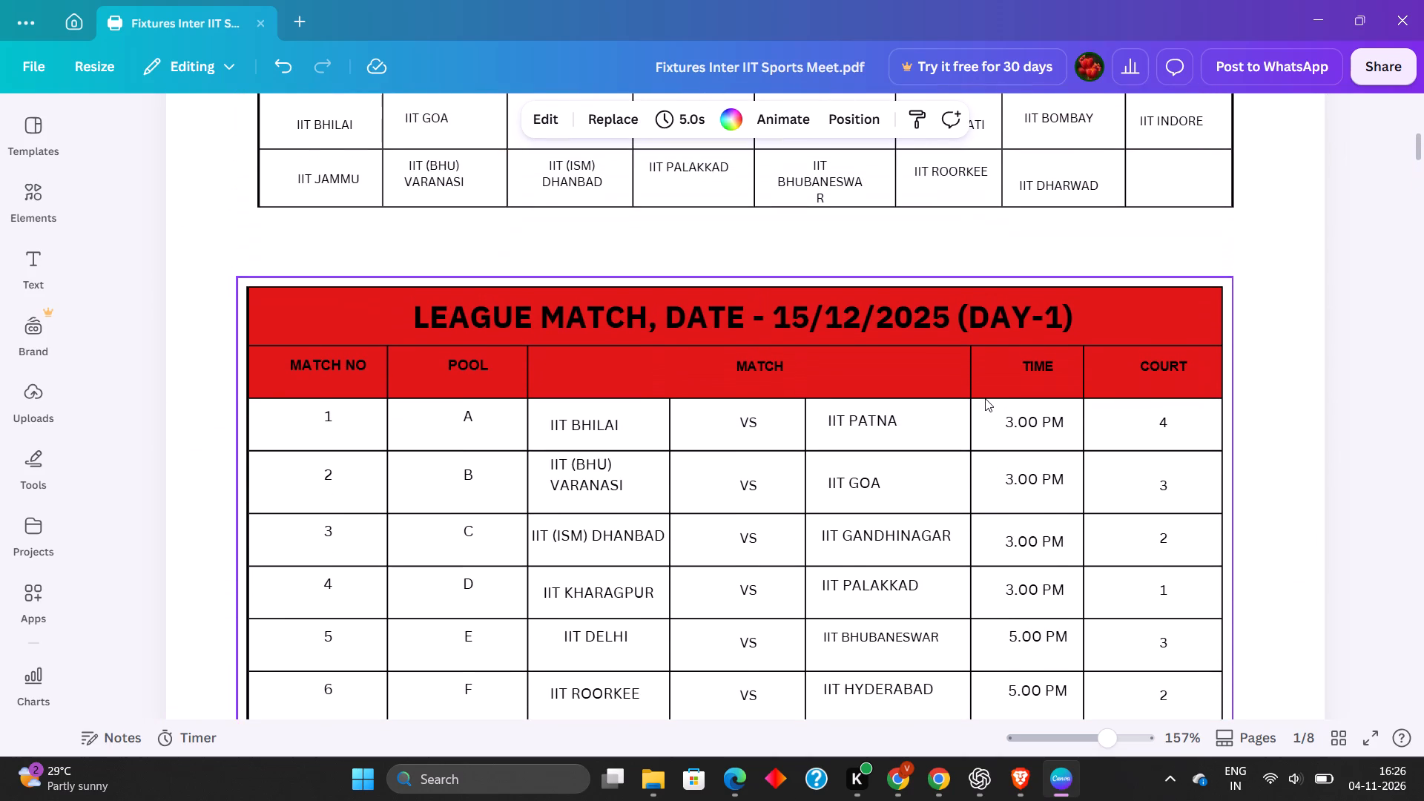
{"action": "scroll", "coordinate": [985, 398], "scroll_direction": "up", "scroll_amount": 6}
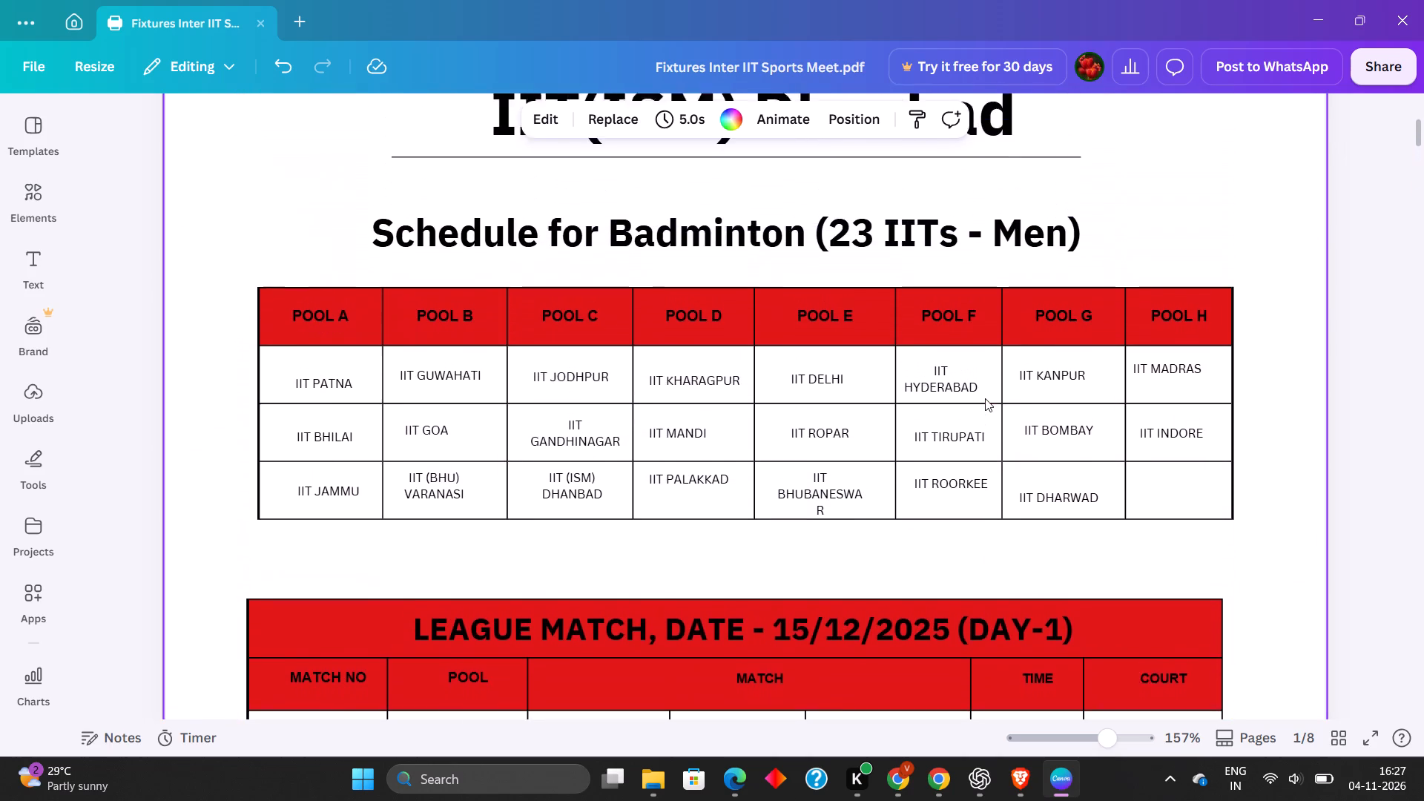
{"action": "scroll", "coordinate": [985, 398], "scroll_direction": "up", "scroll_amount": 2}
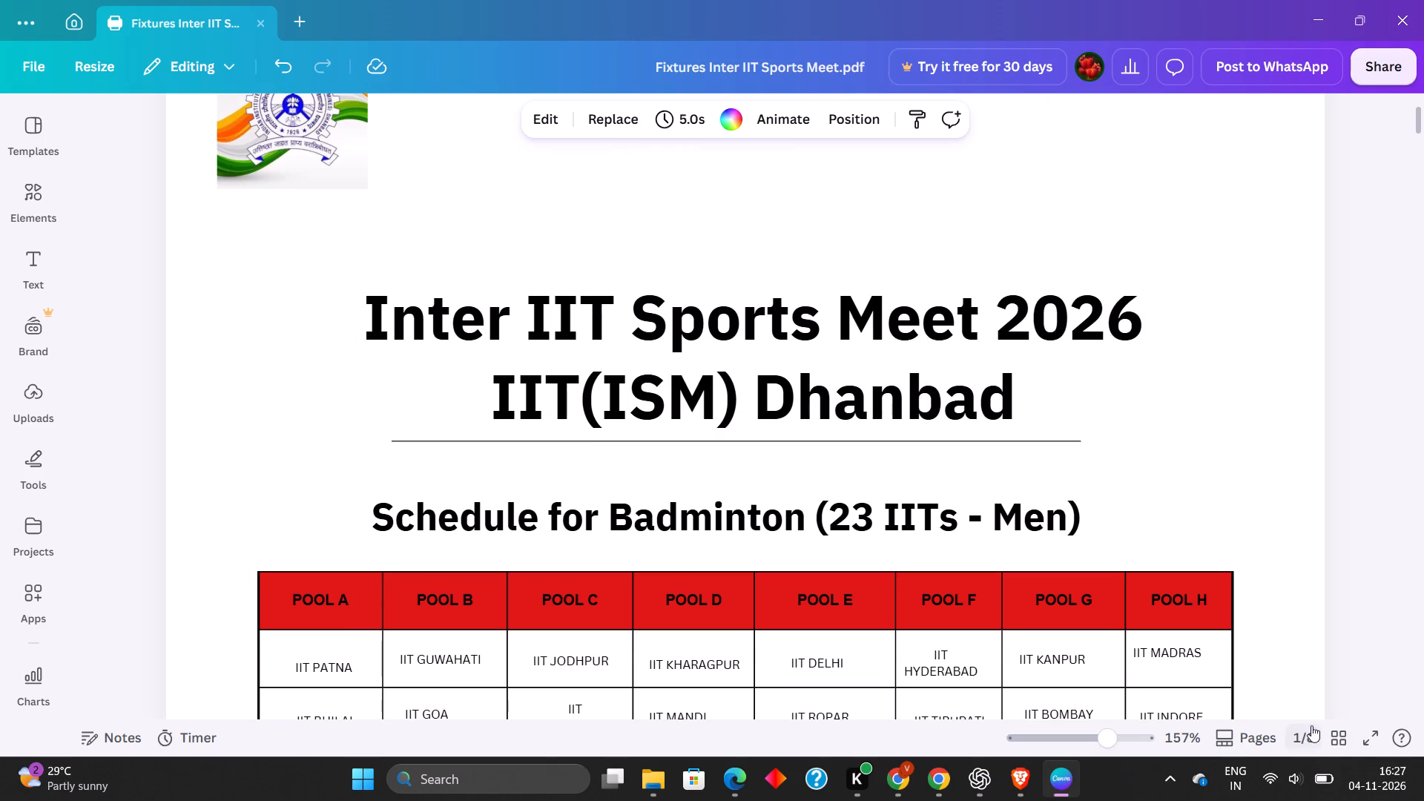
Select all 8 pages in the page overview and download them as a PDF with the Digital preset, declining the app rating request.
{"action": "left_click", "coordinate": [1331, 734]}
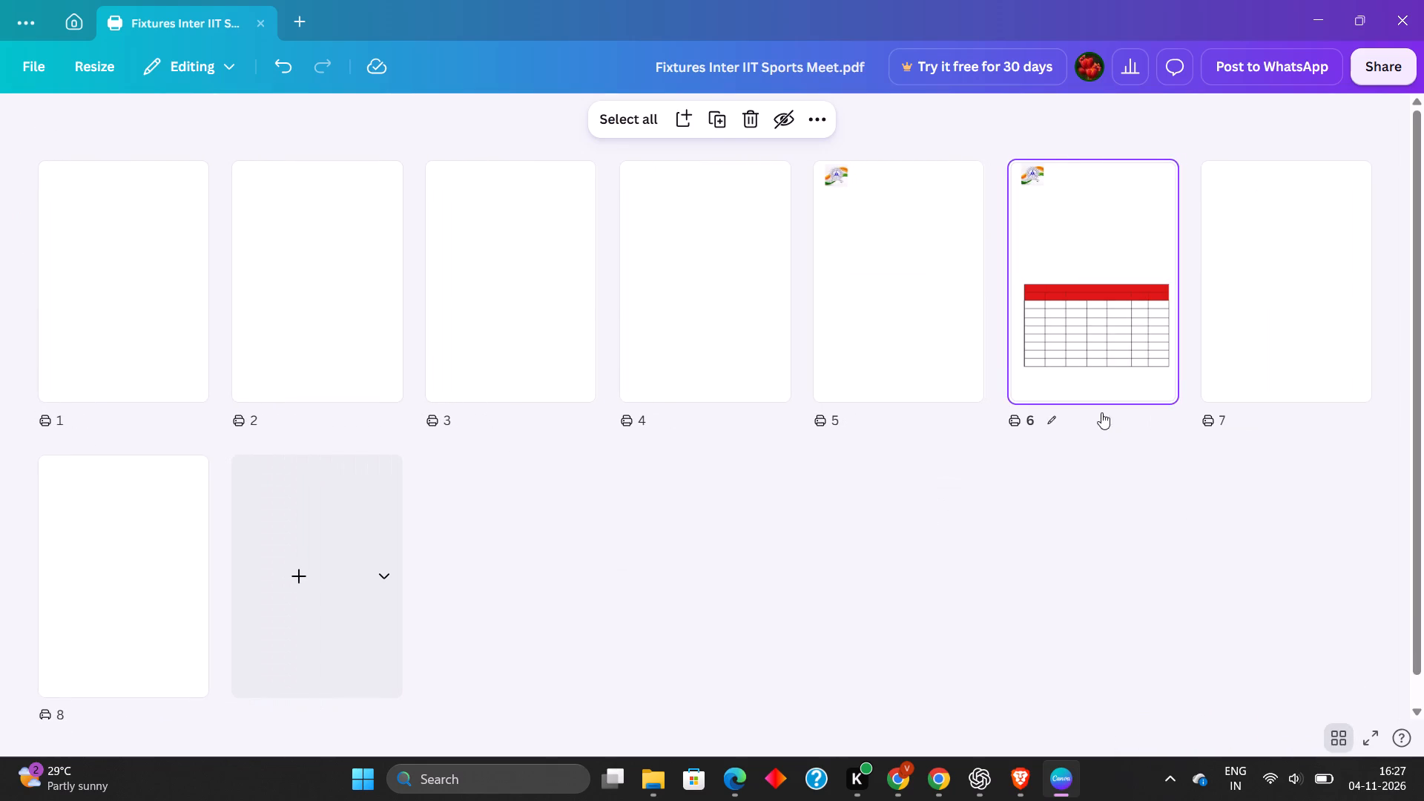
{"action": "left_click", "coordinate": [648, 119]}
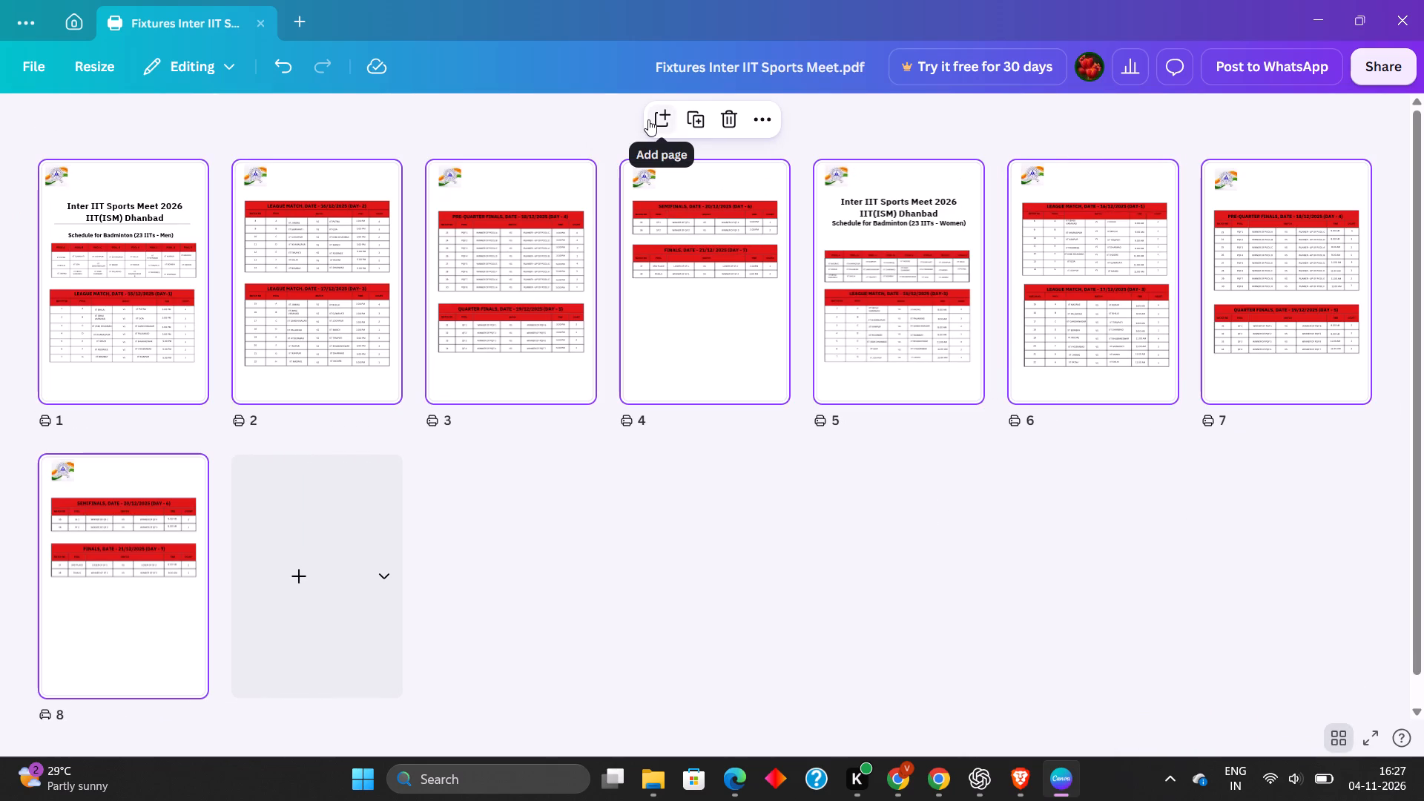
{"action": "left_click", "coordinate": [759, 112]}
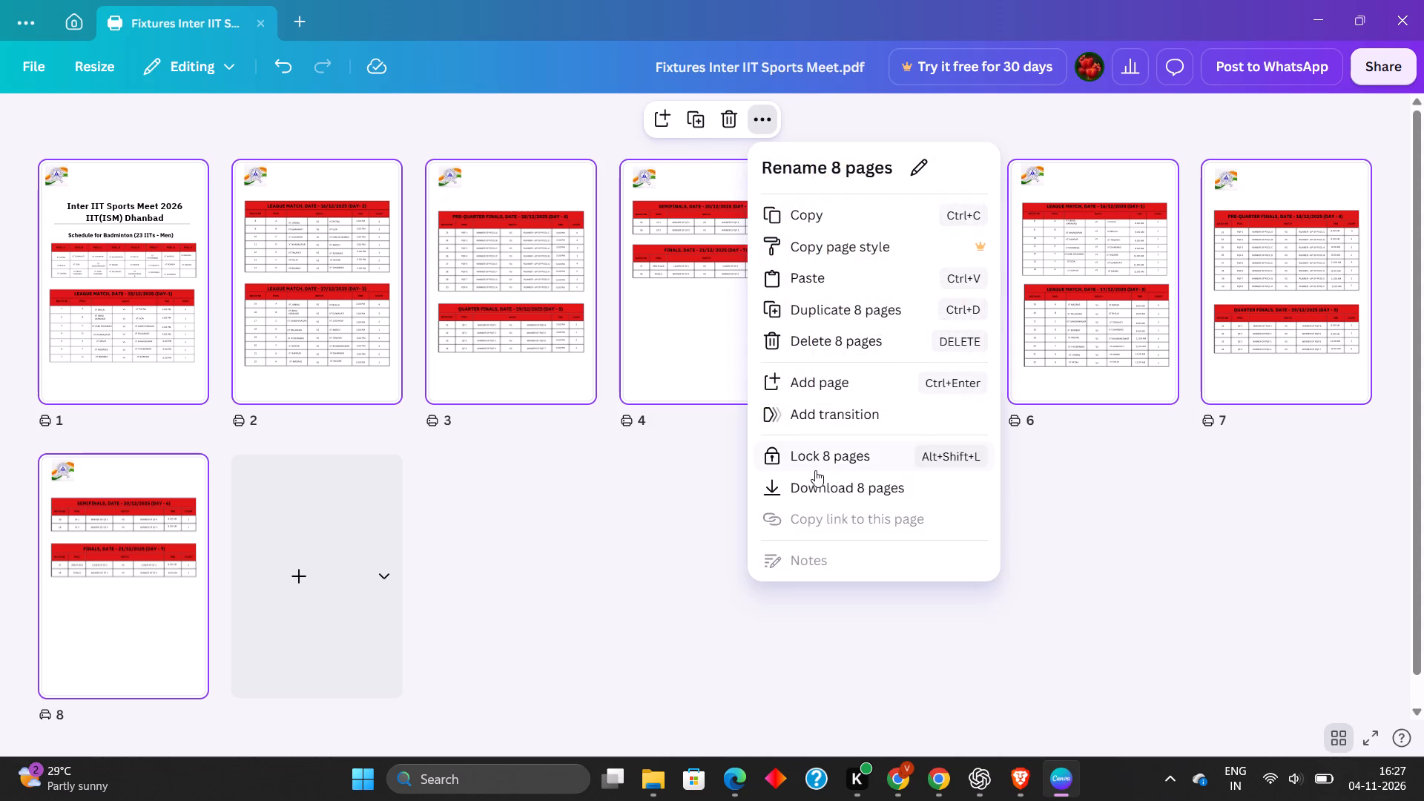
{"action": "left_click", "coordinate": [834, 485]}
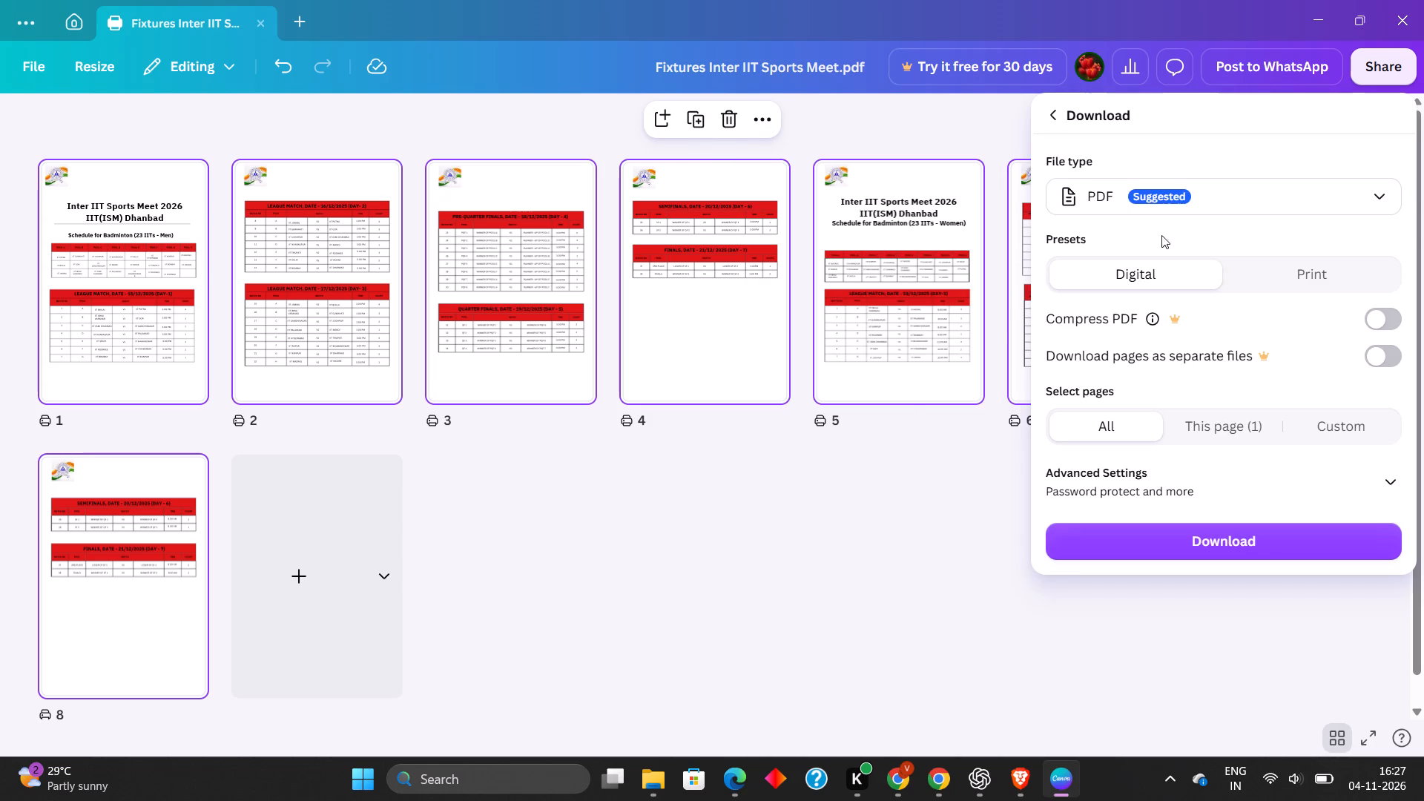
{"action": "left_click", "coordinate": [1230, 538]}
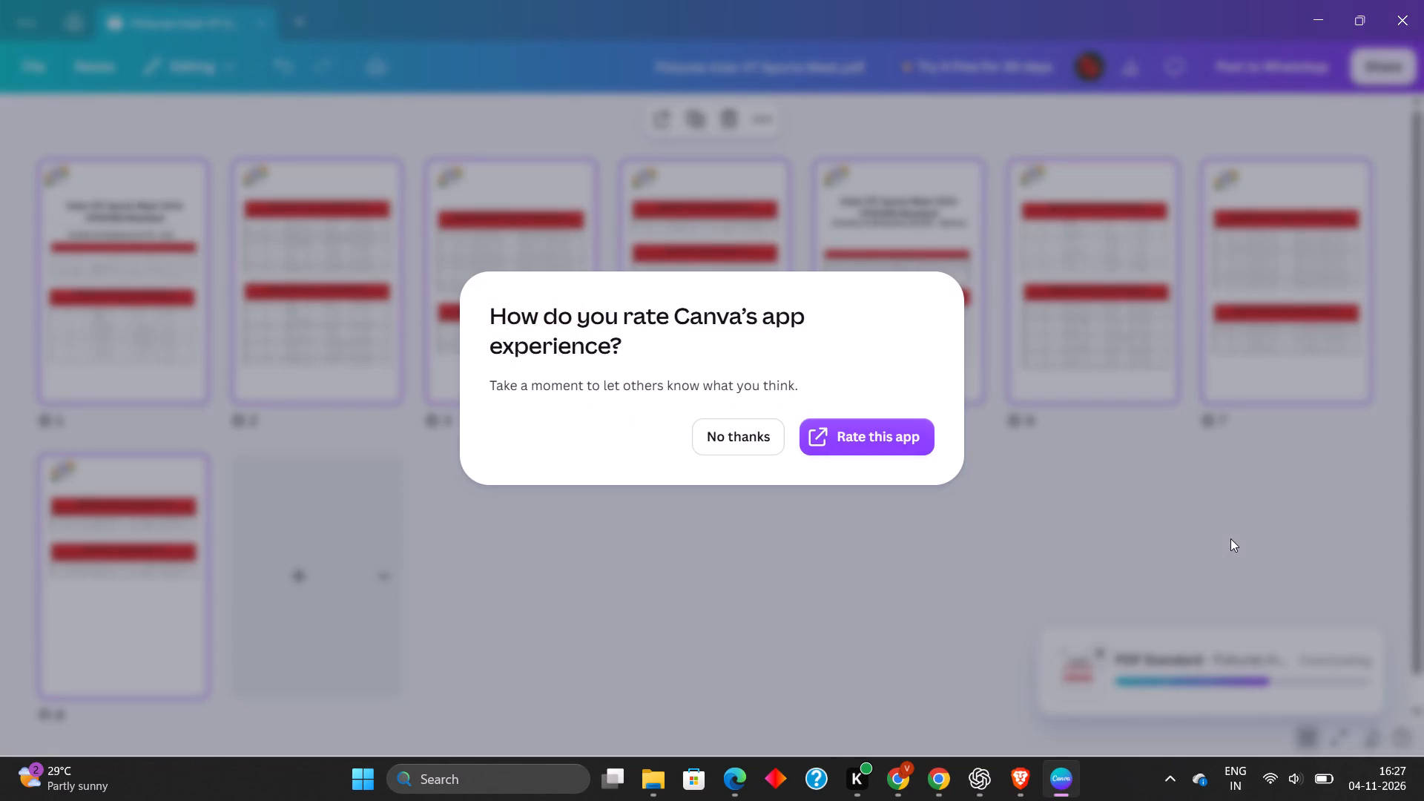
{"action": "left_click", "coordinate": [765, 444]}
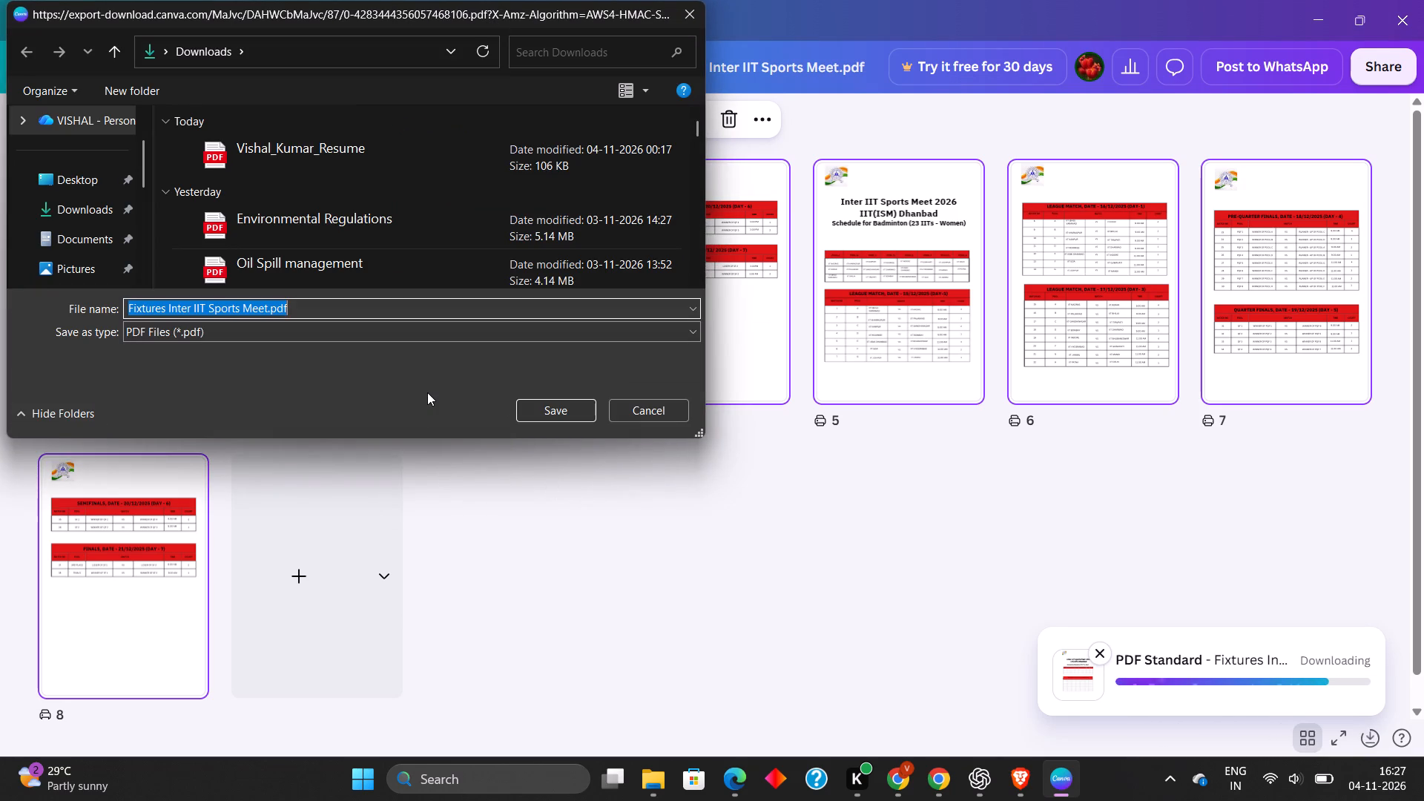
Copy the suggested file name and re-enter Fixtures Inter IIT Sports Meet.pdf as the name for saving in Downloads.
{"action": "key", "text": "ctrl+c"}
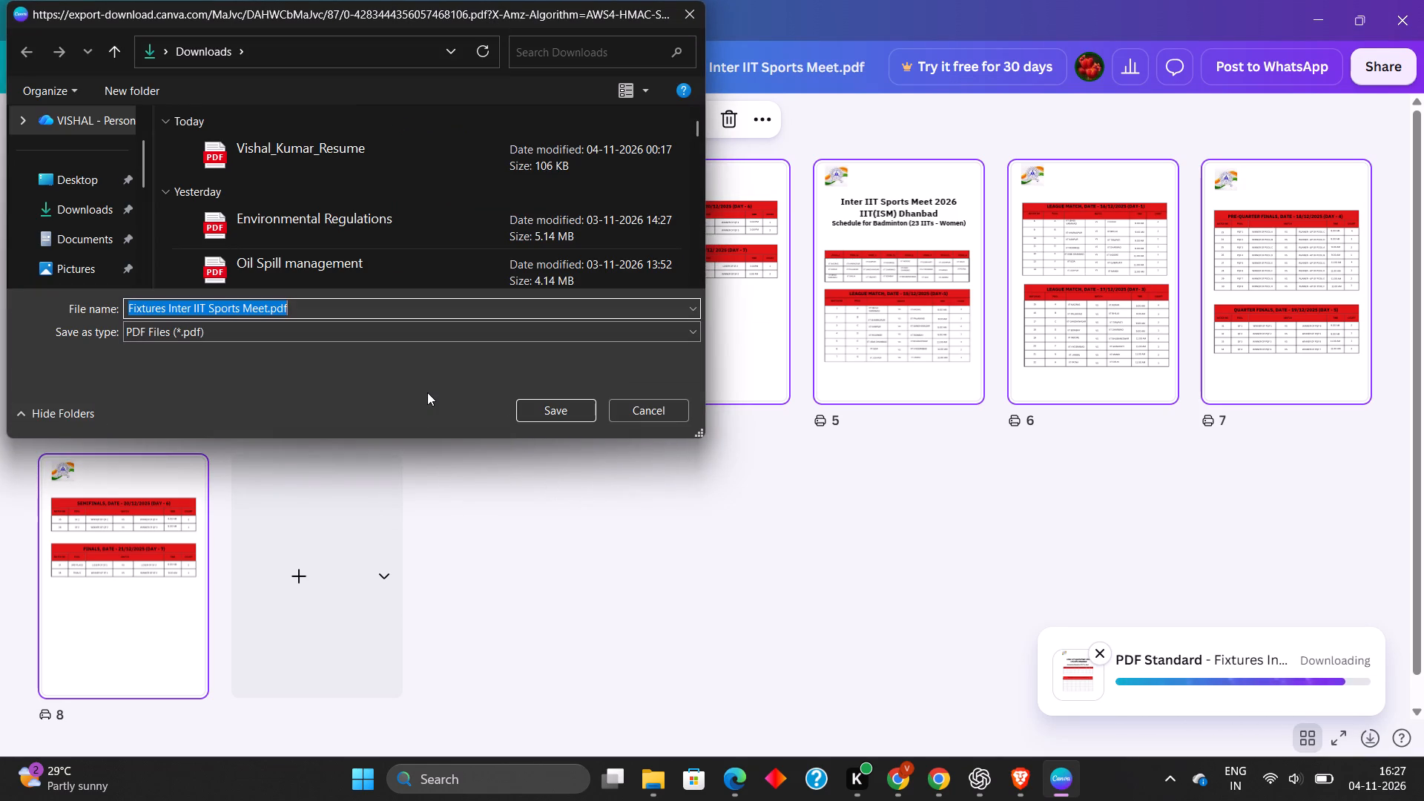
{"action": "key", "text": "f"}
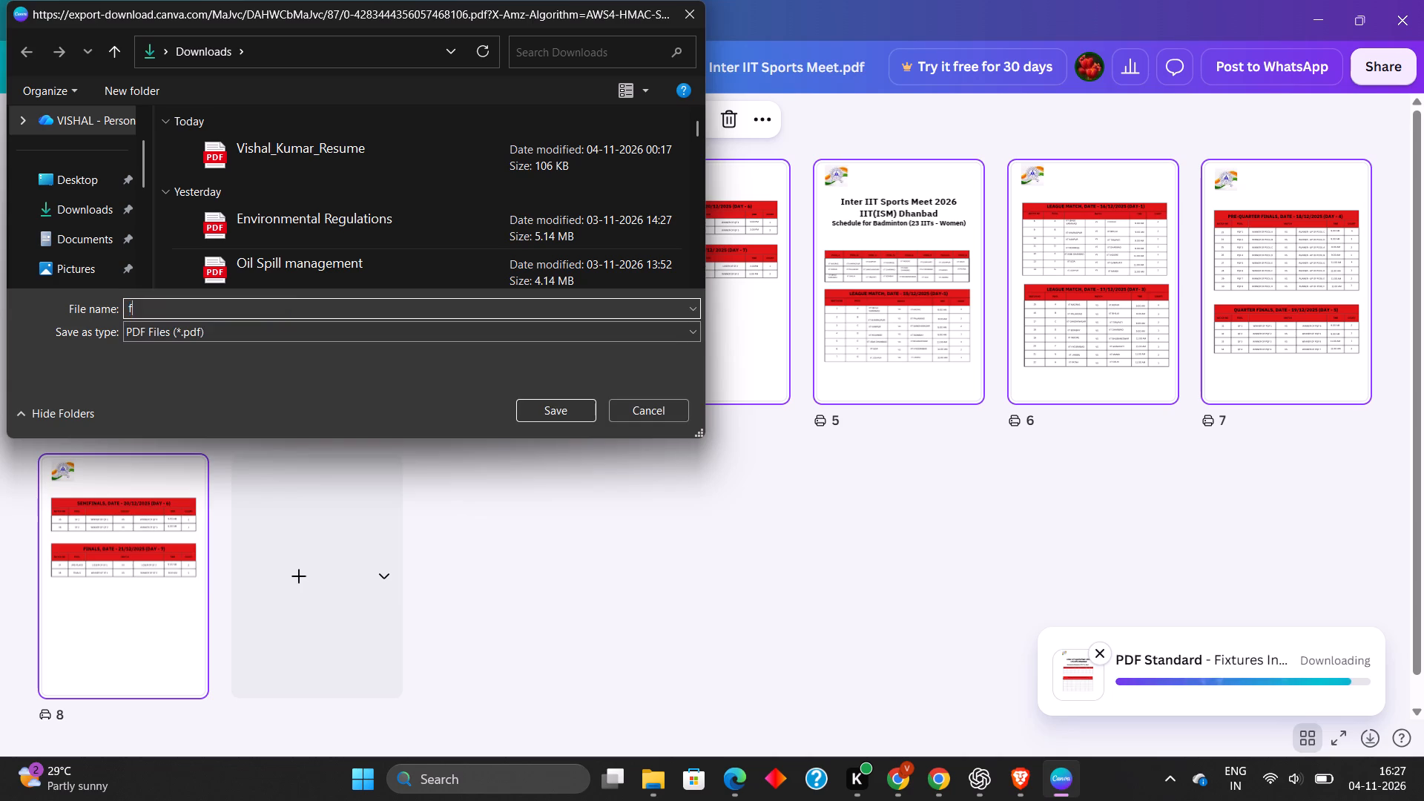
{"action": "key", "text": "BackSpace"}
{"action": "key", "text": "ctrl+v"}
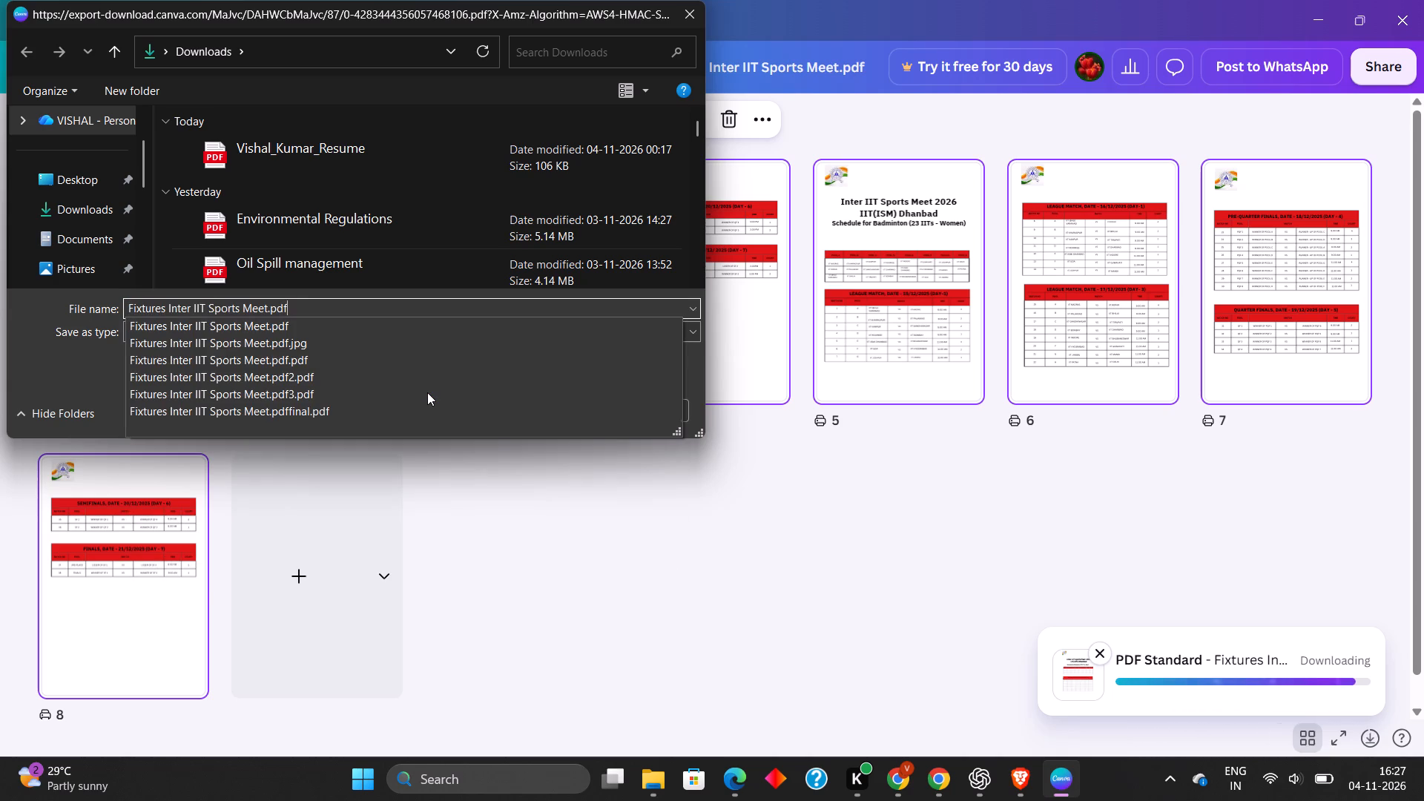
Append "finally" to the file name, making it Fixtures Inter IIT Sports Meet.pdffinally, and save the PDF in Downloads.
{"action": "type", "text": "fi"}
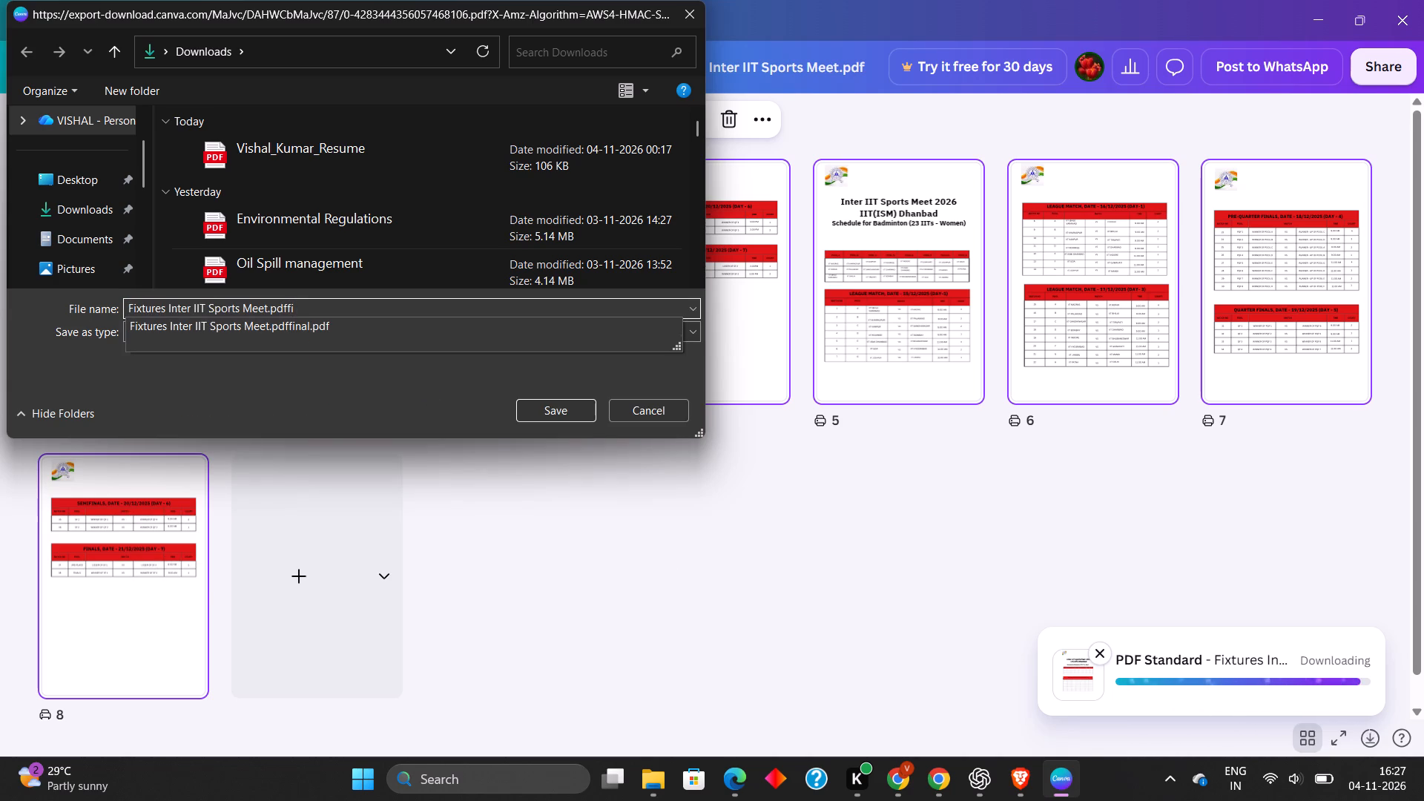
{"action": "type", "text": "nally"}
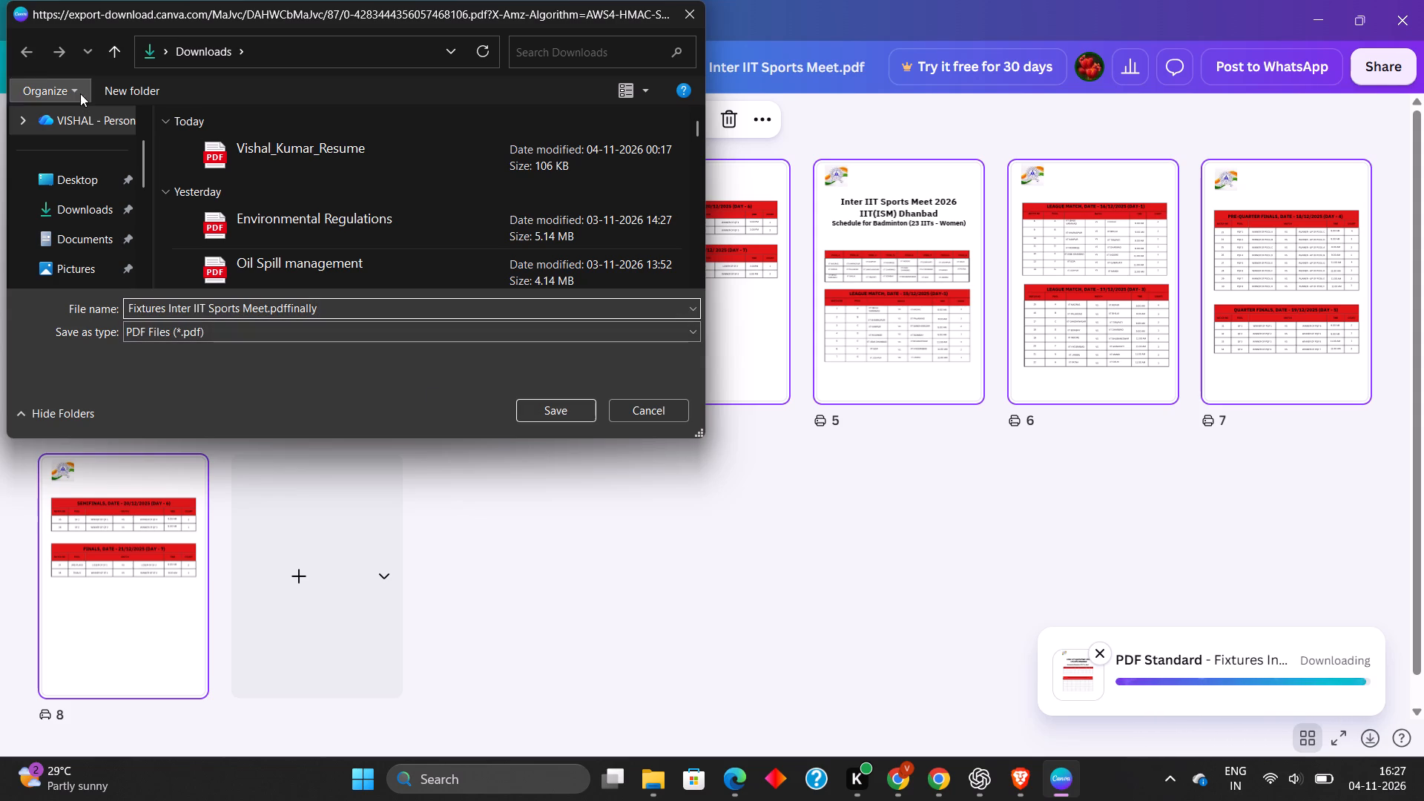
{"action": "left_click", "coordinate": [87, 202]}
{"action": "left_click_drag", "start_coordinate": [537, 423], "coordinate": [551, 404]}
{"action": "left_click", "coordinate": [551, 404]}
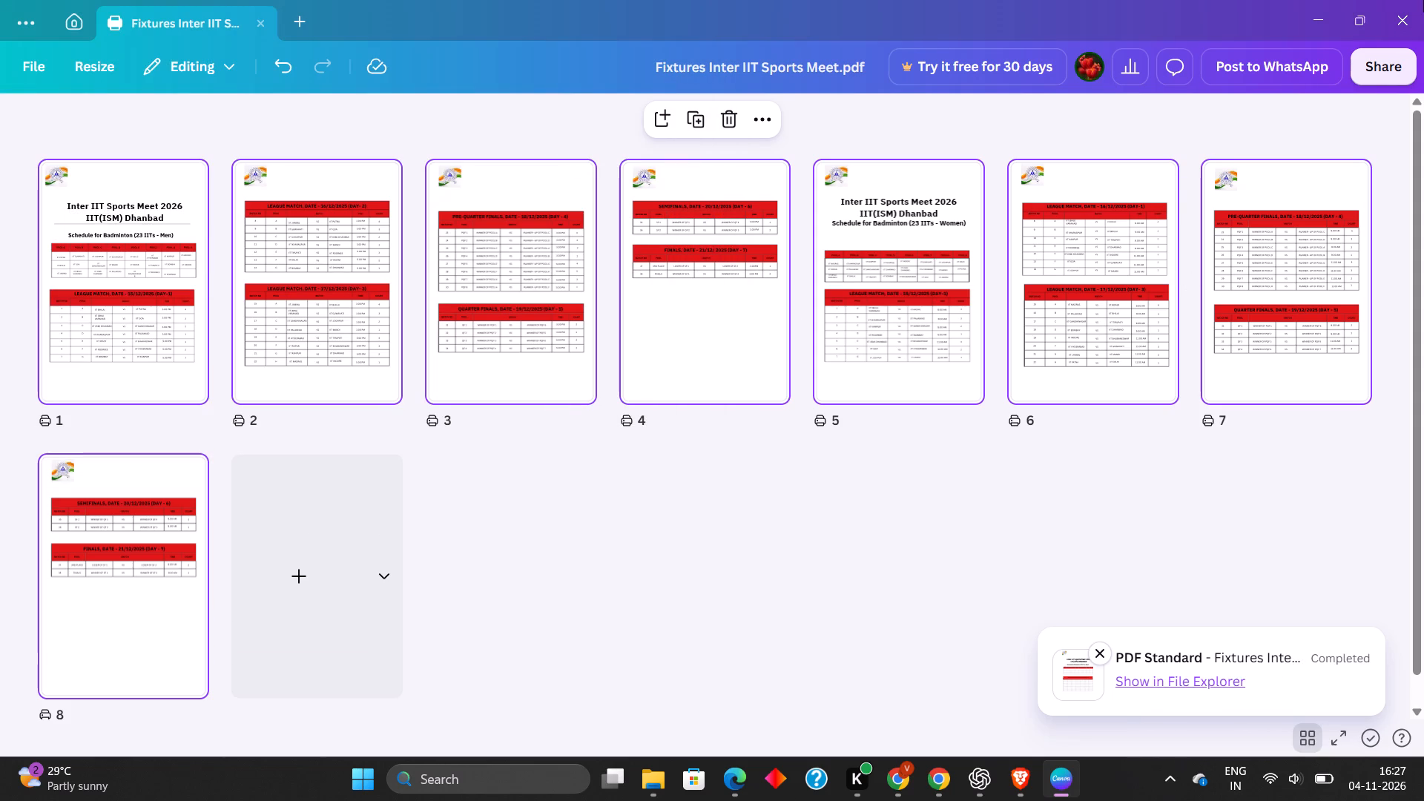
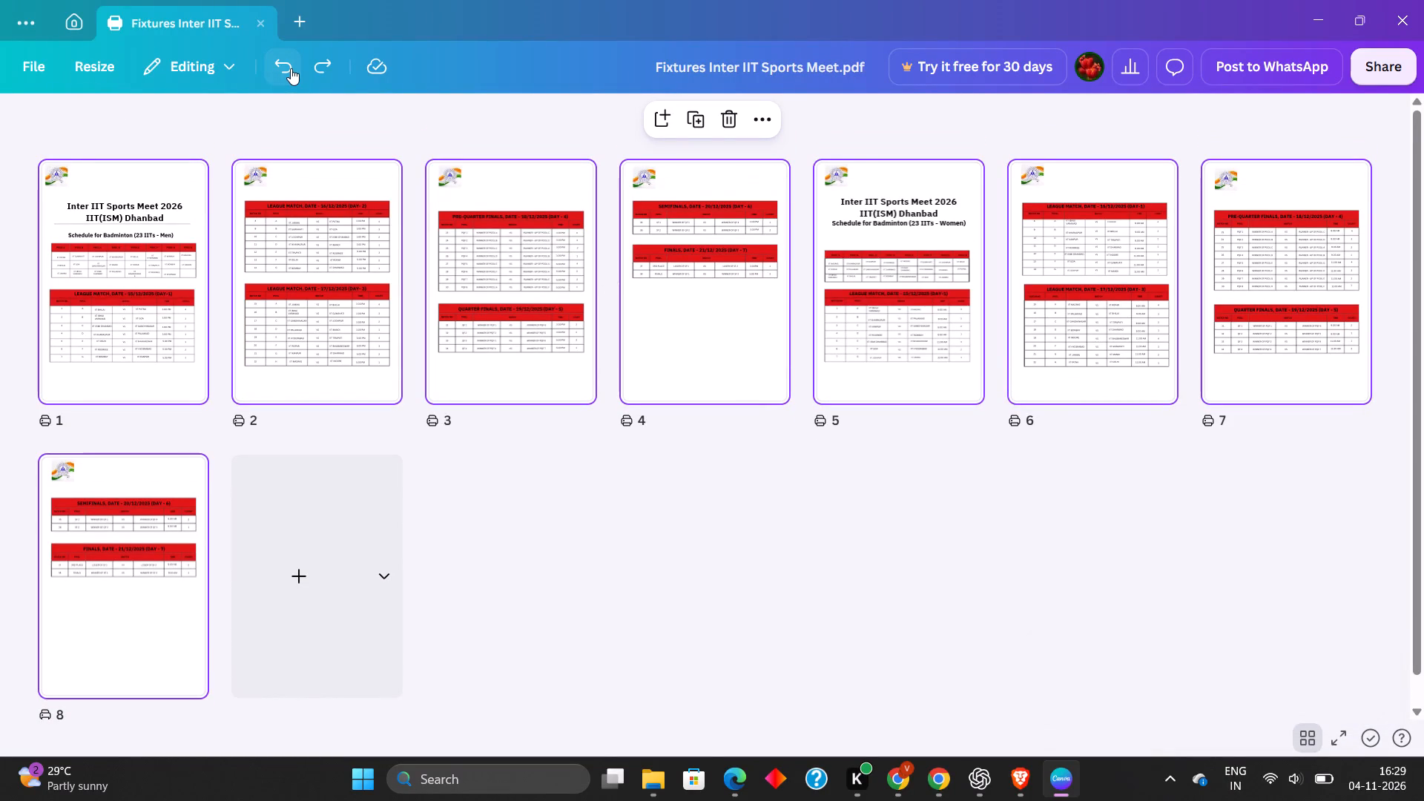
Undo the most recent edits in the fixtures design.
{"action": "left_click", "coordinate": [291, 68]}
{"action": "left_click", "coordinate": [291, 68]}
{"action": "triple_click", "coordinate": [291, 68]}
Leave the fixtures design and return to the home page with the recent designs.
{"action": "left_click", "coordinate": [72, 17]}
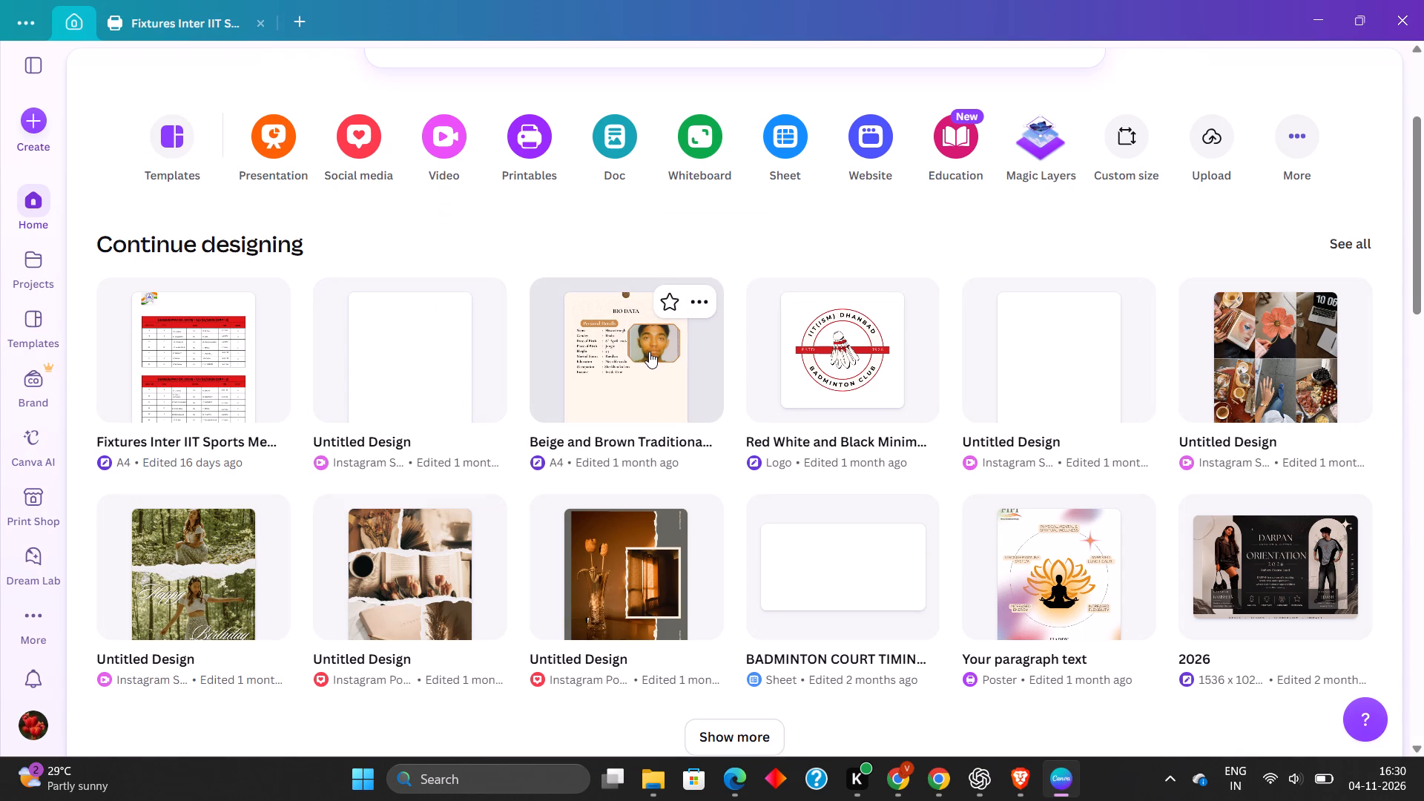
Expand the Continue designing list on the home page and look through the additional recent designs.
{"action": "scroll", "coordinate": [649, 352], "scroll_direction": "down", "scroll_amount": 1}
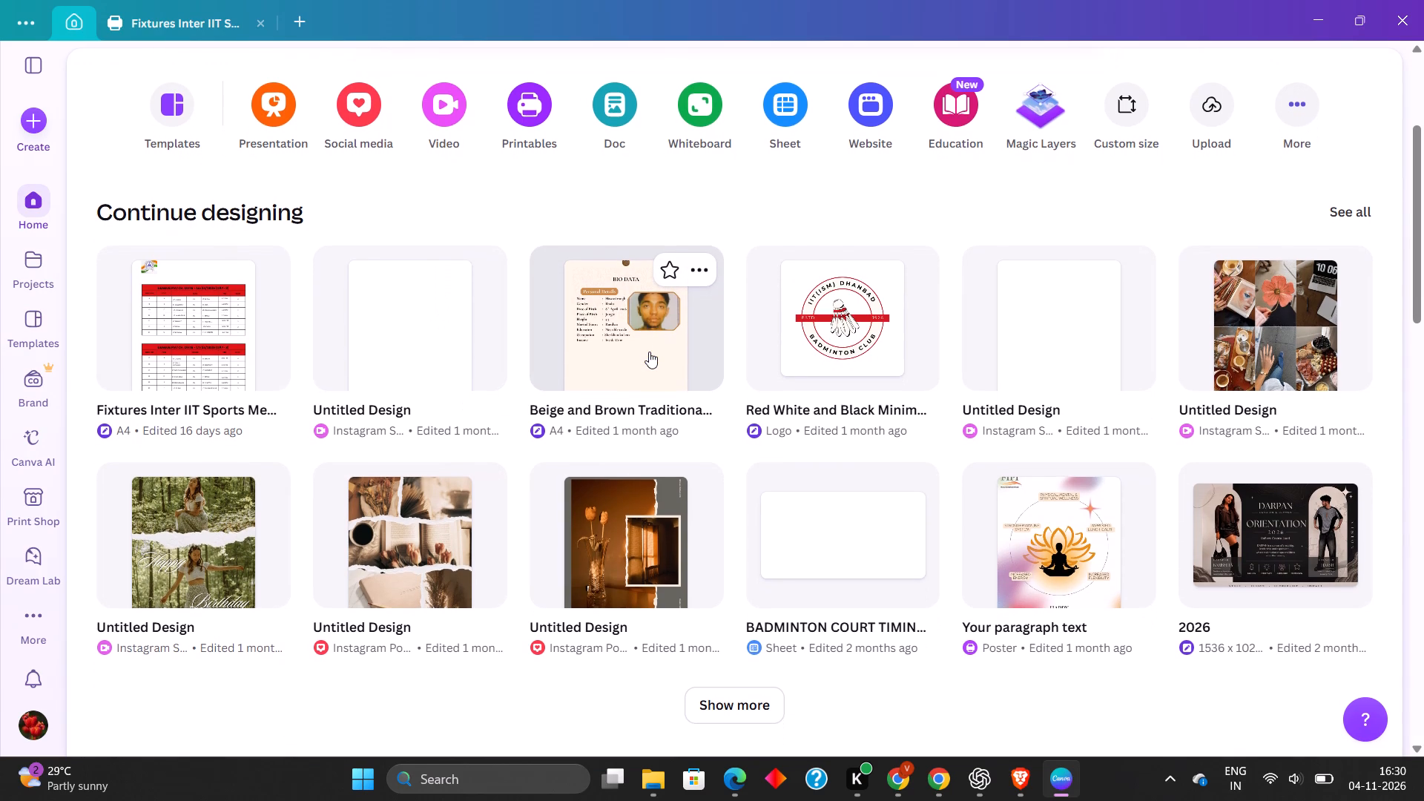
{"action": "scroll", "coordinate": [649, 352], "scroll_direction": "down", "scroll_amount": 2}
{"action": "left_click", "coordinate": [724, 556]}
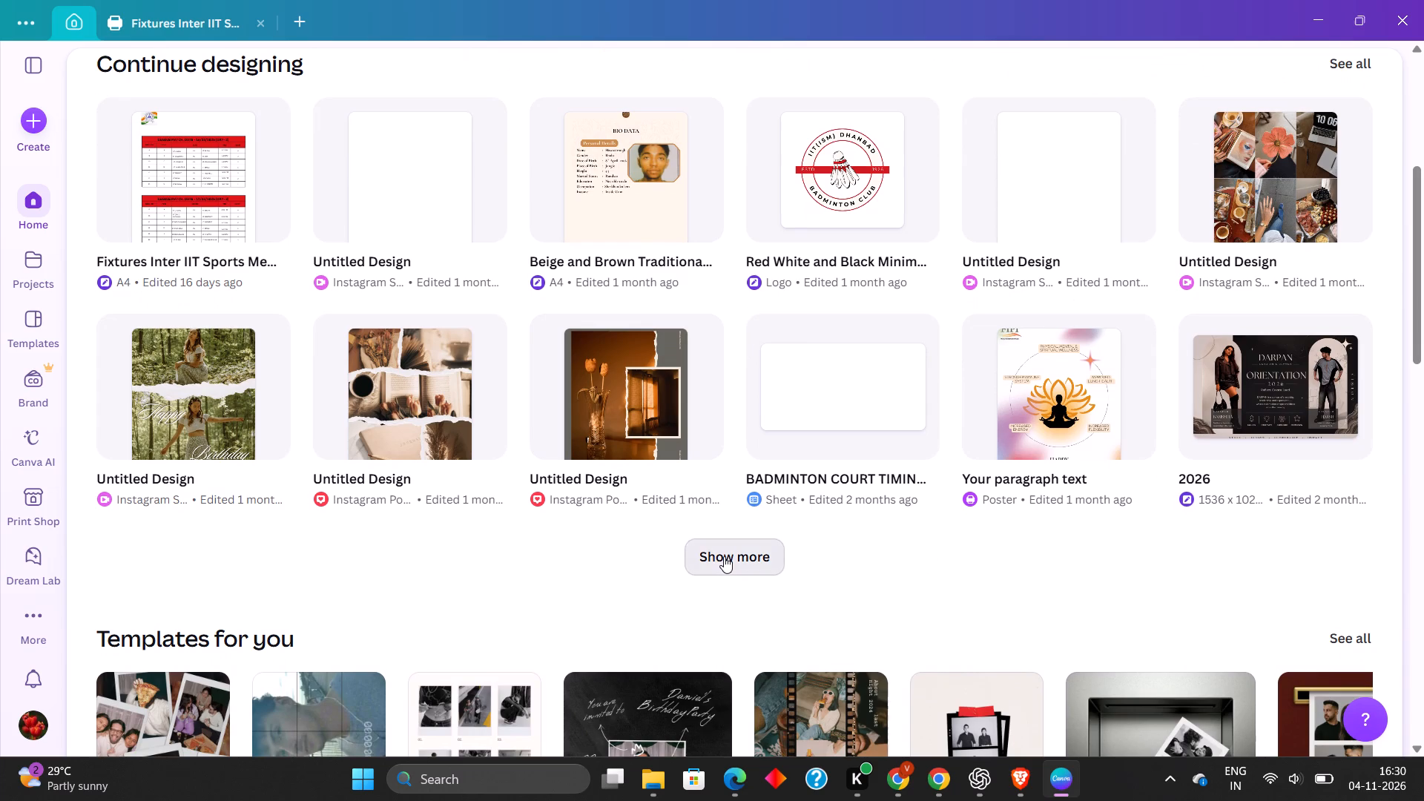
{"action": "scroll", "coordinate": [724, 556], "scroll_direction": "right", "scroll_amount": 1}
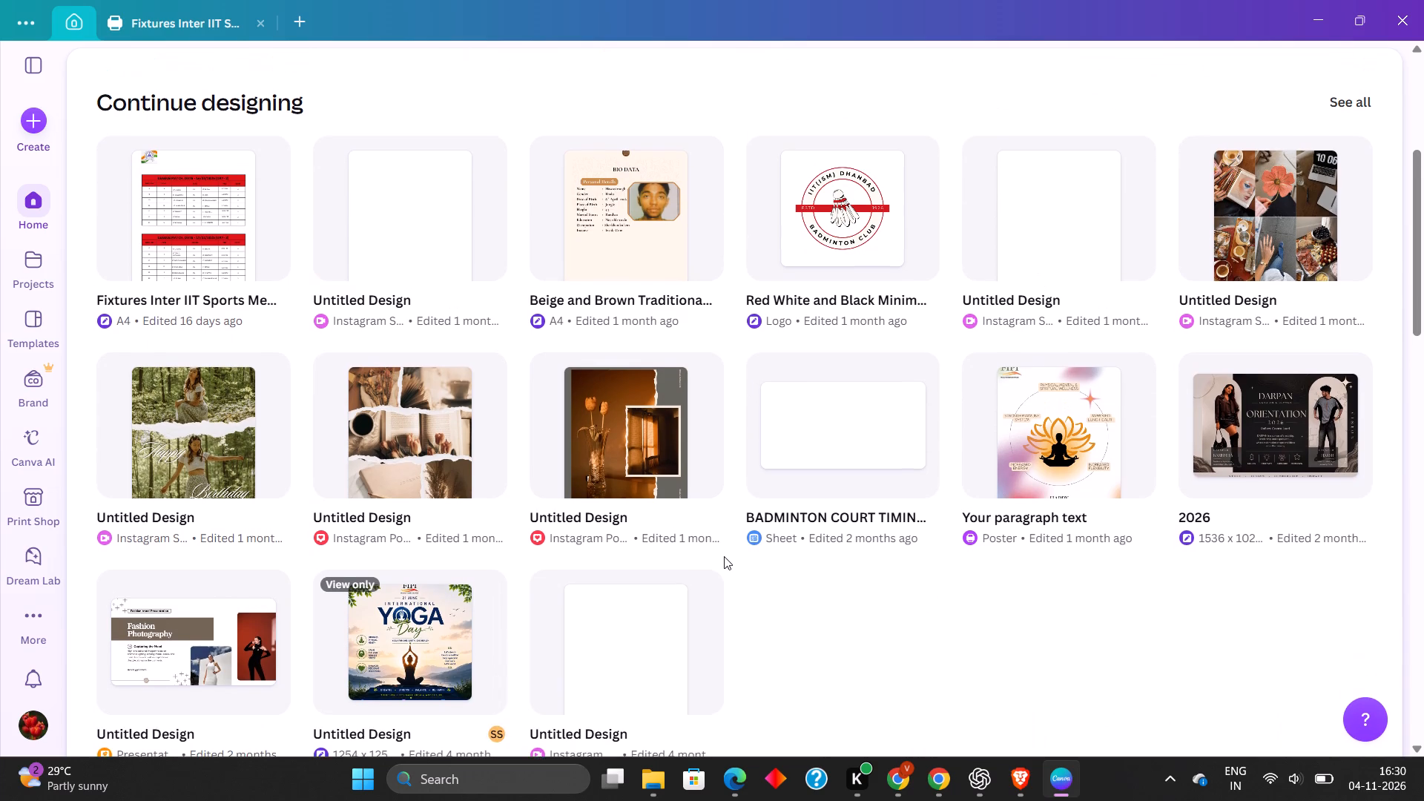
{"action": "scroll", "coordinate": [724, 556], "scroll_direction": "right", "scroll_amount": 1}
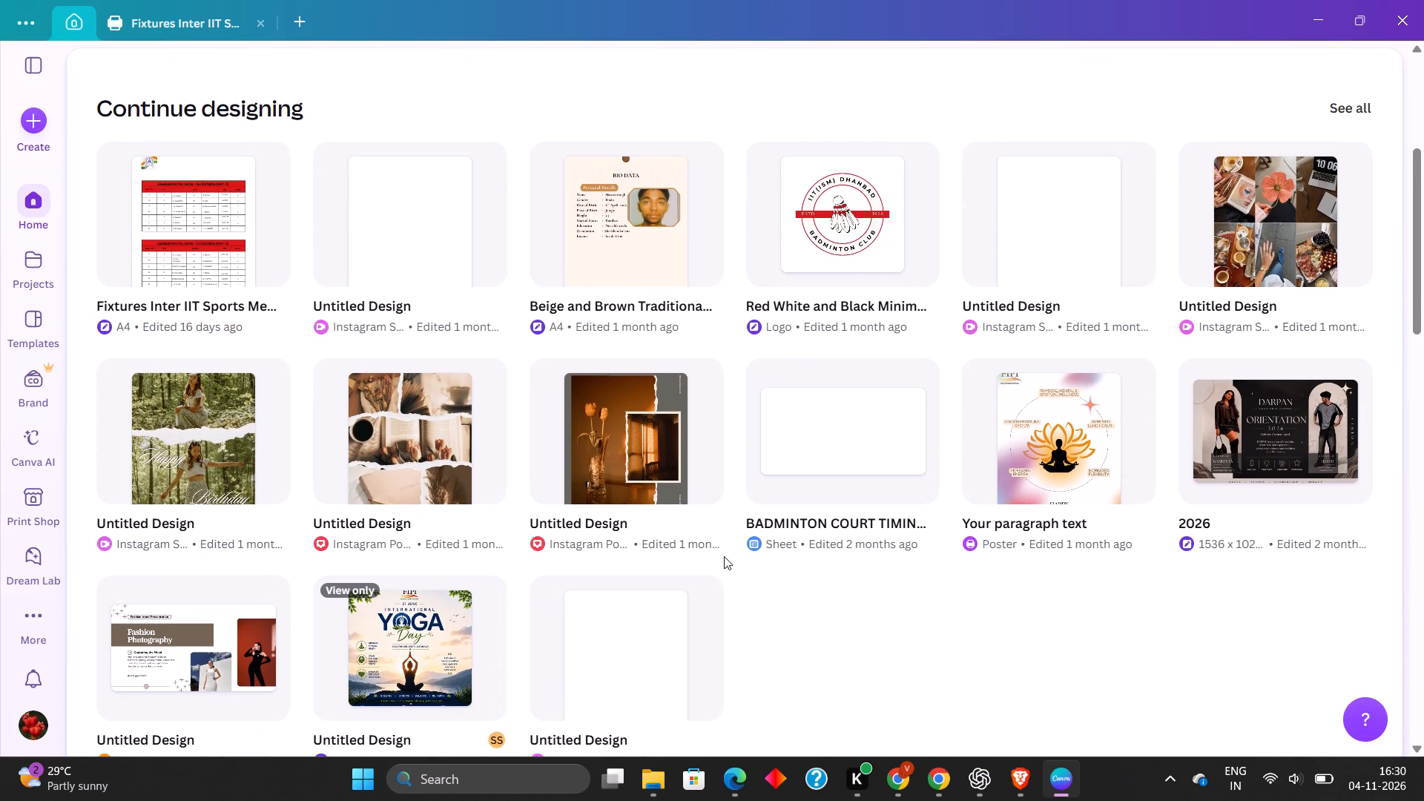
{"action": "scroll", "coordinate": [724, 556], "scroll_direction": "right", "scroll_amount": 1}
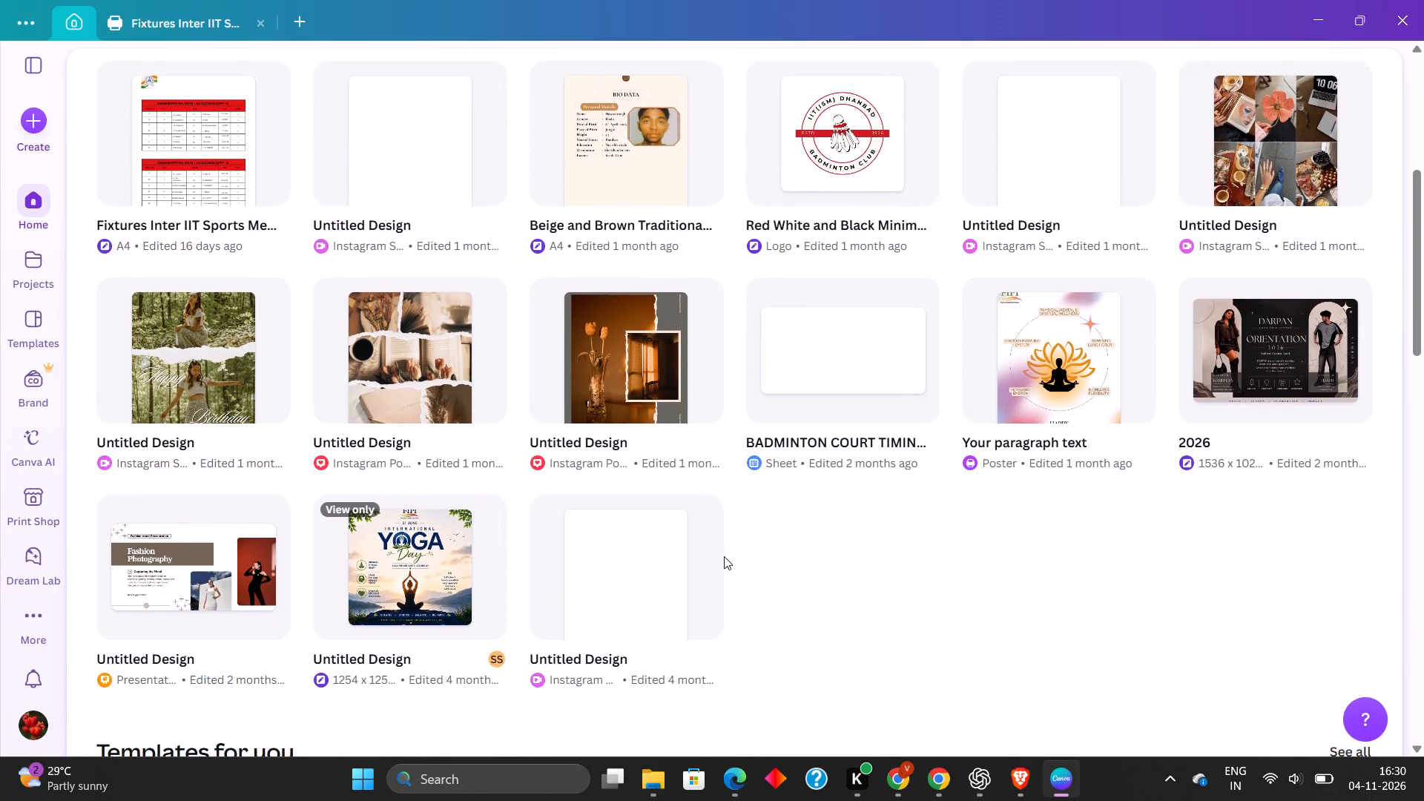
Browse the home page's template categories, Frequently used, Popular on Canva and Get it printed and delivered sections.
{"action": "scroll", "coordinate": [724, 556], "scroll_direction": "down", "scroll_amount": 3}
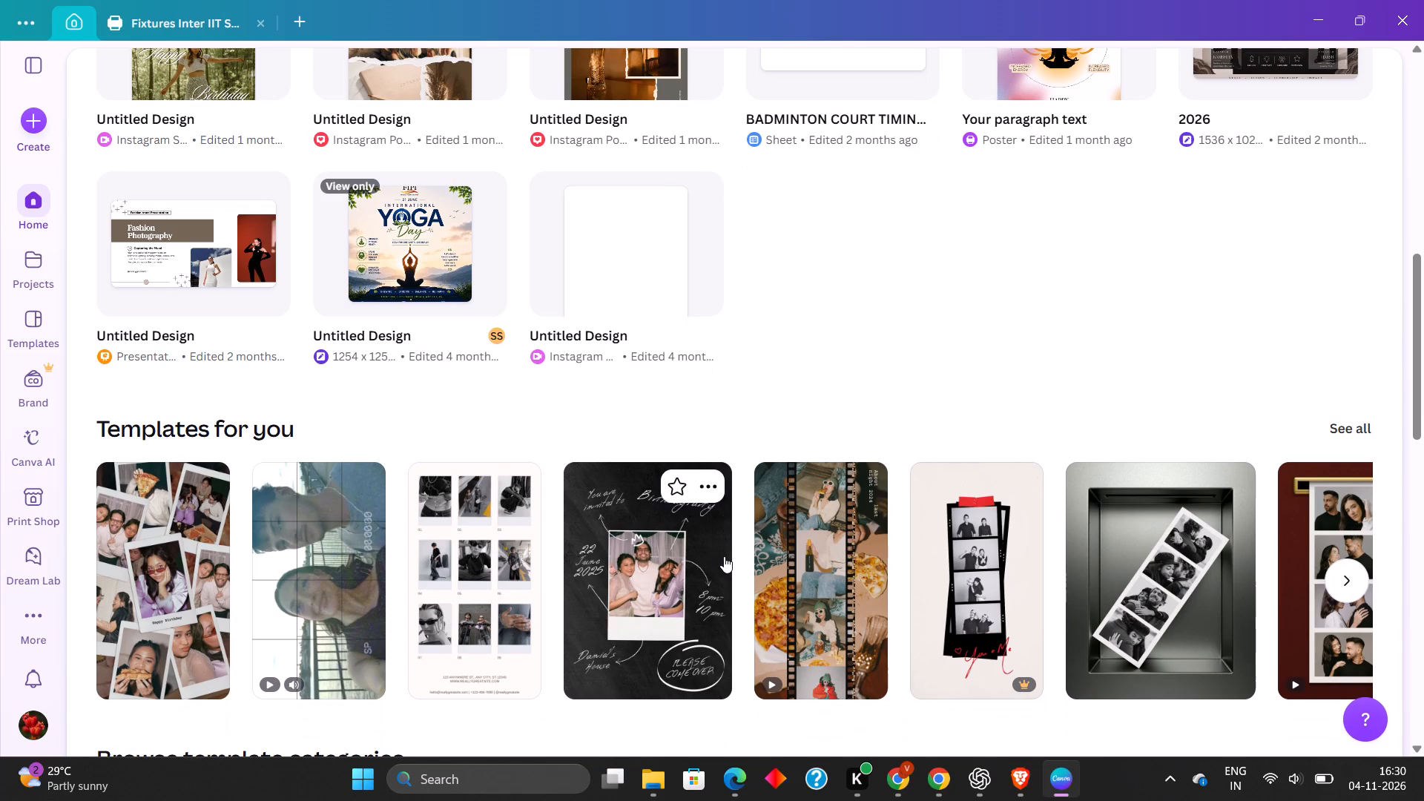
{"action": "scroll", "coordinate": [724, 556], "scroll_direction": "down", "scroll_amount": 3}
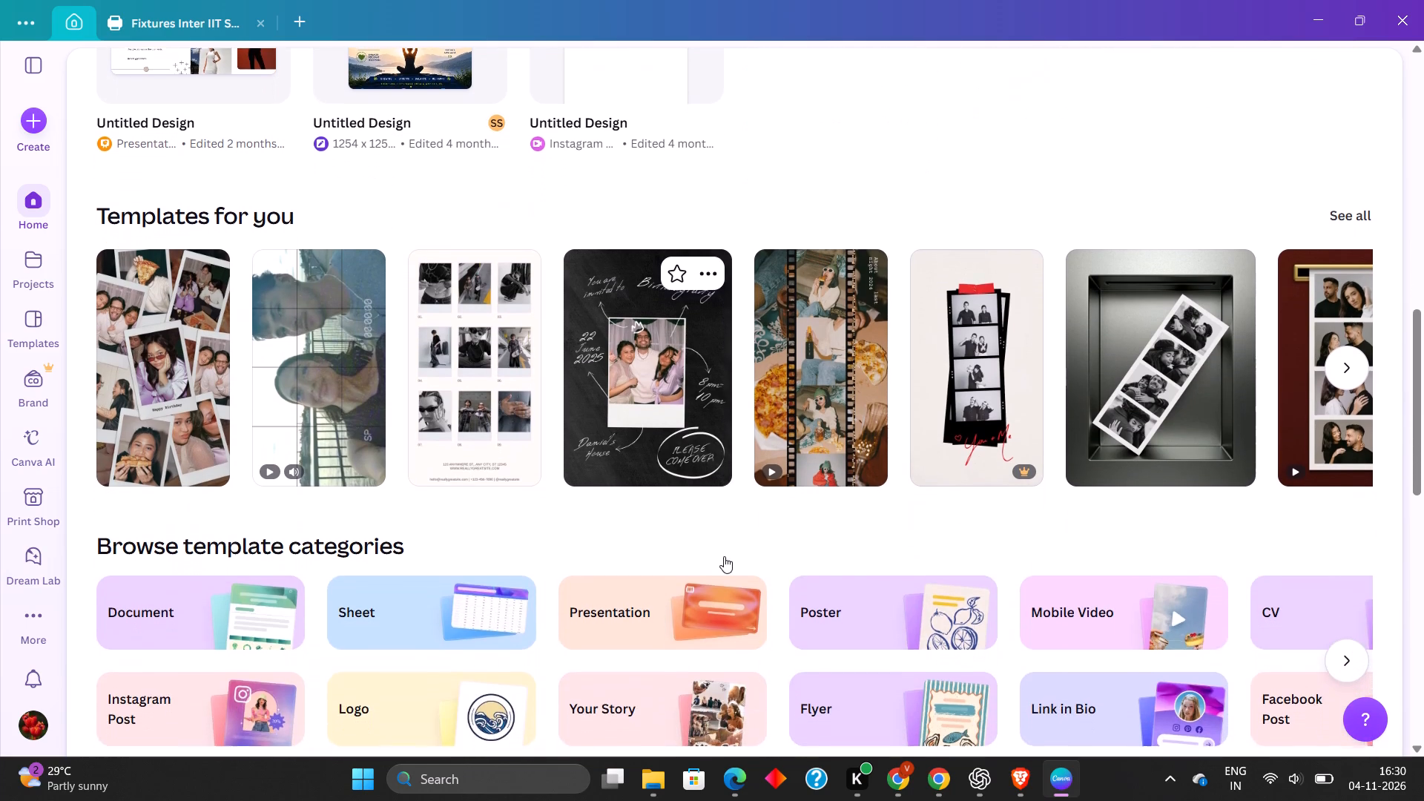
{"action": "scroll", "coordinate": [724, 556], "scroll_direction": "down", "scroll_amount": 2}
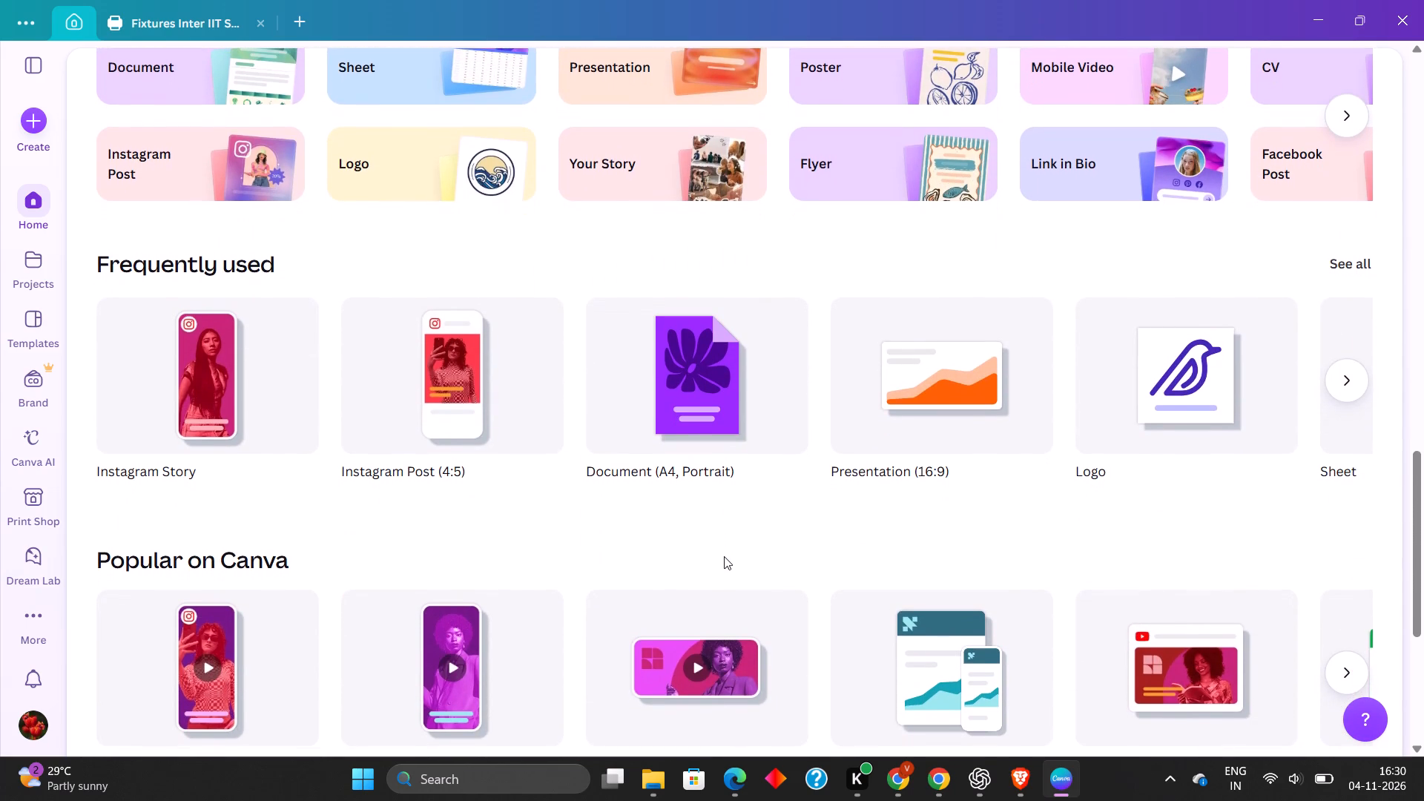
{"action": "scroll", "coordinate": [724, 556], "scroll_direction": "up", "scroll_amount": 3}
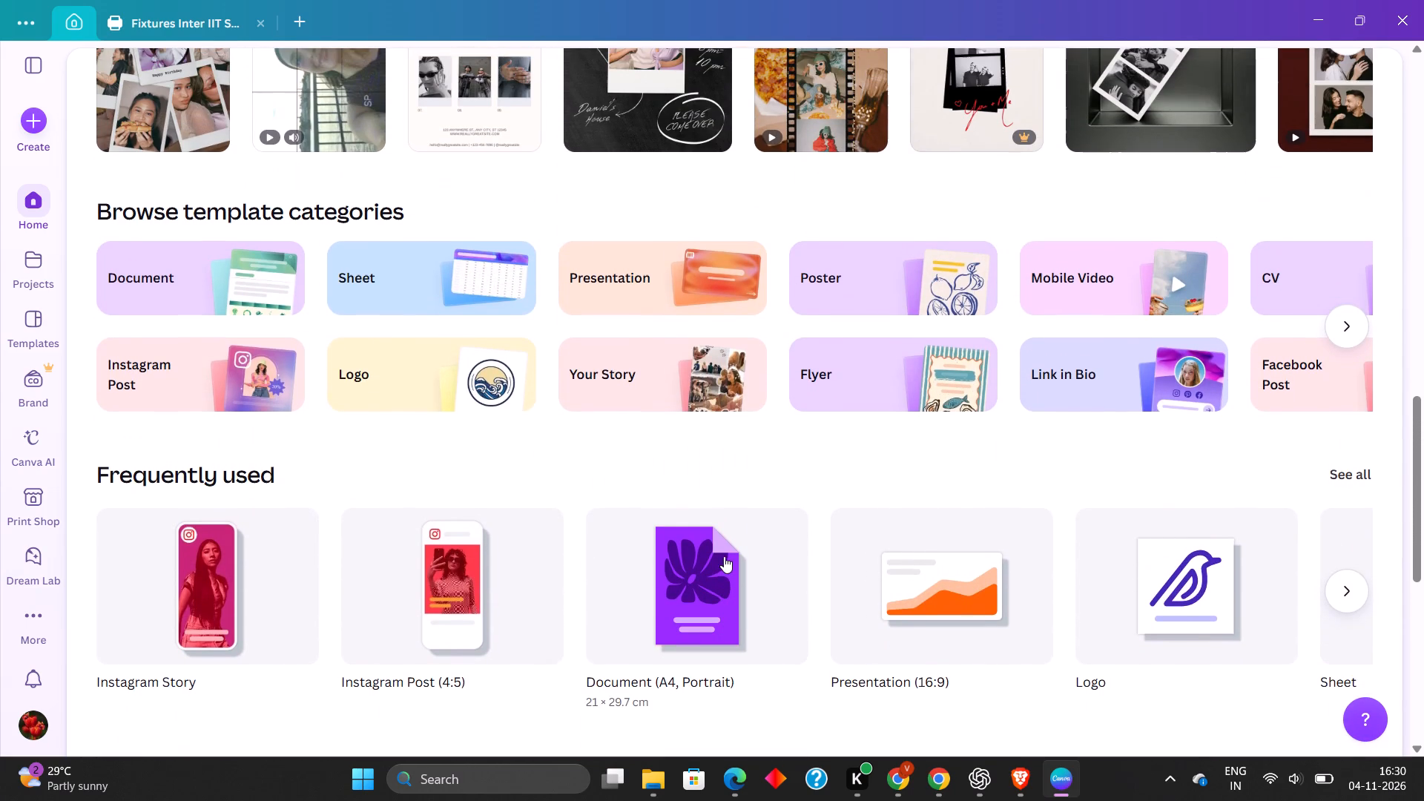
{"action": "scroll", "coordinate": [724, 556], "scroll_direction": "up", "scroll_amount": 1}
{"action": "scroll", "coordinate": [952, 395], "scroll_direction": "left", "scroll_amount": 6}
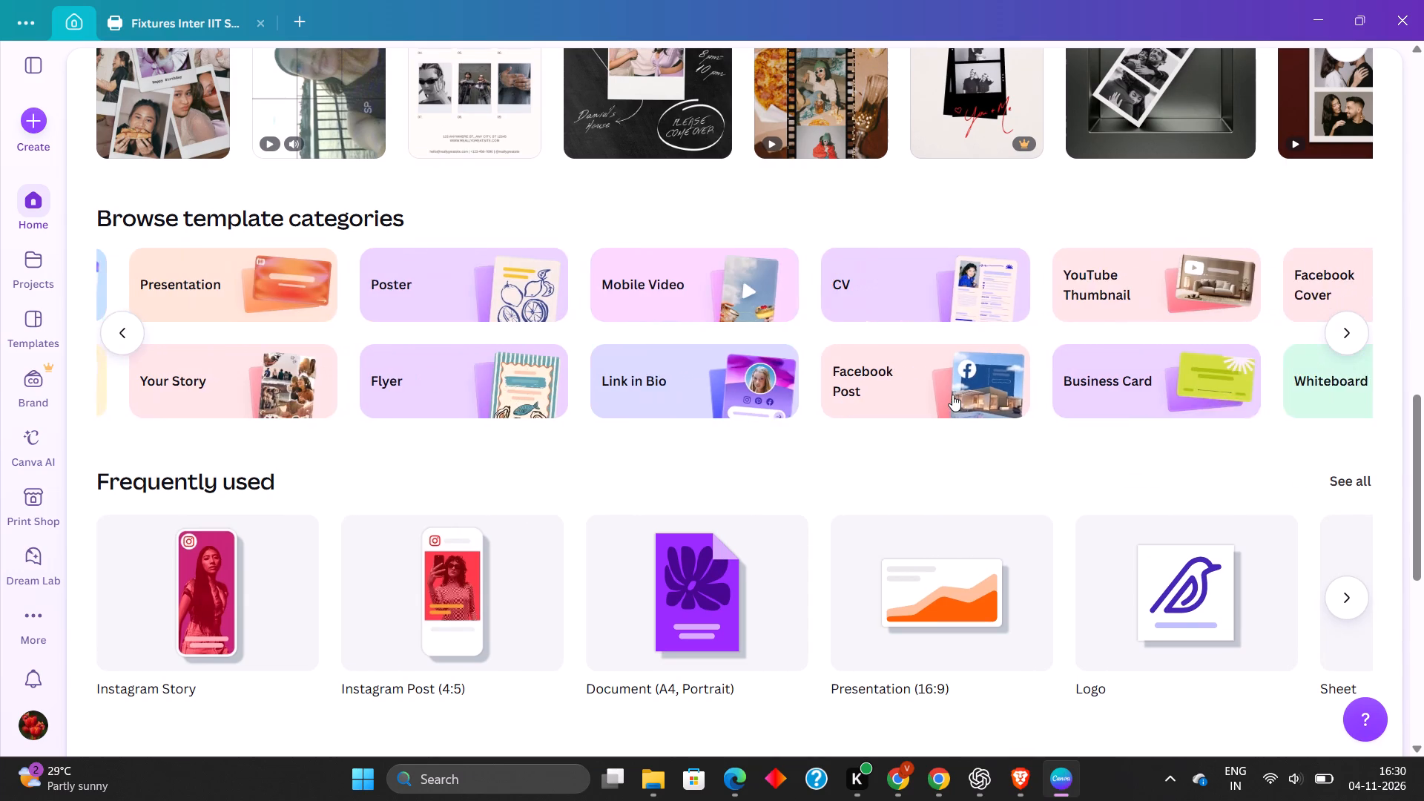
{"action": "scroll", "coordinate": [952, 395], "scroll_direction": "down", "scroll_amount": 4}
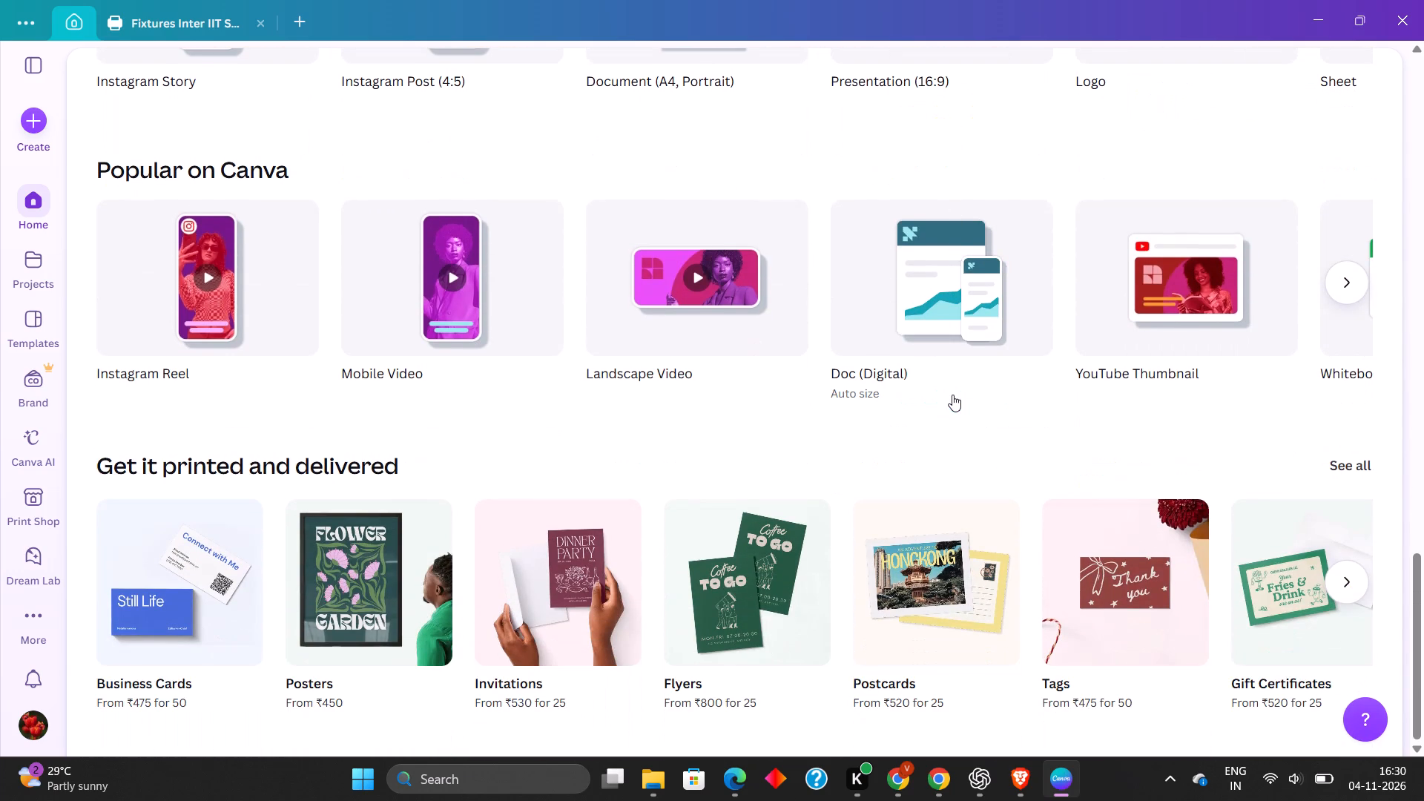
{"action": "scroll", "coordinate": [952, 395], "scroll_direction": "up", "scroll_amount": 6}
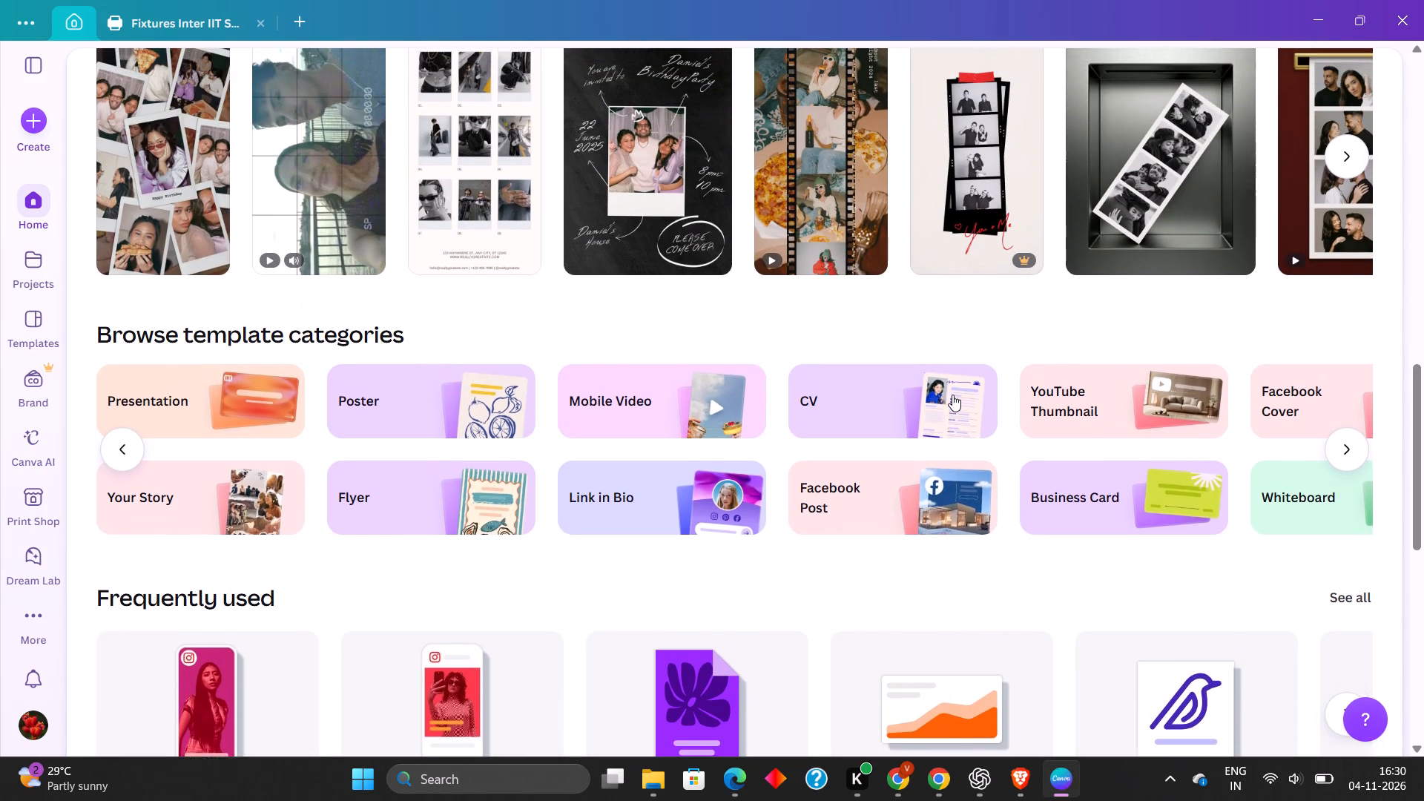
Look through the suggested designs in the Templates for you row on the home page.
{"action": "scroll", "coordinate": [952, 395], "scroll_direction": "up", "scroll_amount": 6}
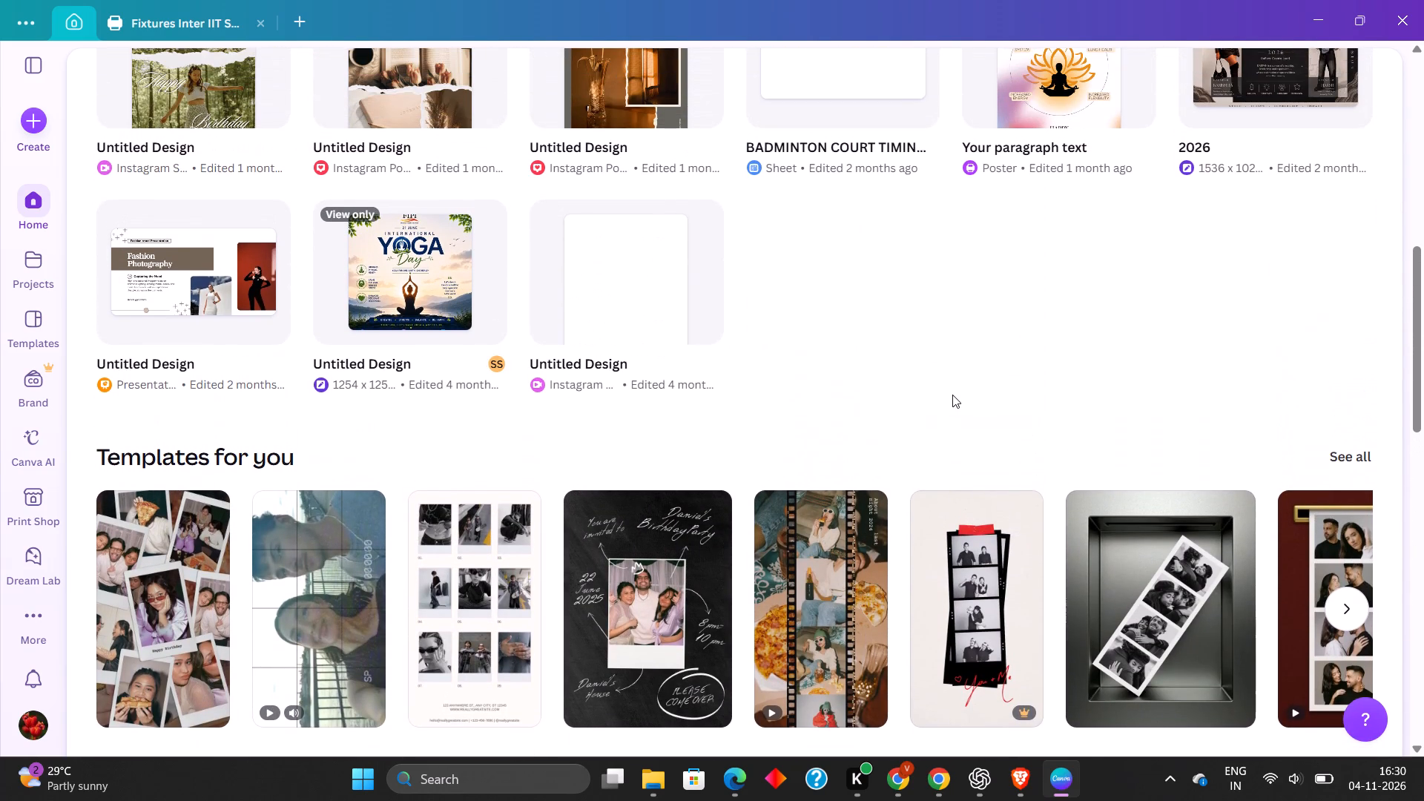
{"action": "scroll", "coordinate": [1089, 620], "scroll_direction": "left", "scroll_amount": 7}
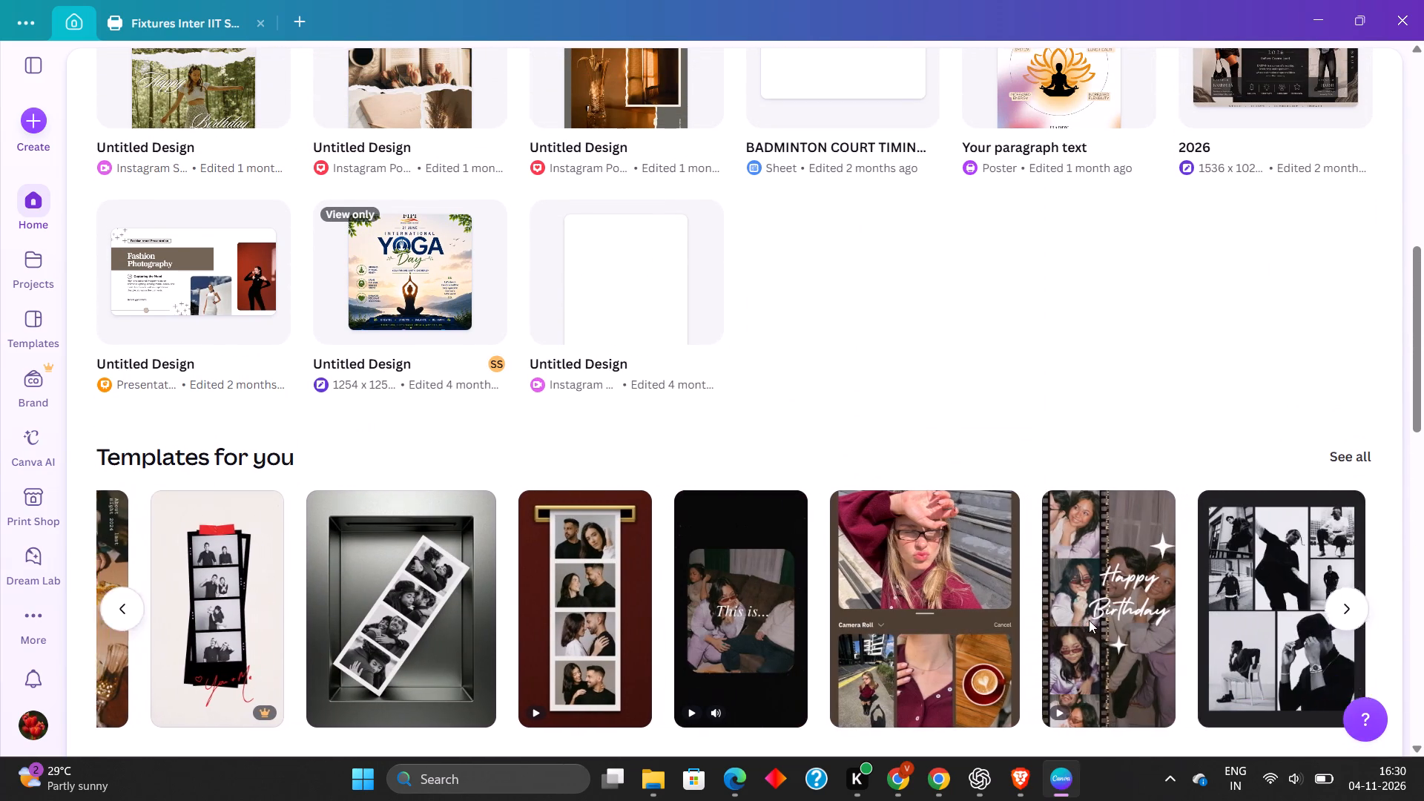
{"action": "scroll", "coordinate": [1089, 620], "scroll_direction": "left", "scroll_amount": 7}
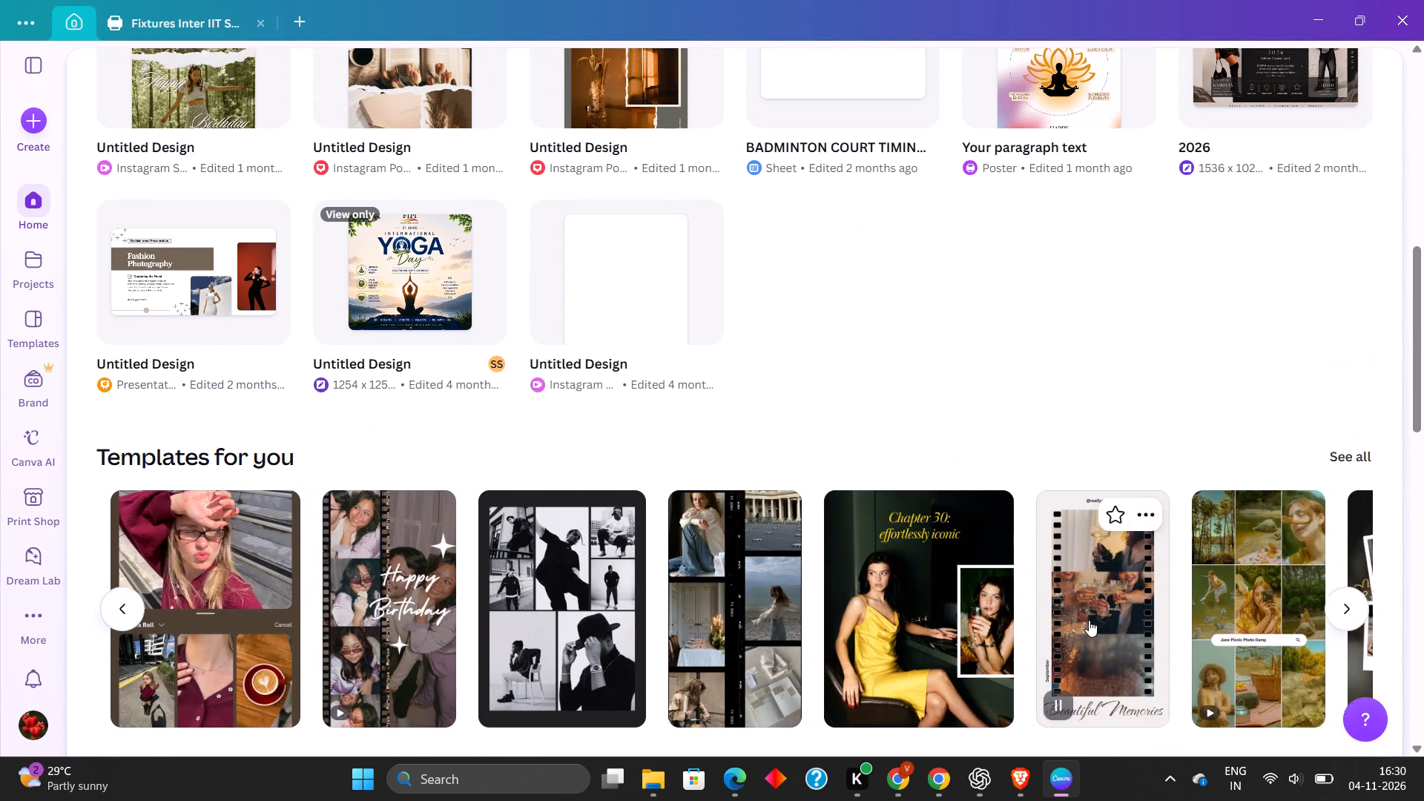
{"action": "scroll", "coordinate": [1089, 620], "scroll_direction": "left", "scroll_amount": 4}
Open the Templates view and browse the Explore templates, Recently viewed, Inspired by your designs and Discover Canva sections.
{"action": "scroll", "coordinate": [992, 441], "scroll_direction": "up", "scroll_amount": 4}
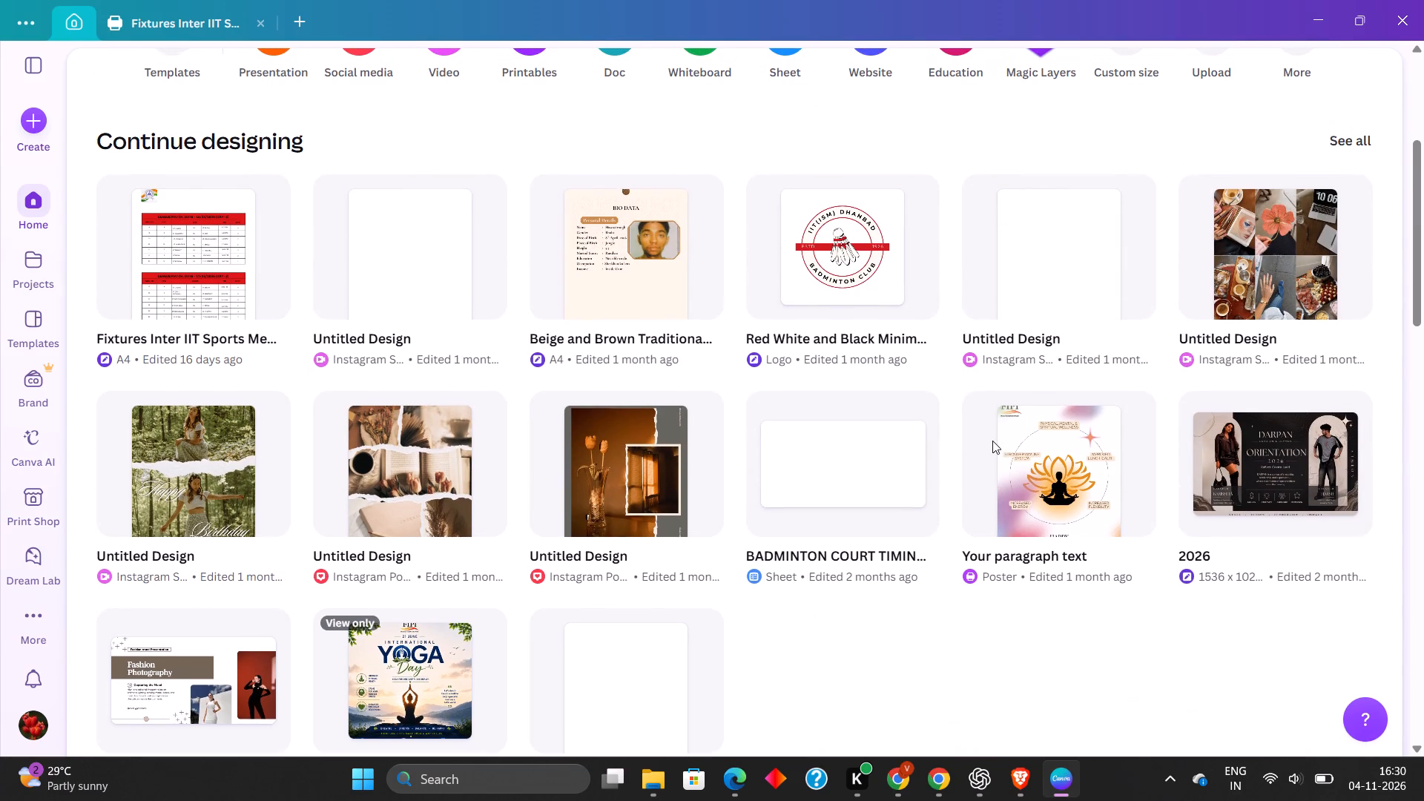
{"action": "scroll", "coordinate": [992, 441], "scroll_direction": "left", "scroll_amount": 6}
{"action": "scroll", "coordinate": [1065, 248], "scroll_direction": "left", "scroll_amount": 1}
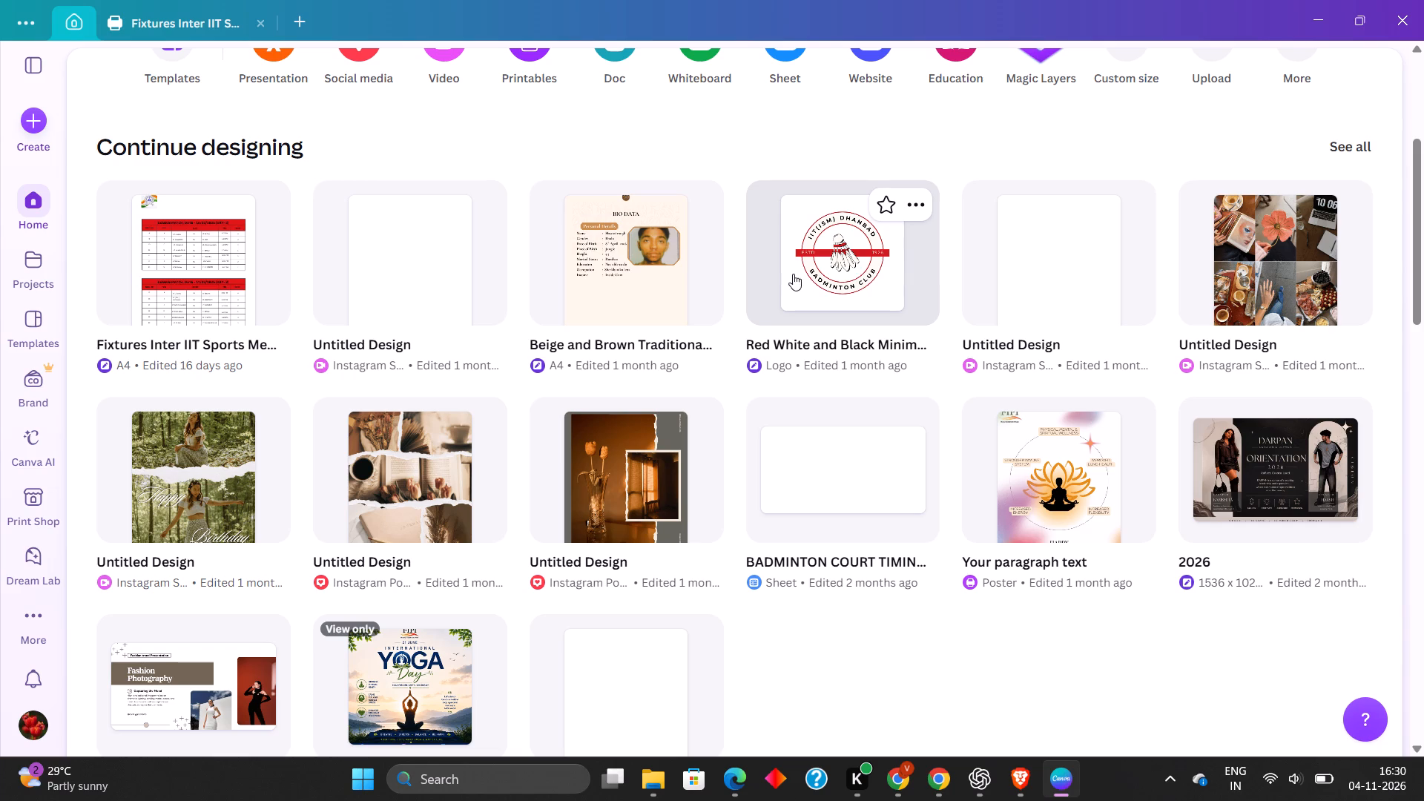
{"action": "scroll", "coordinate": [241, 183], "scroll_direction": "up", "scroll_amount": 5}
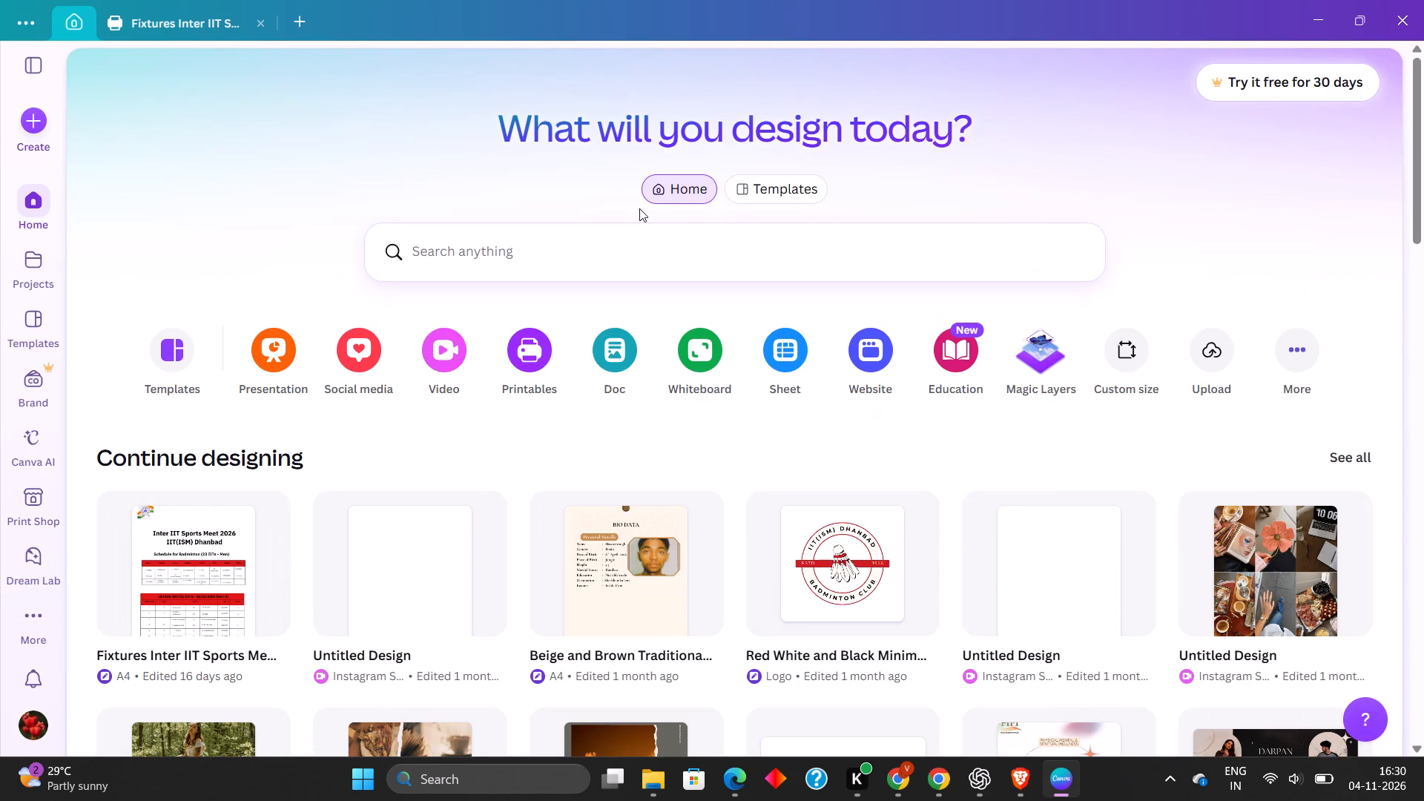
{"action": "left_click", "coordinate": [748, 179]}
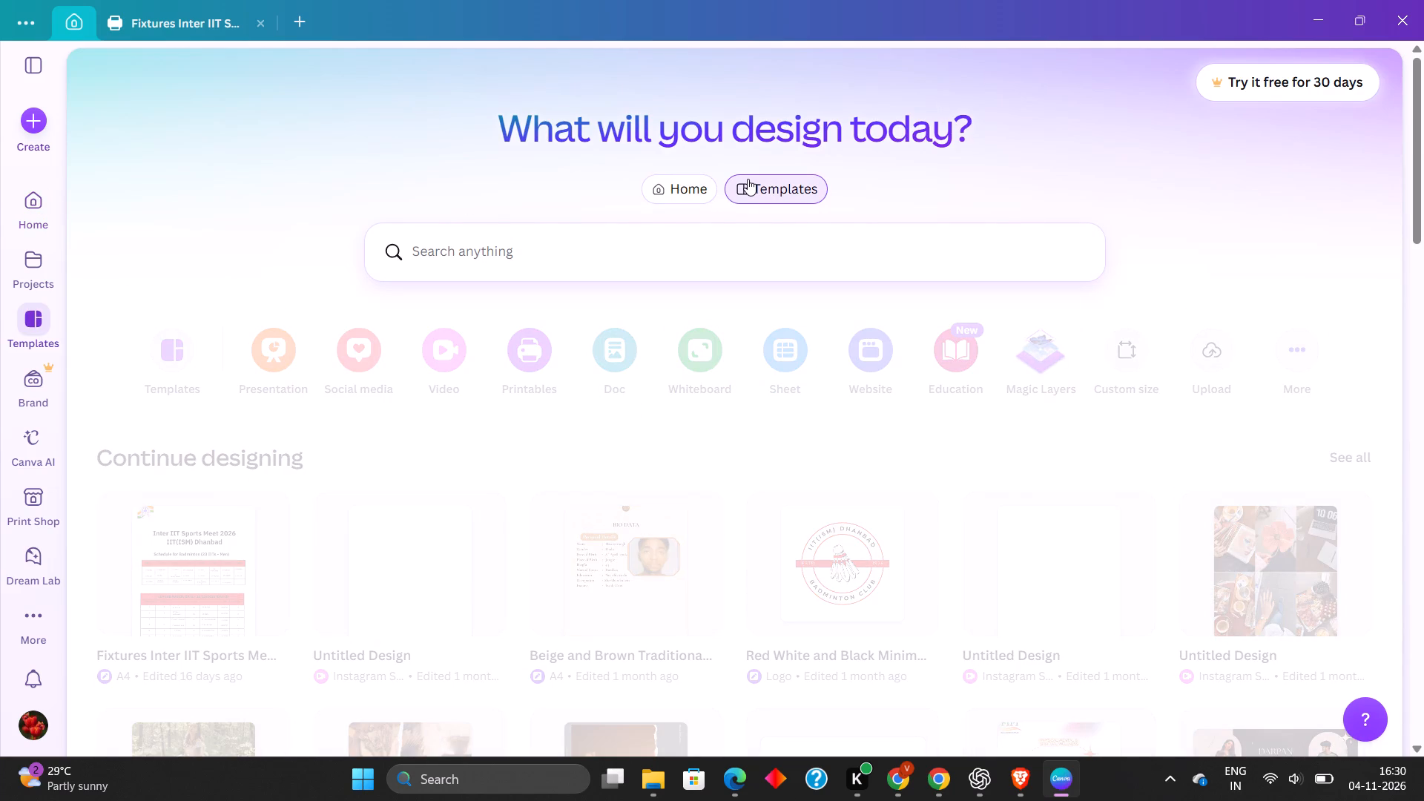
{"action": "scroll", "coordinate": [705, 366], "scroll_direction": "down", "scroll_amount": 3}
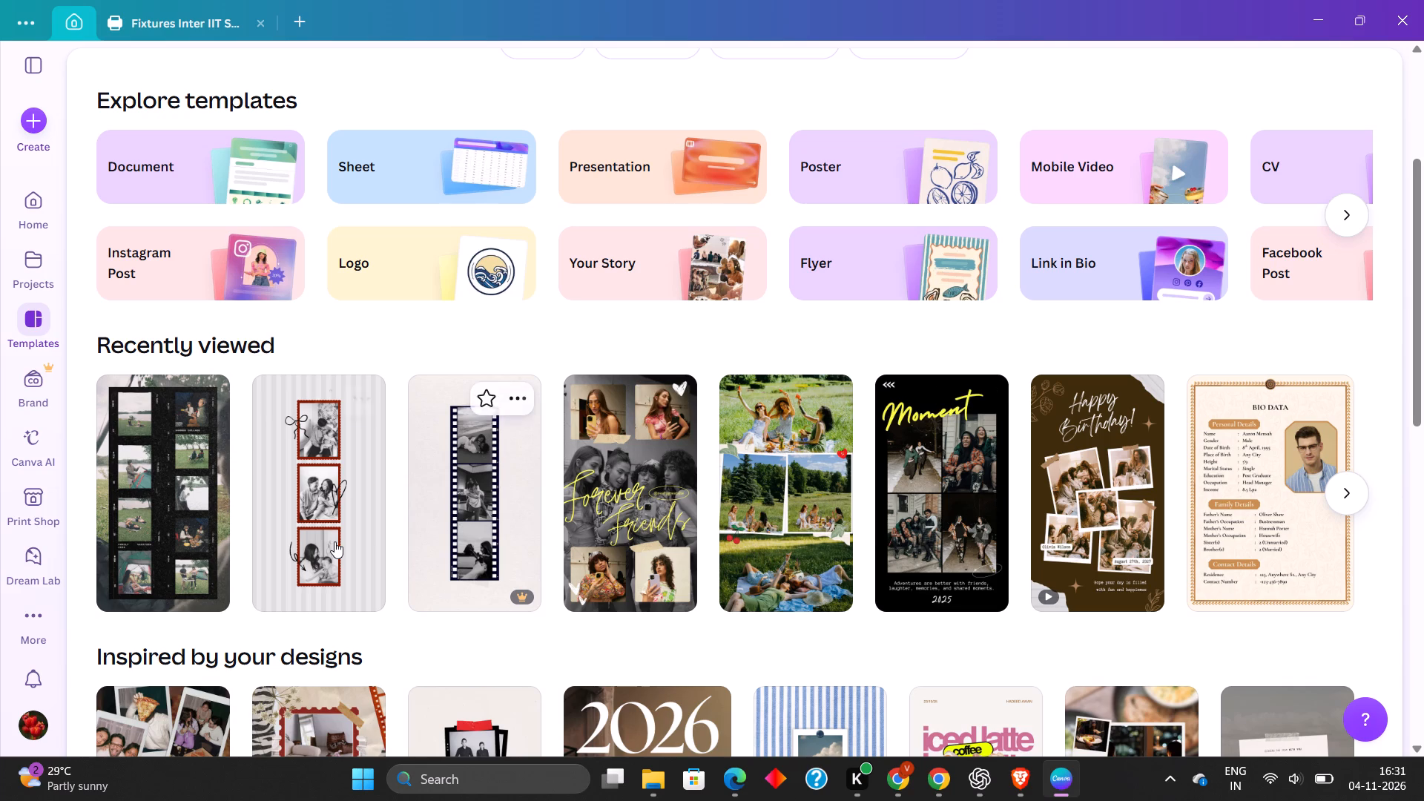
{"action": "scroll", "coordinate": [489, 550], "scroll_direction": "down", "scroll_amount": 4}
{"action": "scroll", "coordinate": [489, 550], "scroll_direction": "up", "scroll_amount": 1}
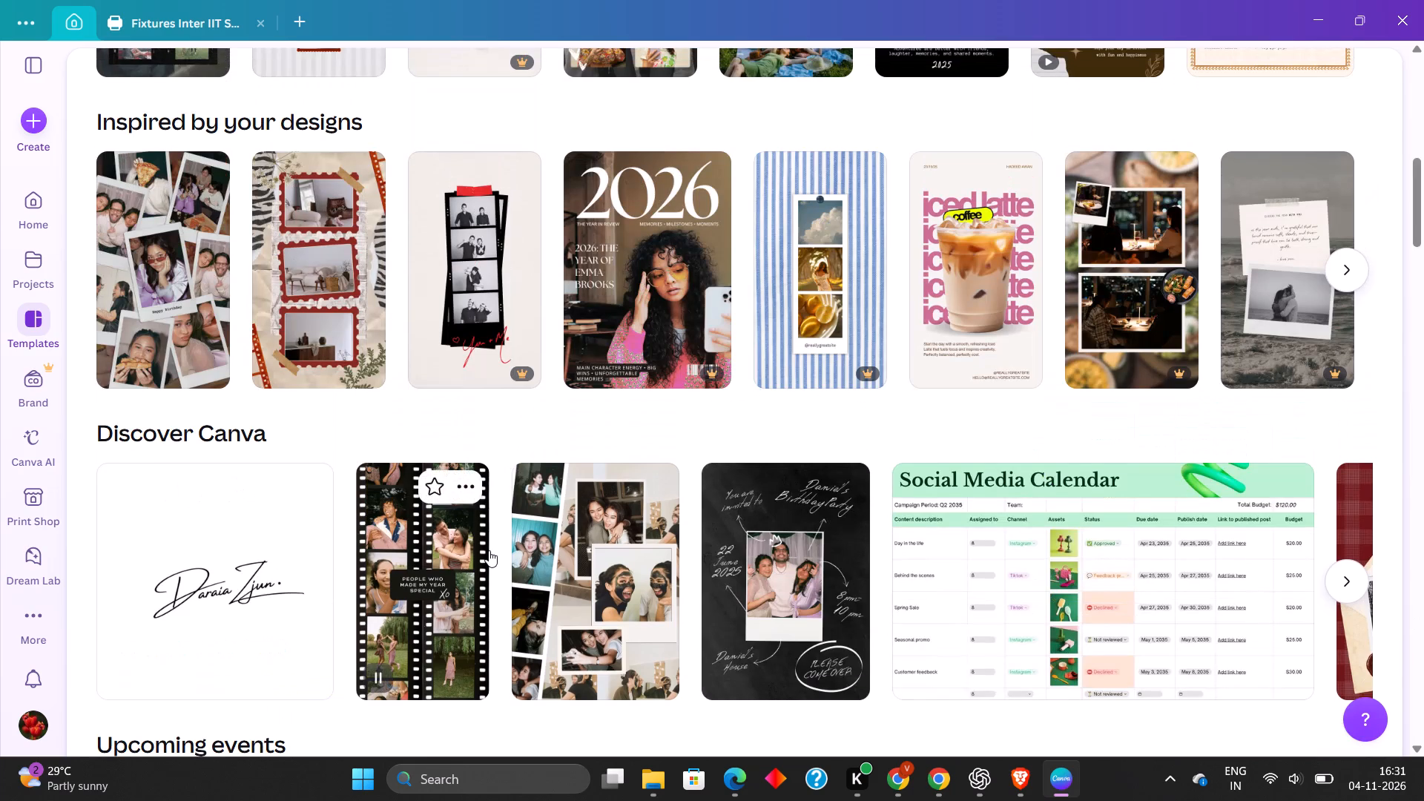
{"action": "scroll", "coordinate": [1001, 555], "scroll_direction": "up", "scroll_amount": 7}
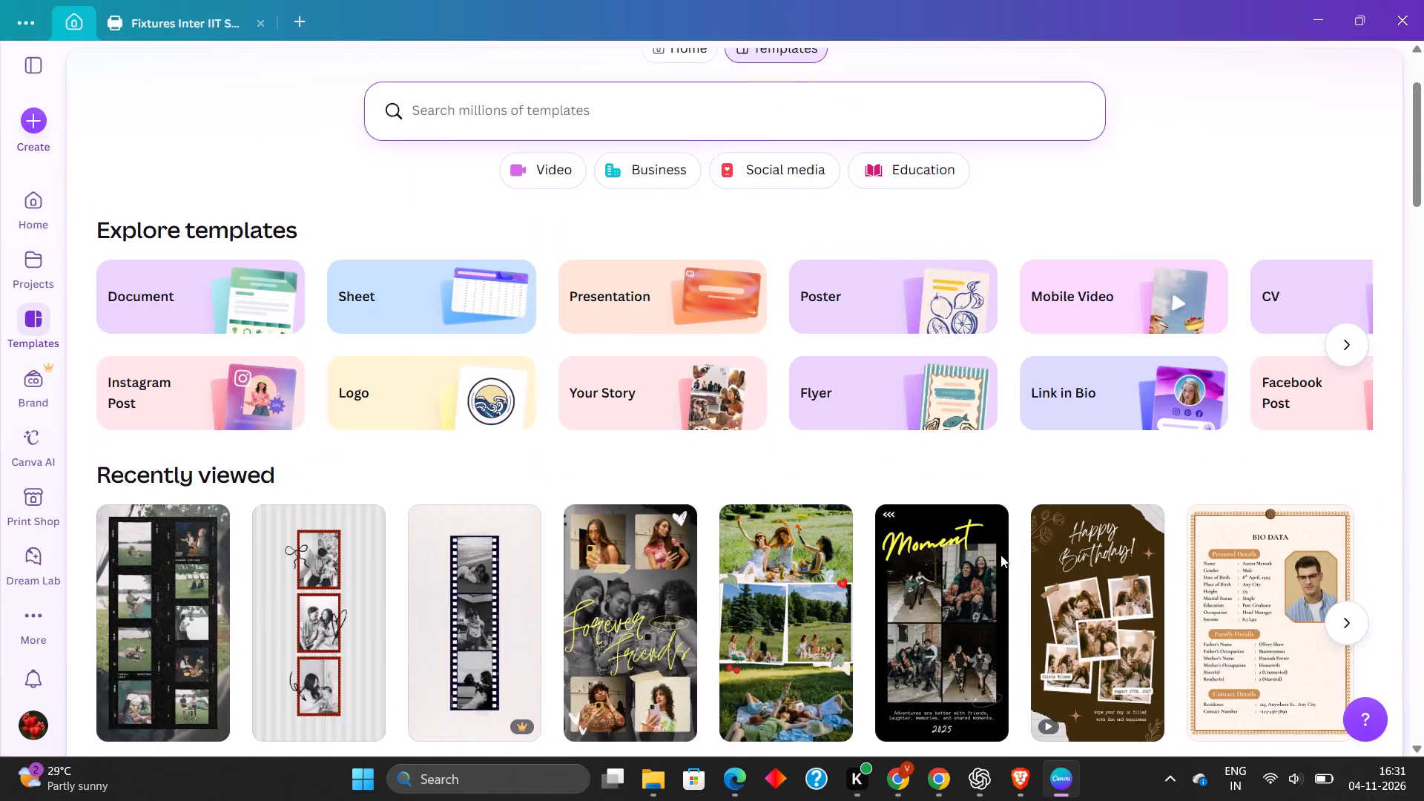